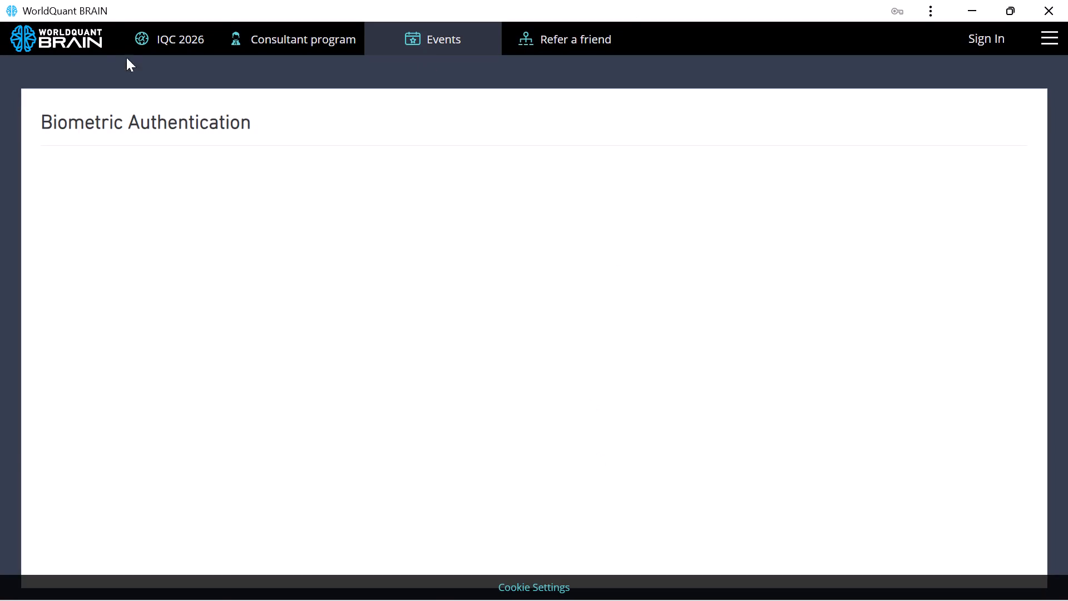
Leave the Biometric Authentication page and go to the WorldQuant BRAIN home page.
click(75, 31)
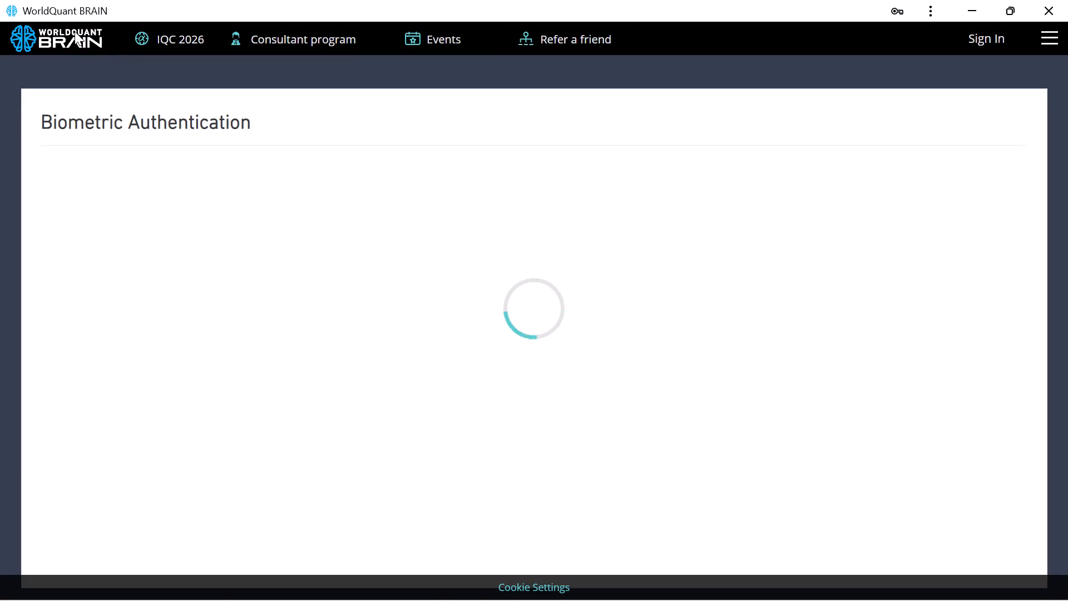
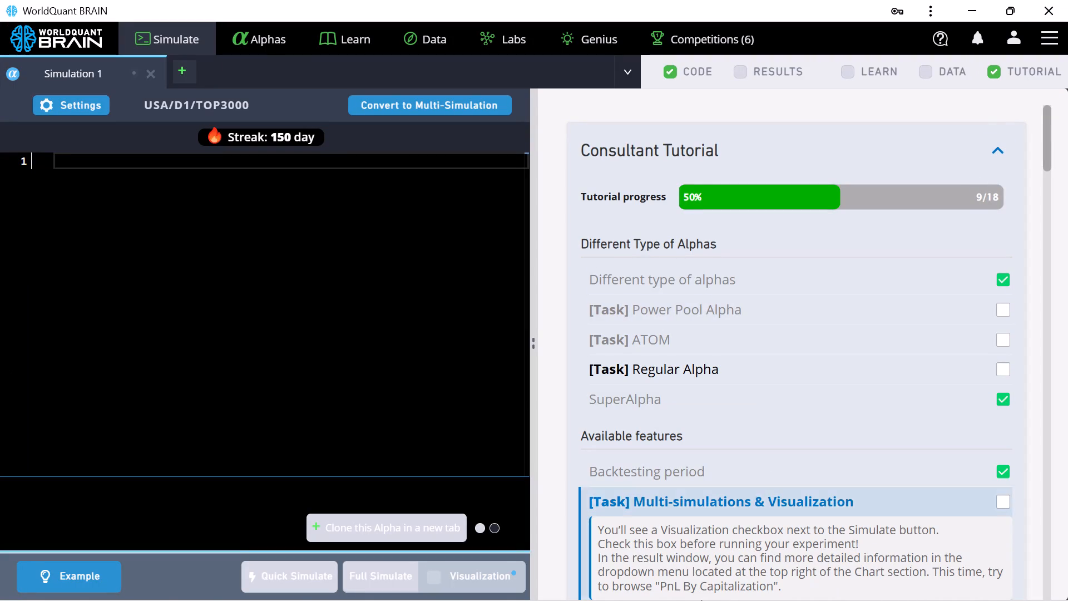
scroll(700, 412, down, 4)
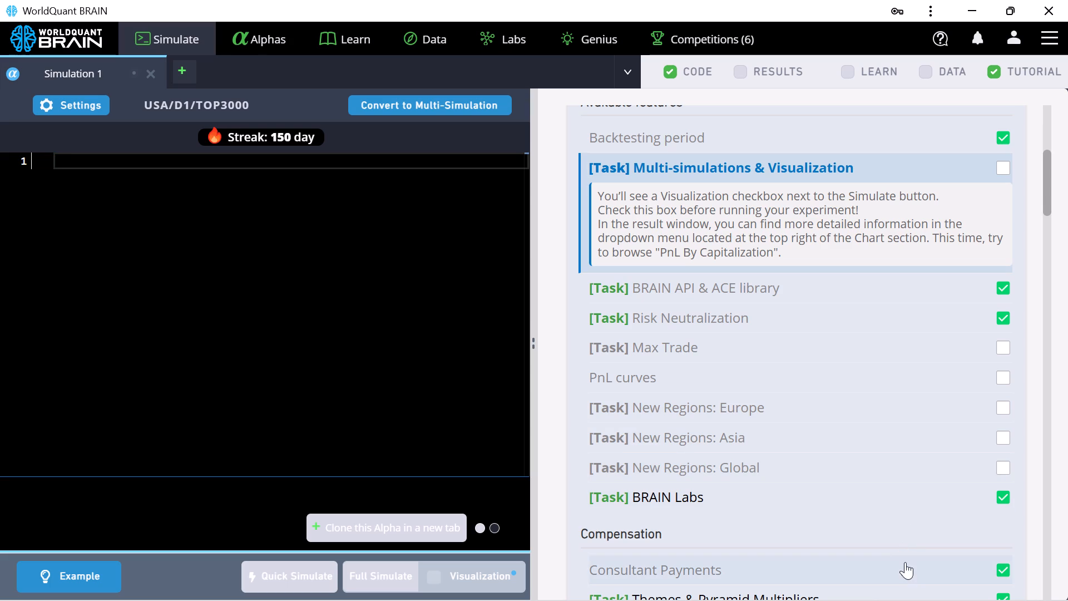
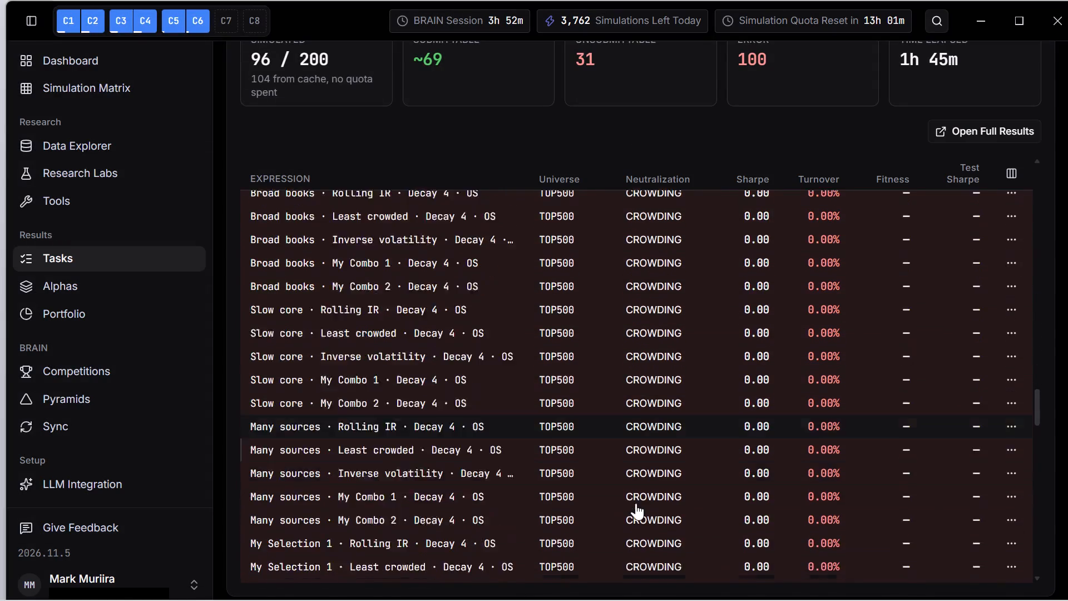
scroll(764, 486, up, 11)
scroll(832, 536, down, 2)
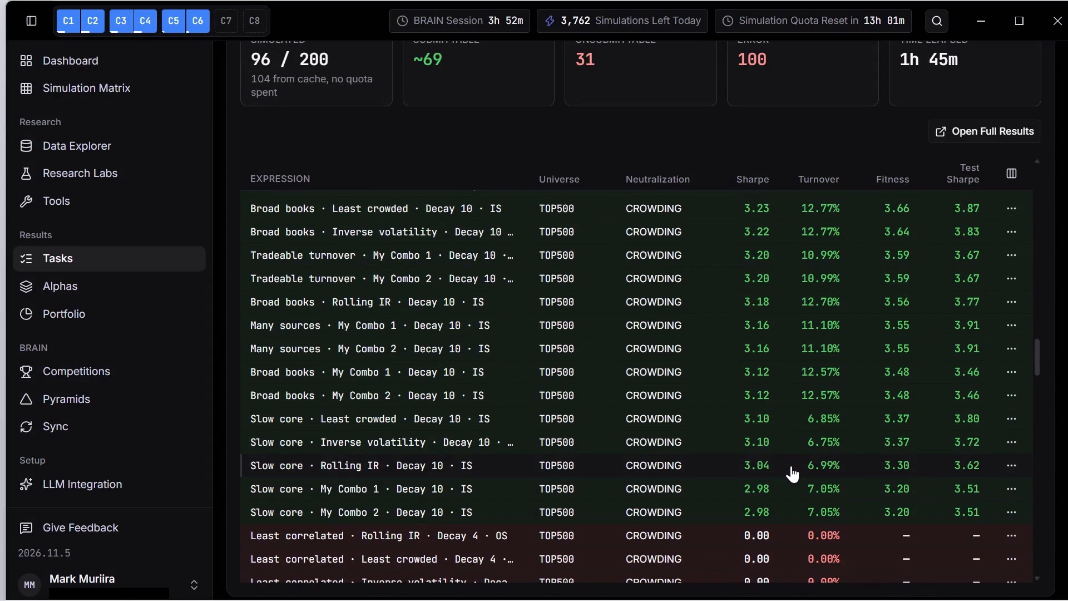
click(797, 396)
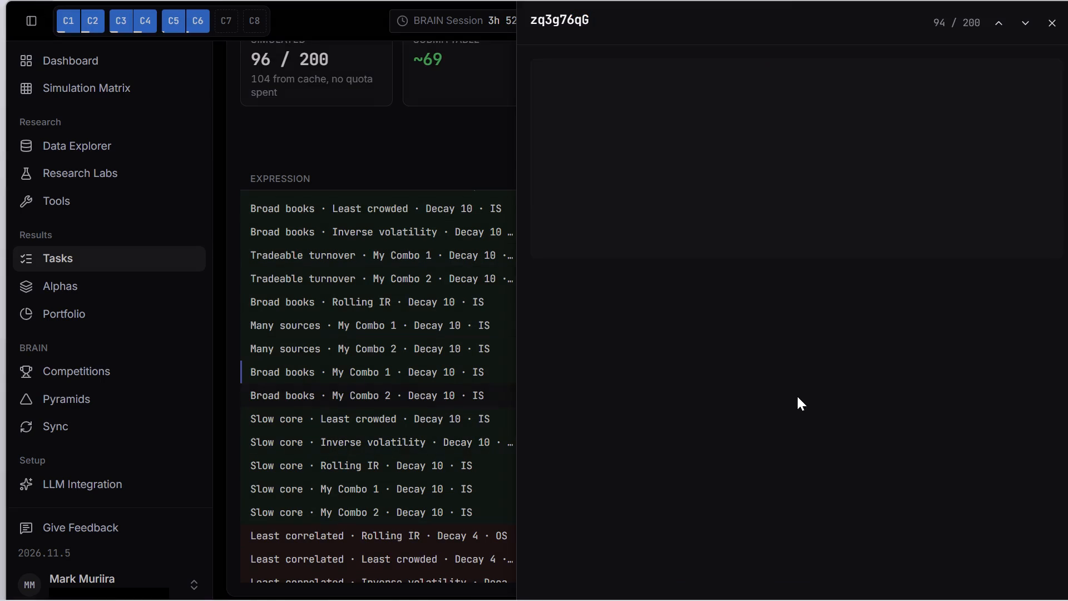
scroll(901, 504, down, 7)
scroll(762, 549, down, 5)
click(715, 578)
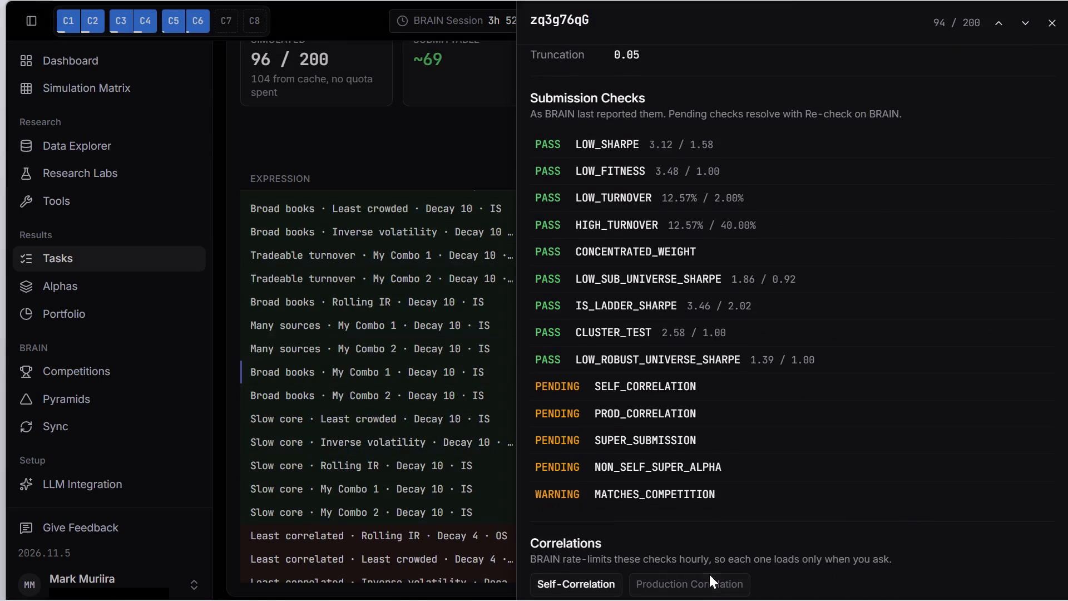
scroll(756, 400, down, 7)
scroll(721, 321, down, 7)
Re-check alpha zq3g76qG on BRAIN and close its details.
scroll(719, 327, up, 11)
click(817, 124)
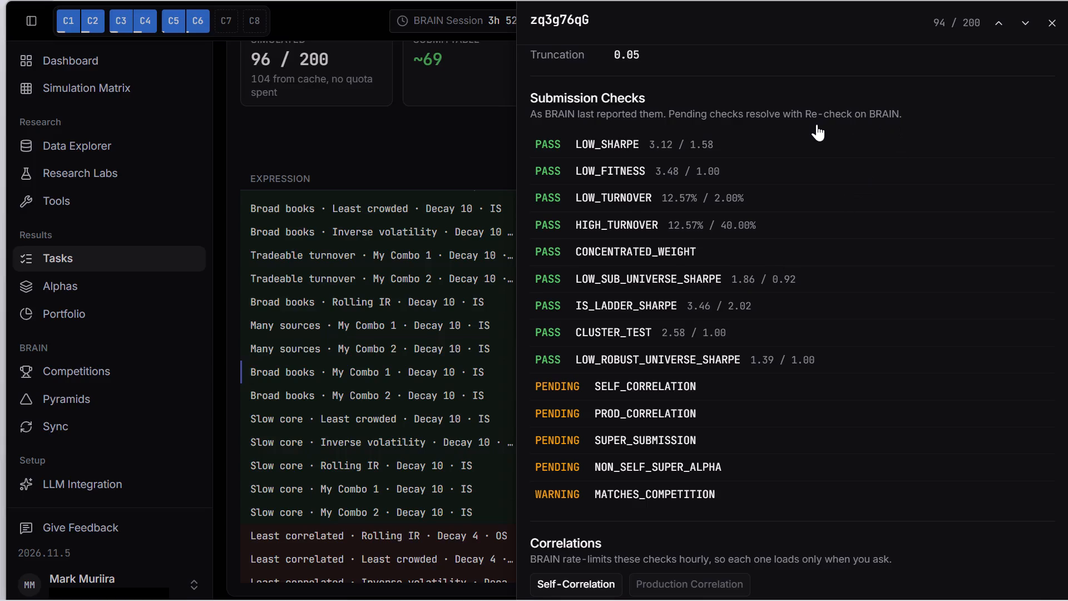
scroll(974, 317, down, 13)
click(377, 151)
Open the results of the running LLM Power Pool Lab · GLB D1 task.
scroll(1067, 295, up, 1)
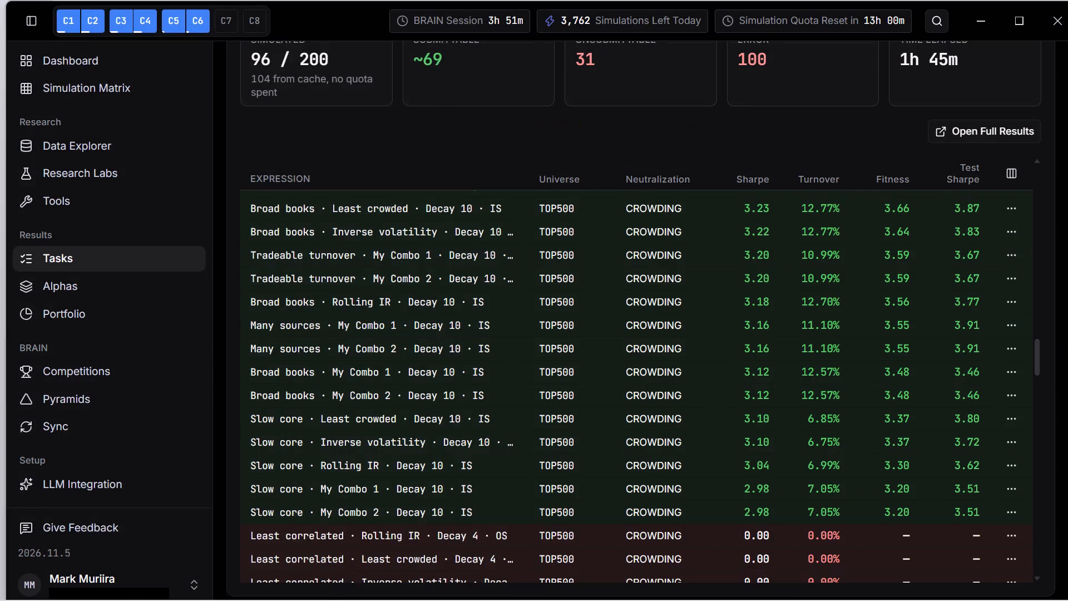
scroll(1067, 295, up, 10)
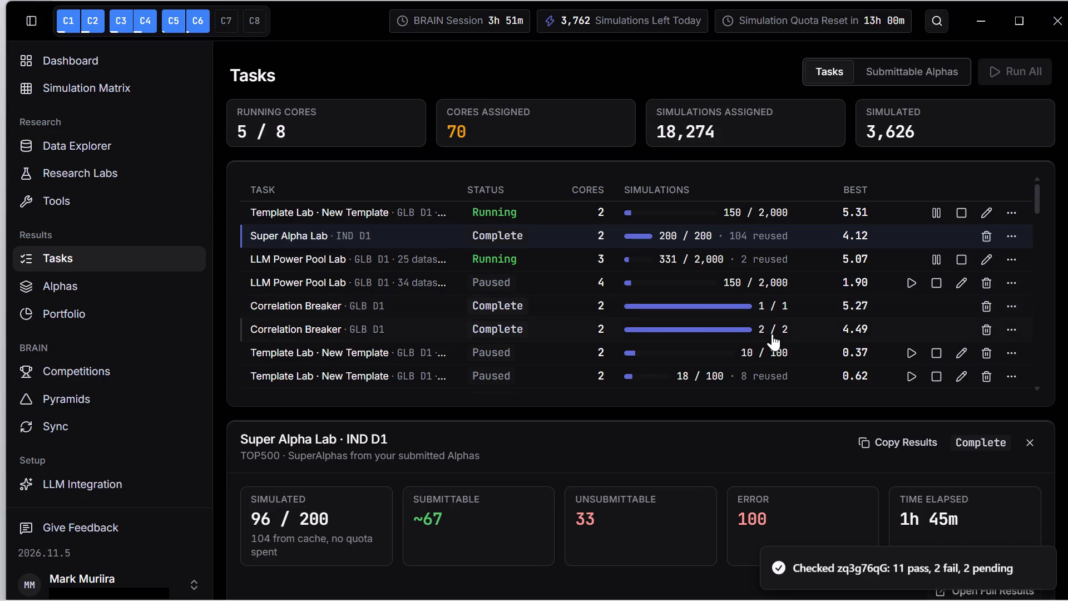
click(728, 257)
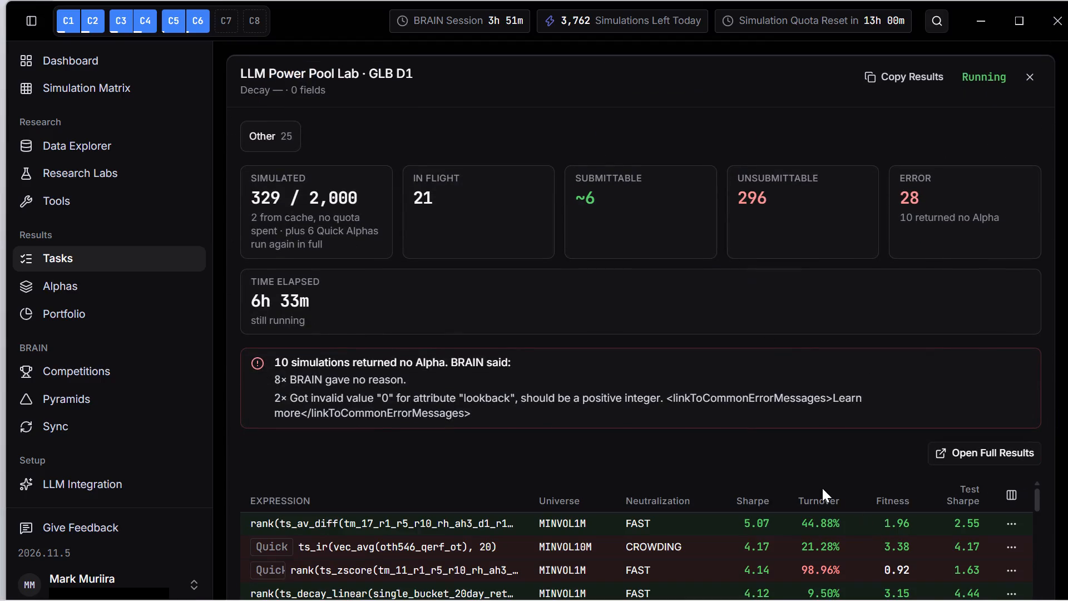
Examine the PnL and submission checks of the quick alpha ts_ir(vec_avg(oth546_qerf_ot), 20) and the quick alpha listed after it.
click(800, 550)
scroll(932, 392, down, 8)
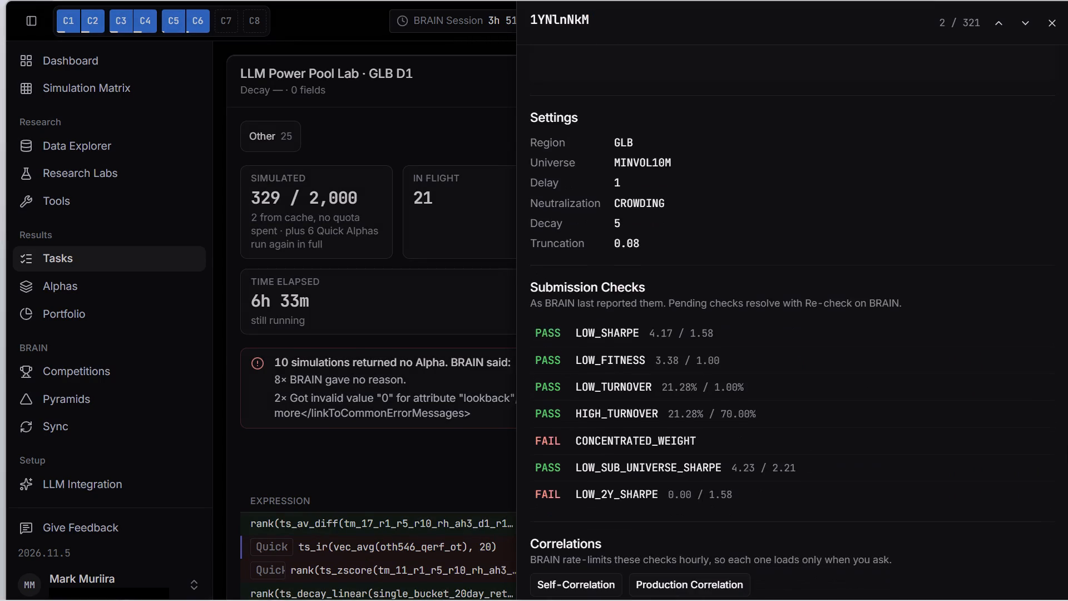
scroll(1067, 449, down, 7)
scroll(1067, 472, up, 7)
scroll(1067, 461, down, 13)
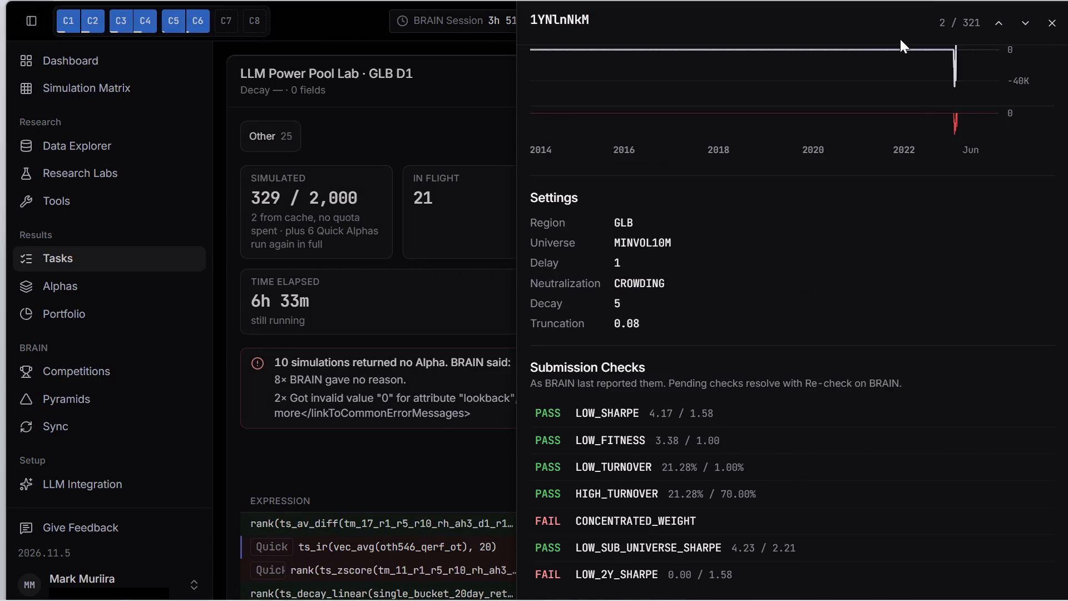
click(1027, 24)
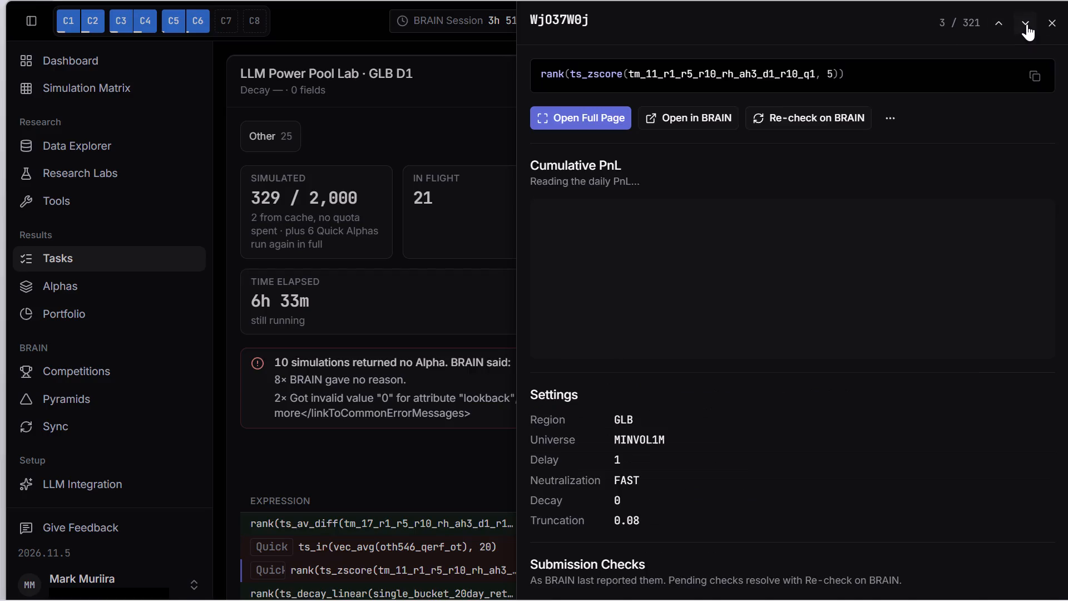
scroll(1066, 418, down, 8)
scroll(1047, 373, up, 3)
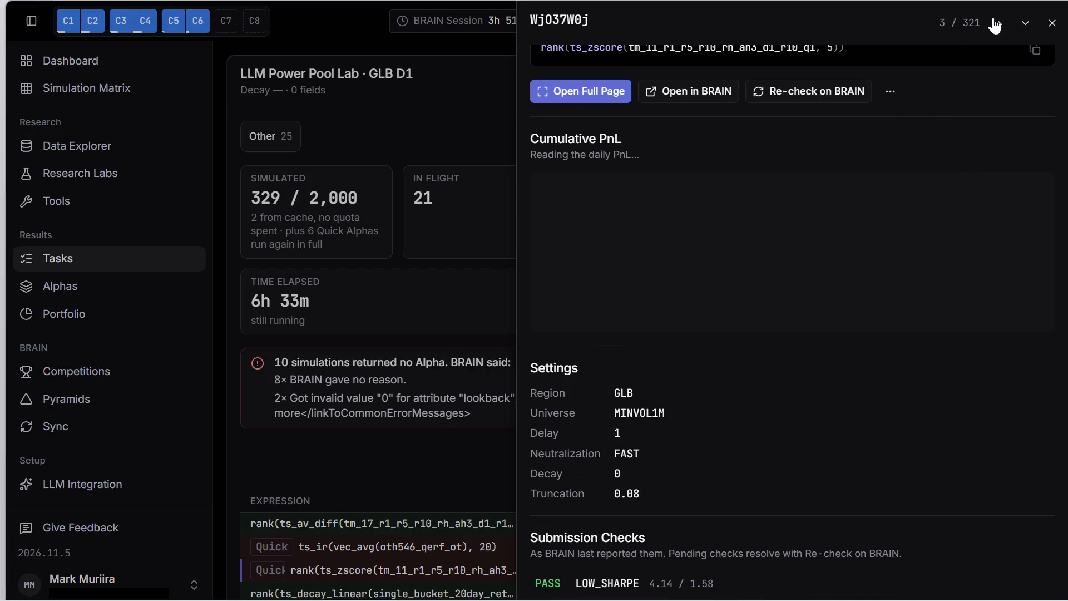
Move on to alpha leA5V9AN, review its submission checks, and load its production correlation.
click(1028, 21)
scroll(1067, 306, down, 7)
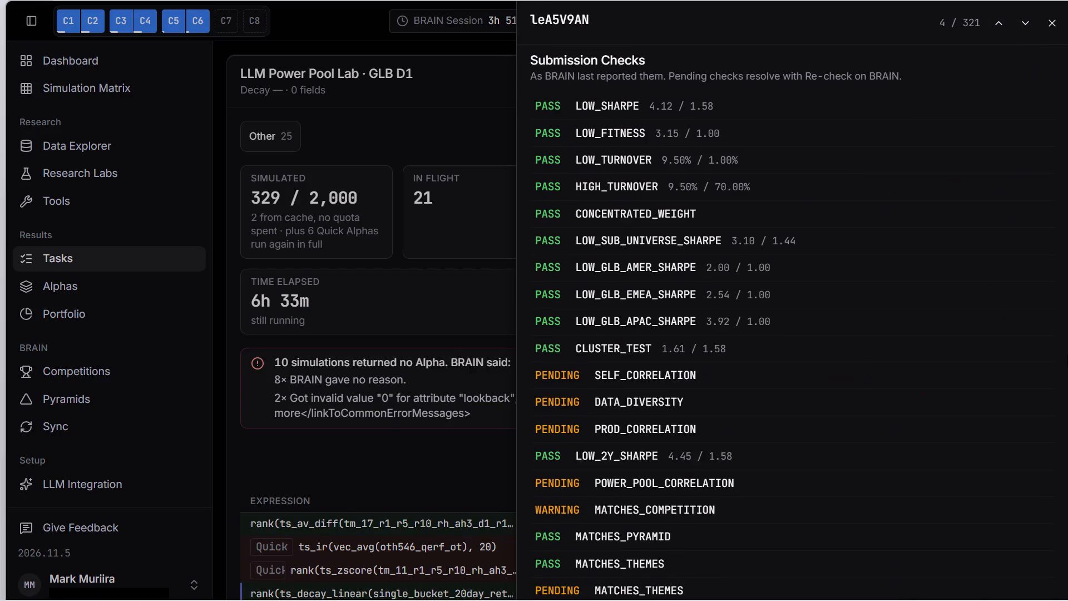
scroll(1067, 354, down, 8)
scroll(927, 485, down, 6)
click(731, 583)
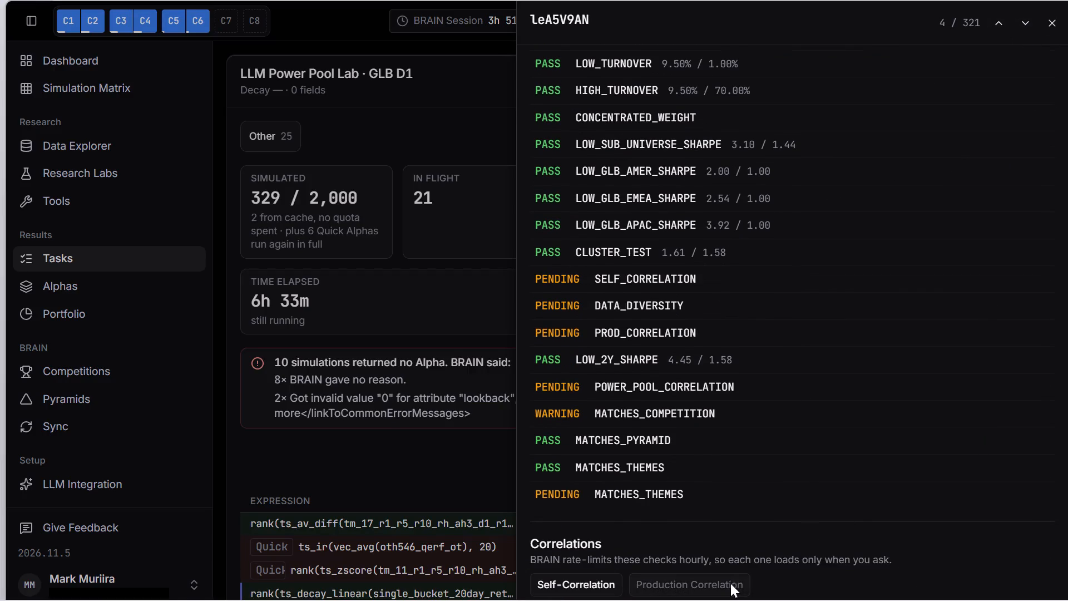
scroll(1067, 372, down, 2)
scroll(1067, 372, up, 6)
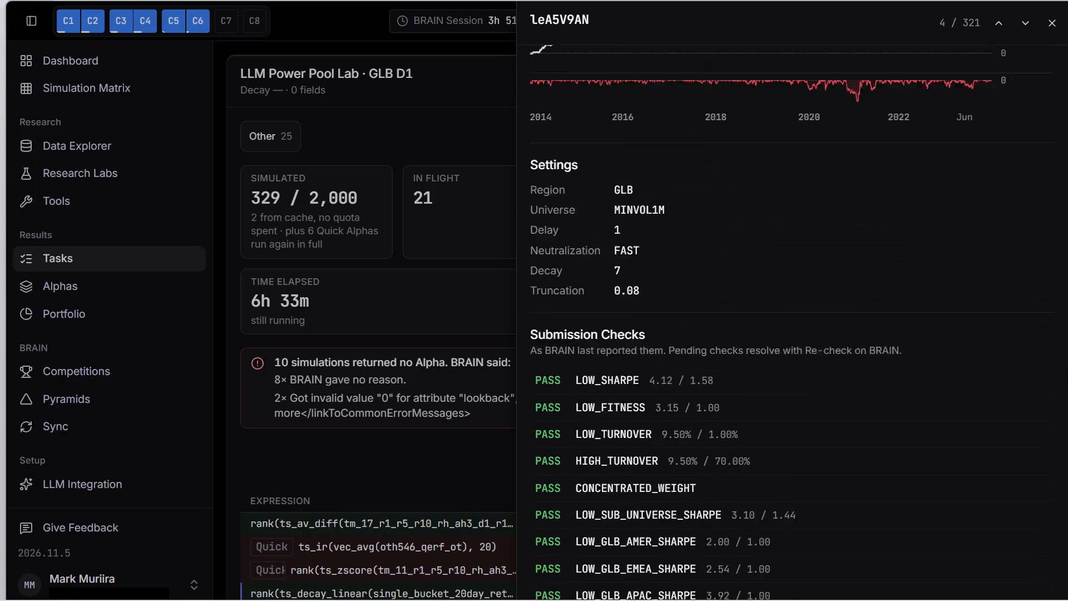
Examine the submission checks, cumulative PnL and loaded production correlation of alpha leA5V9AN.
scroll(1067, 372, down, 11)
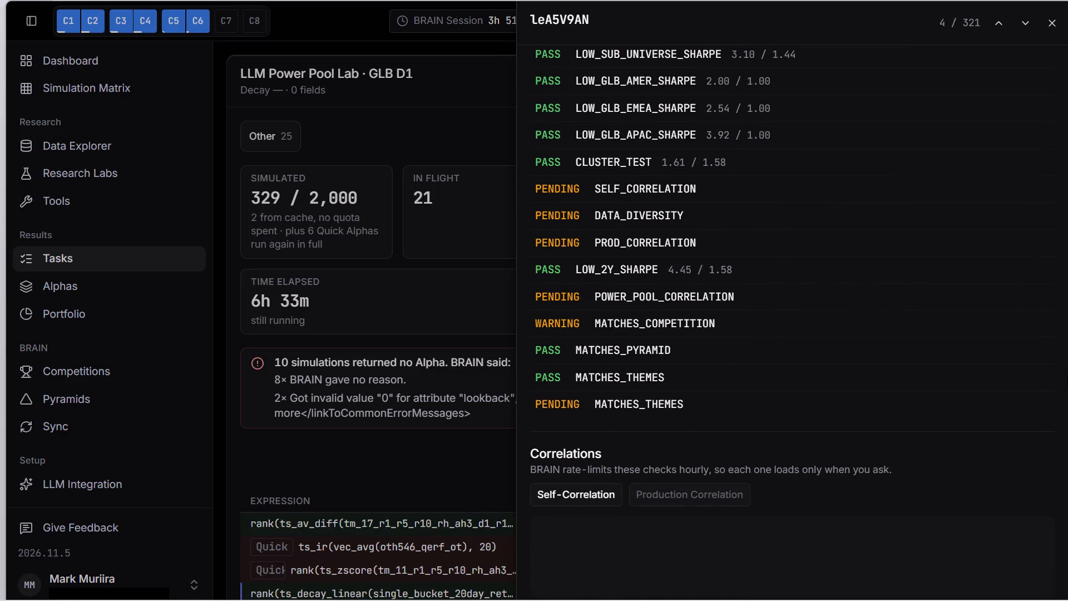
scroll(1067, 374, up, 12)
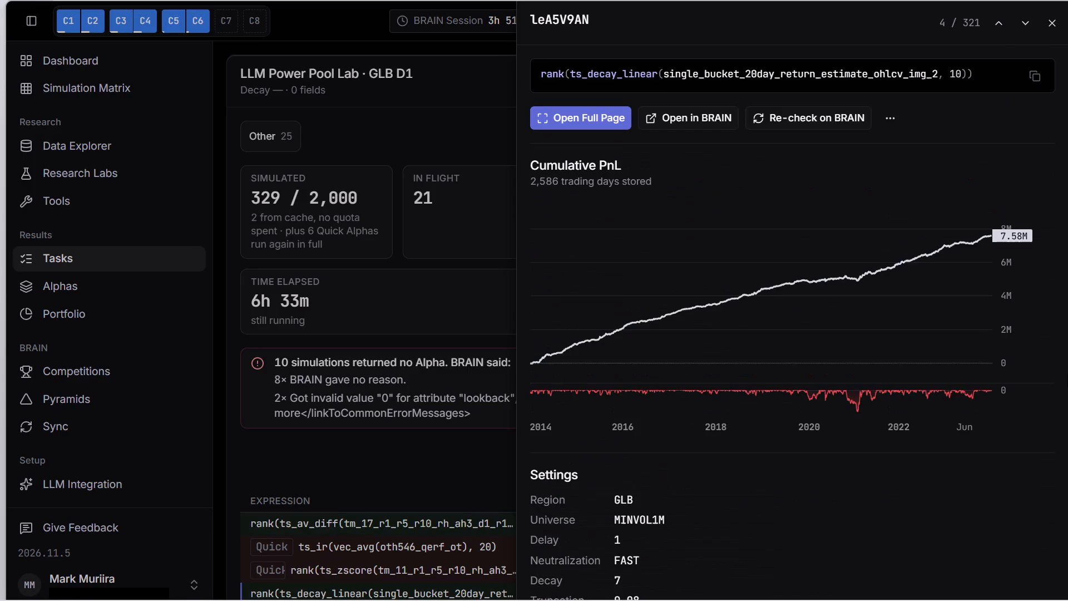
scroll(1067, 374, down, 15)
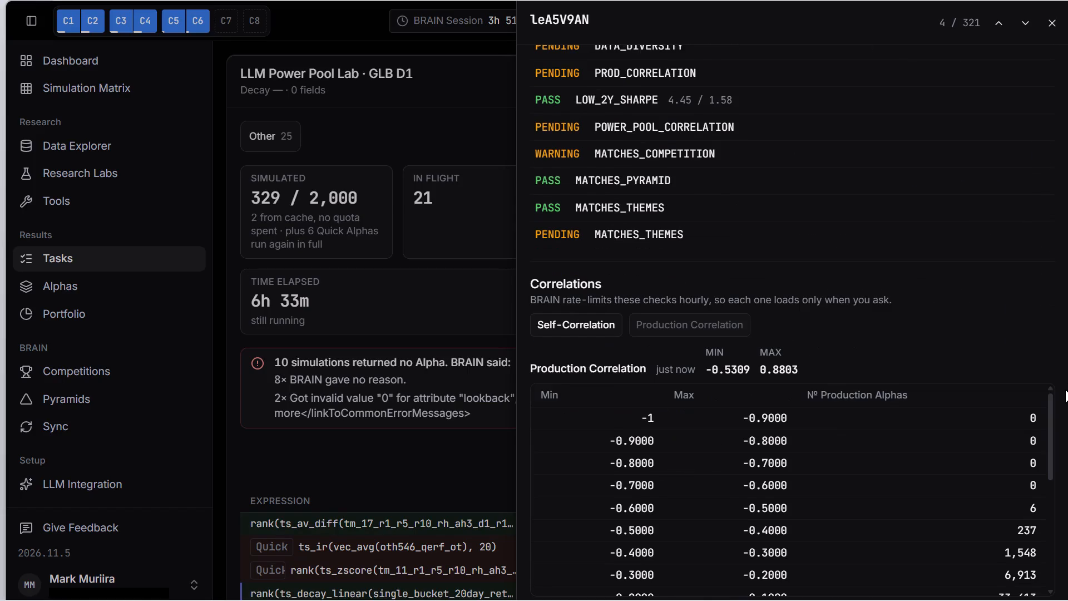
scroll(1065, 390, up, 20)
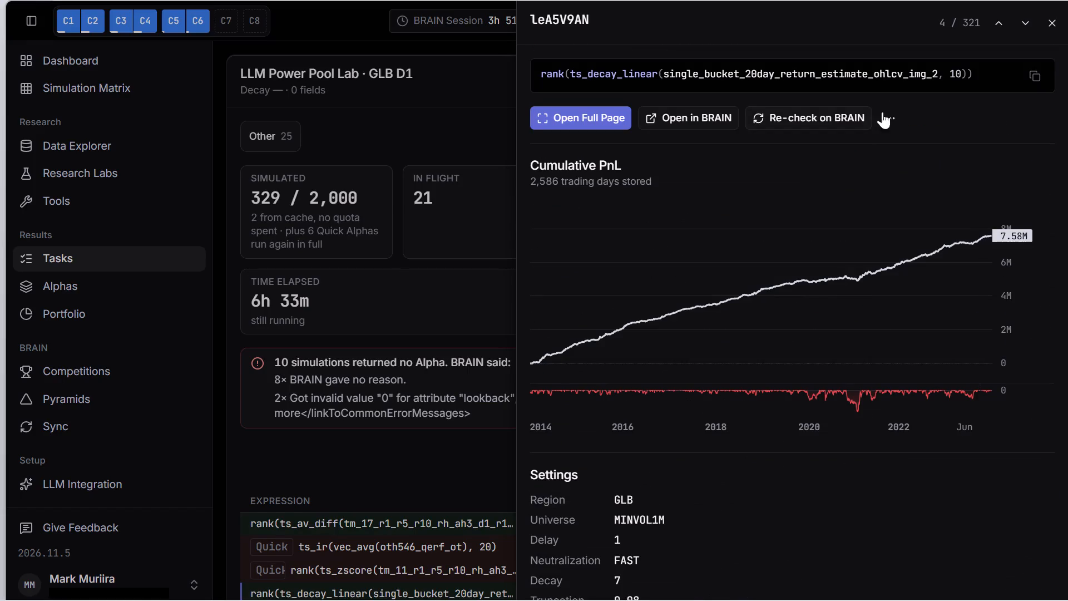
Go through the submission checks of the next two alphas in the results, ZYQg7Wd0 and A1VeLLRR.
click(1027, 24)
scroll(950, 307, down, 8)
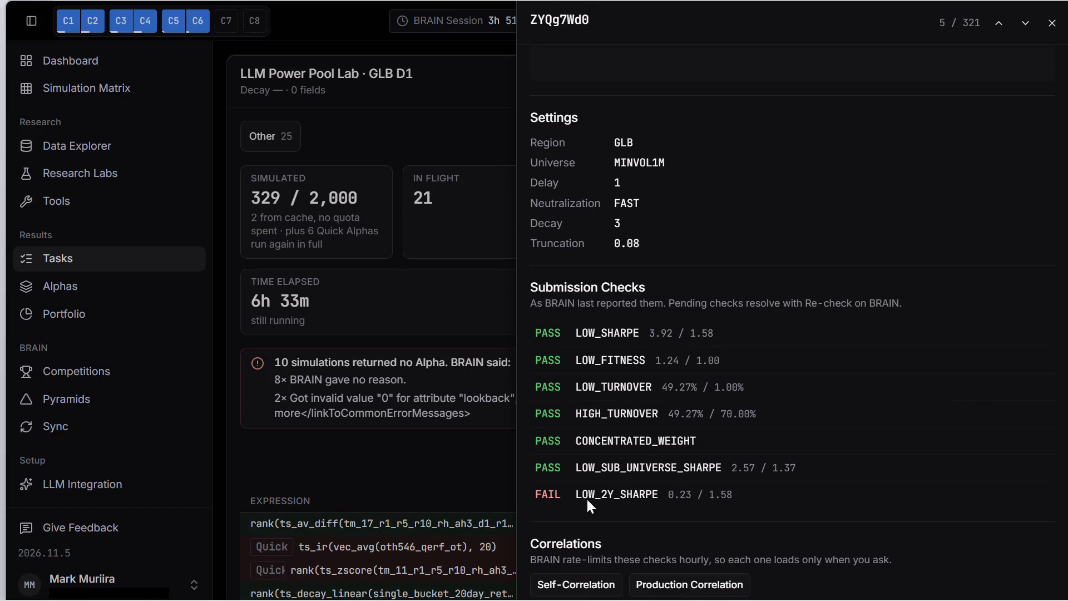
scroll(967, 57, up, 4)
click(1025, 19)
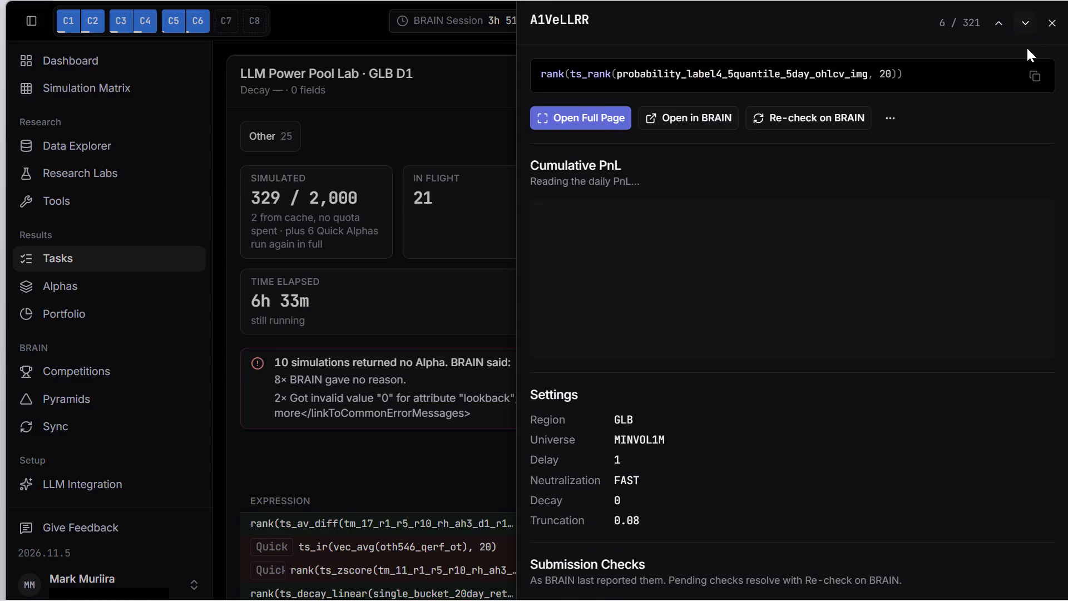
scroll(1061, 303, down, 7)
scroll(1058, 322, up, 7)
Move on to alpha QPvNagvQ, review its submission checks, and load its production correlation.
click(1027, 17)
scroll(1060, 304, down, 7)
scroll(1011, 381, down, 6)
scroll(516, 478, down, 6)
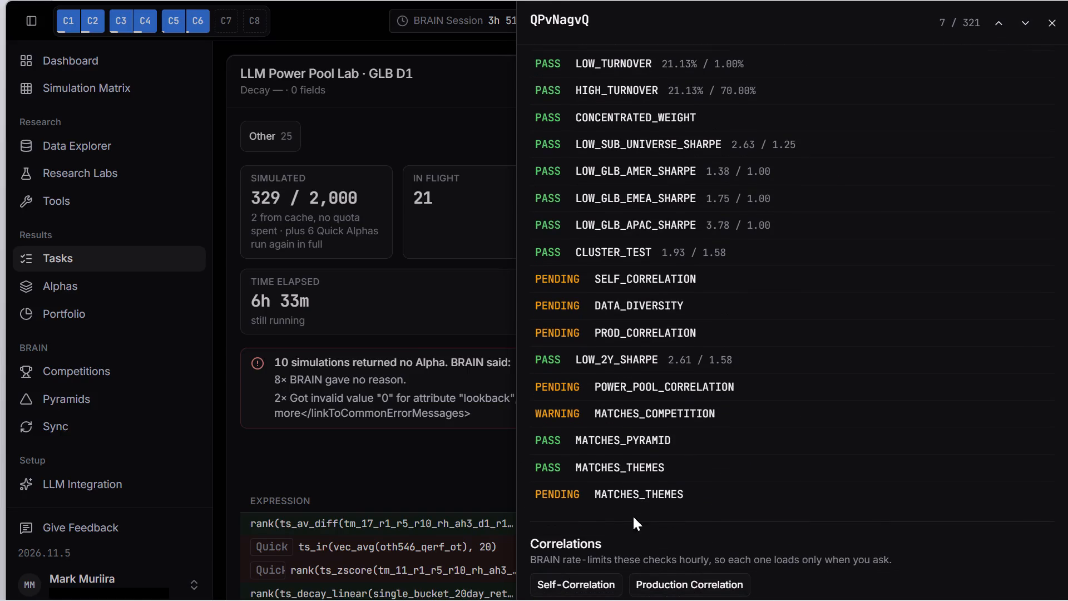
click(676, 580)
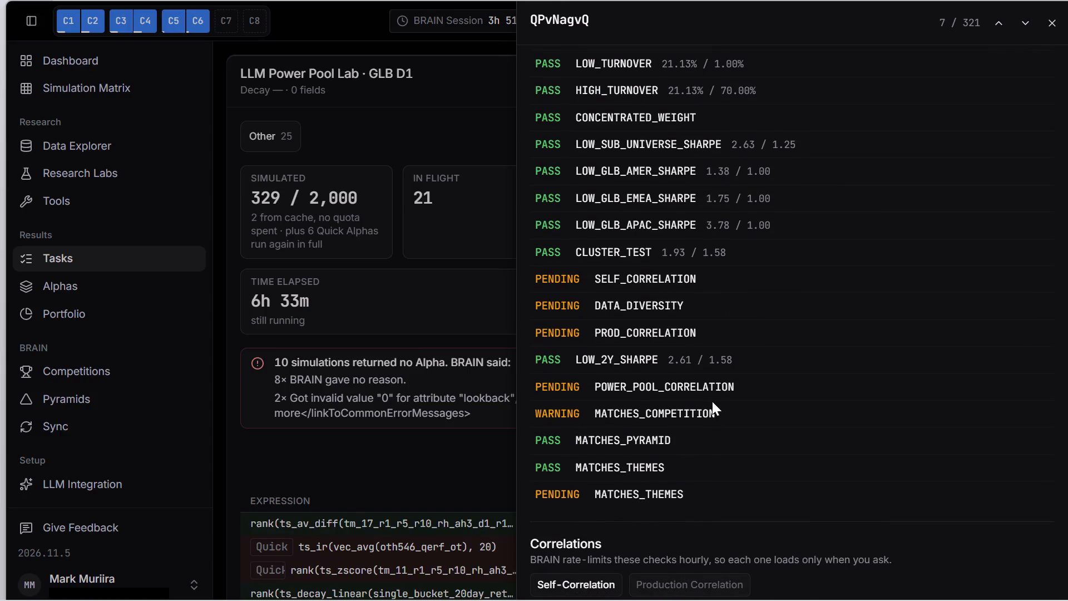
Examine the PnL, submission checks and production correlation distribution of alpha QPvNagvQ.
scroll(731, 391, up, 6)
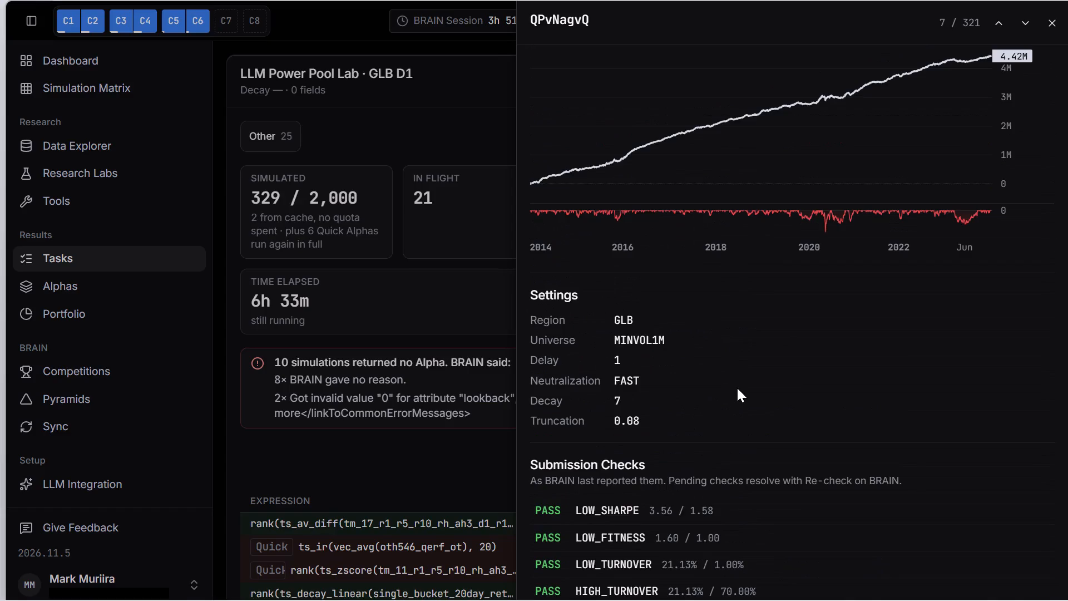
scroll(737, 388, down, 15)
scroll(1027, 421, down, 3)
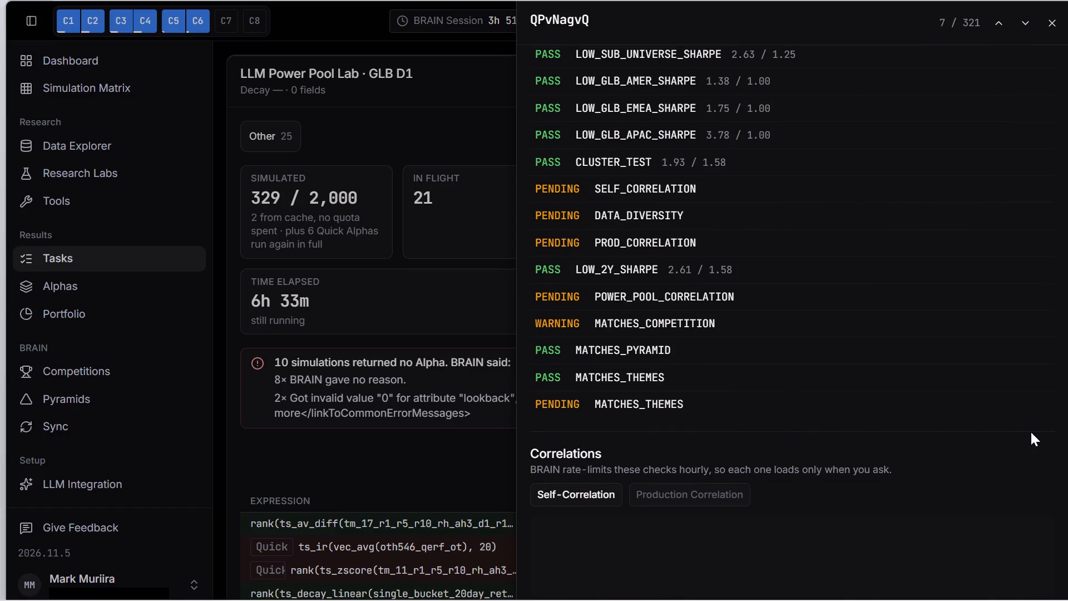
scroll(1031, 432, down, 4)
scroll(1031, 432, up, 4)
scroll(1031, 432, down, 4)
scroll(1031, 432, up, 2)
scroll(1031, 432, down, 11)
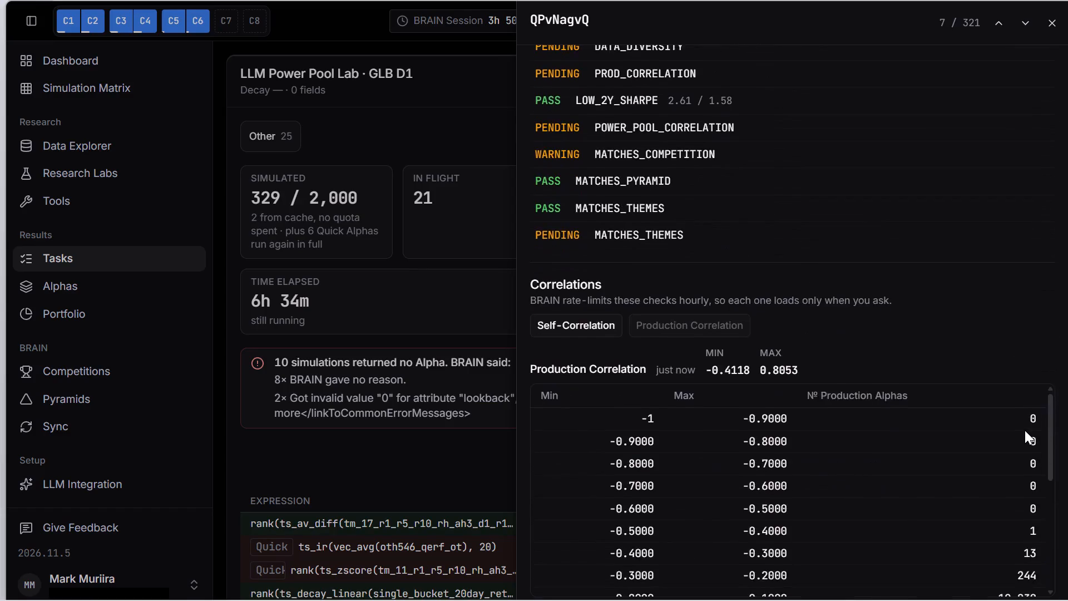
scroll(1025, 430, up, 8)
Move on to alpha wpQ2RP9d, review its submission checks, and load and read its production correlation.
click(1028, 24)
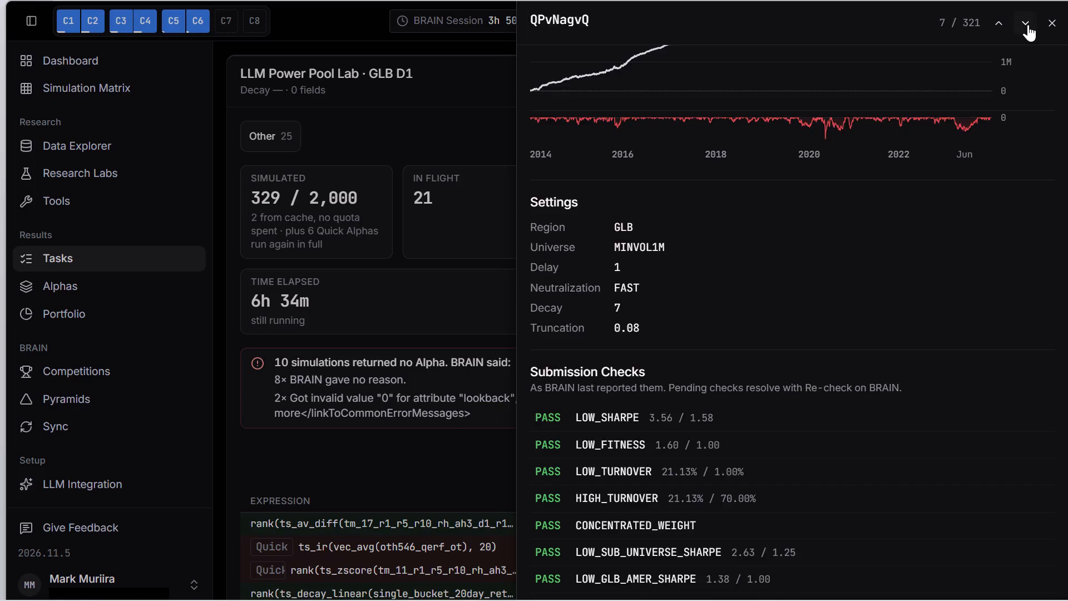
scroll(990, 316, down, 7)
scroll(926, 388, down, 6)
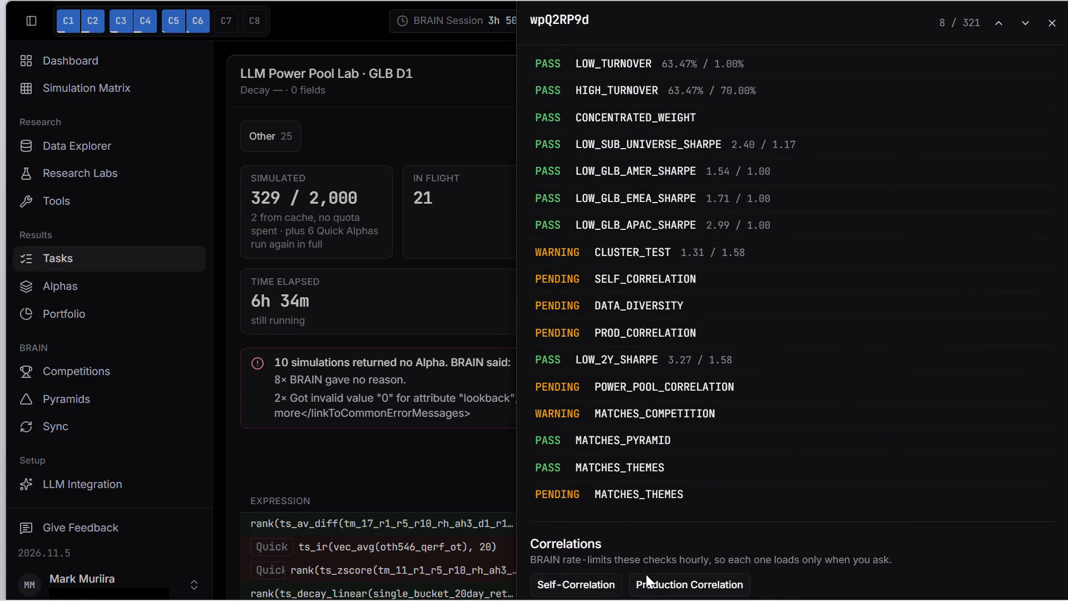
click(651, 585)
scroll(803, 343, down, 7)
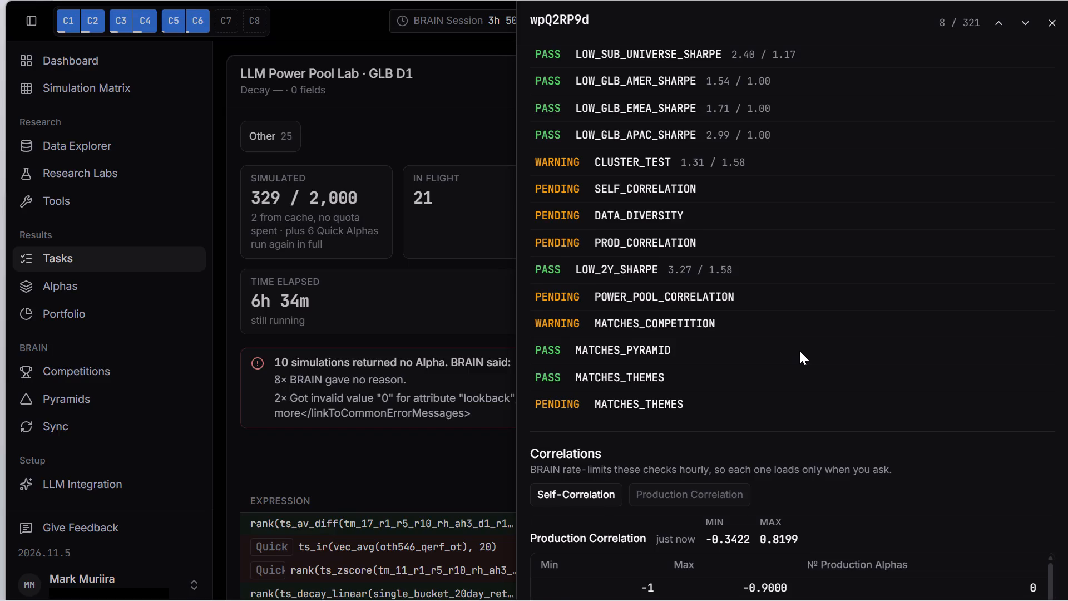
scroll(799, 351, up, 10)
Move on to alpha akKeRRr9 and review its submission checks.
click(1029, 22)
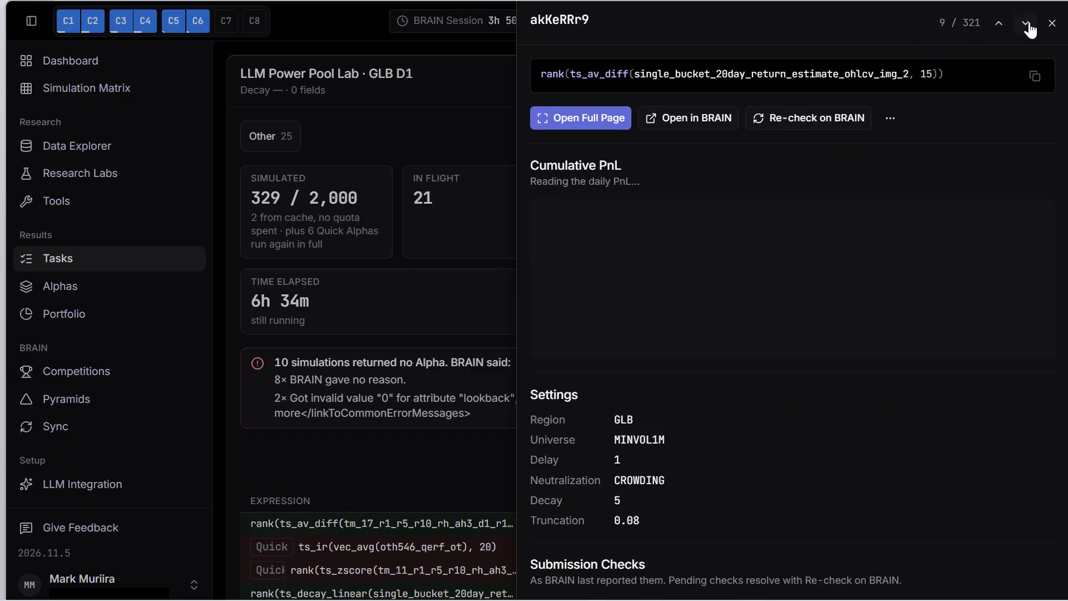
scroll(921, 288, down, 14)
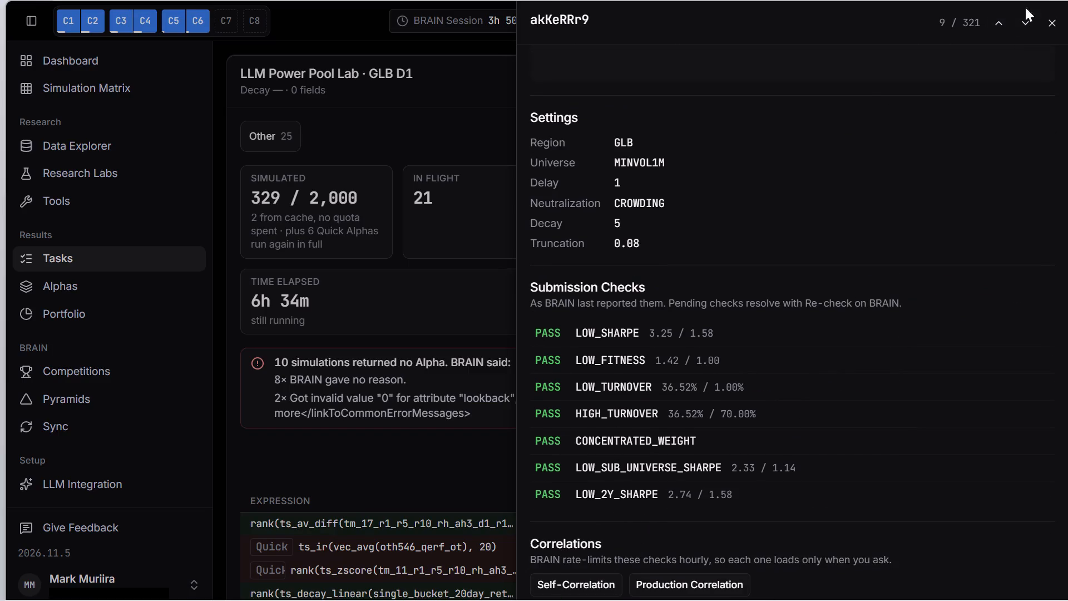
Move on to alpha P0oYp8oM, review its submission checks, and load its production correlation.
click(1028, 26)
scroll(979, 365, down, 9)
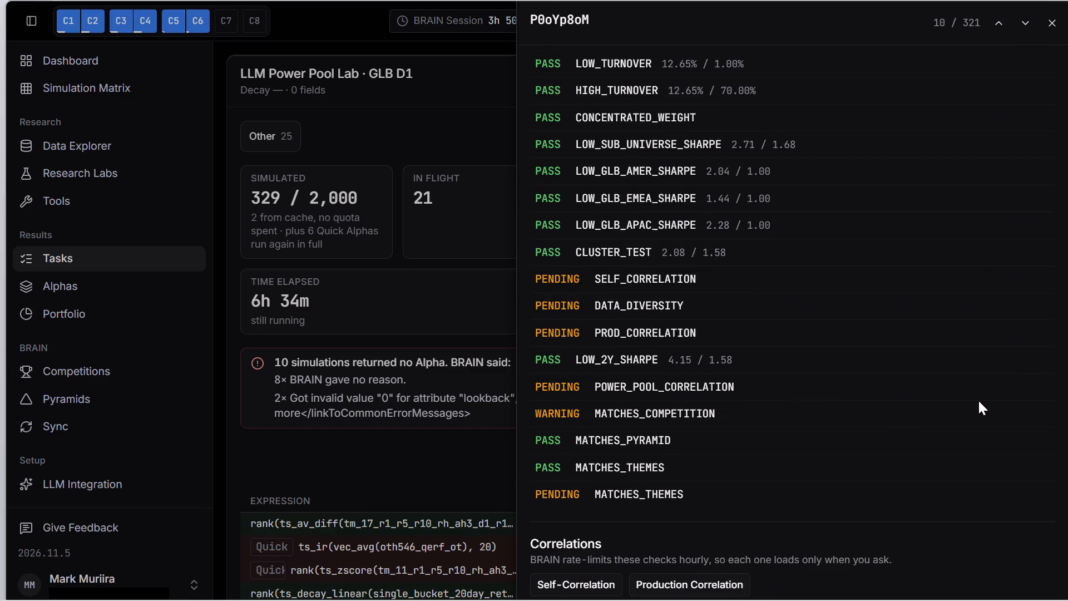
click(632, 583)
Examine the PnL, settings, submission checks and production correlation of alpha P0oYp8oM, and close its details.
scroll(669, 376, up, 6)
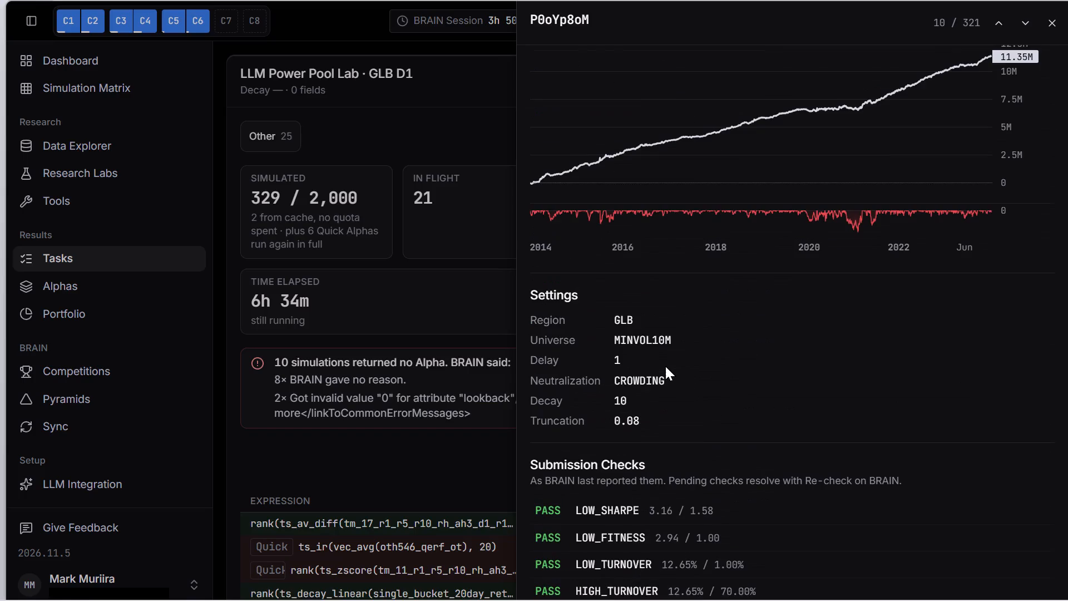
scroll(665, 366, down, 15)
scroll(671, 387, up, 8)
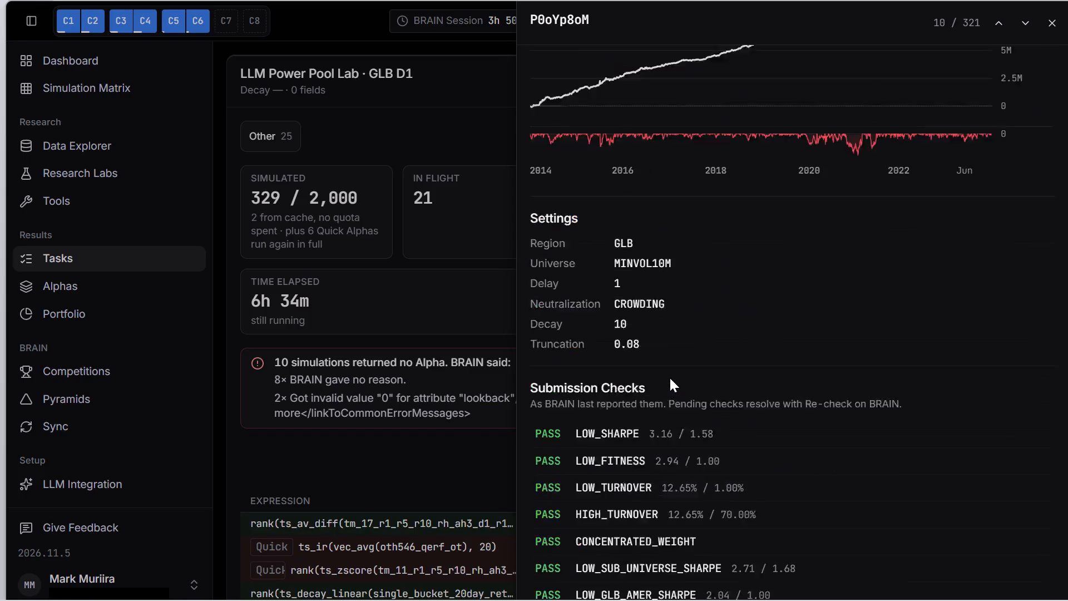
scroll(670, 375, up, 7)
scroll(669, 372, down, 17)
scroll(668, 388, up, 9)
scroll(664, 378, down, 7)
scroll(664, 380, up, 1)
scroll(664, 380, down, 2)
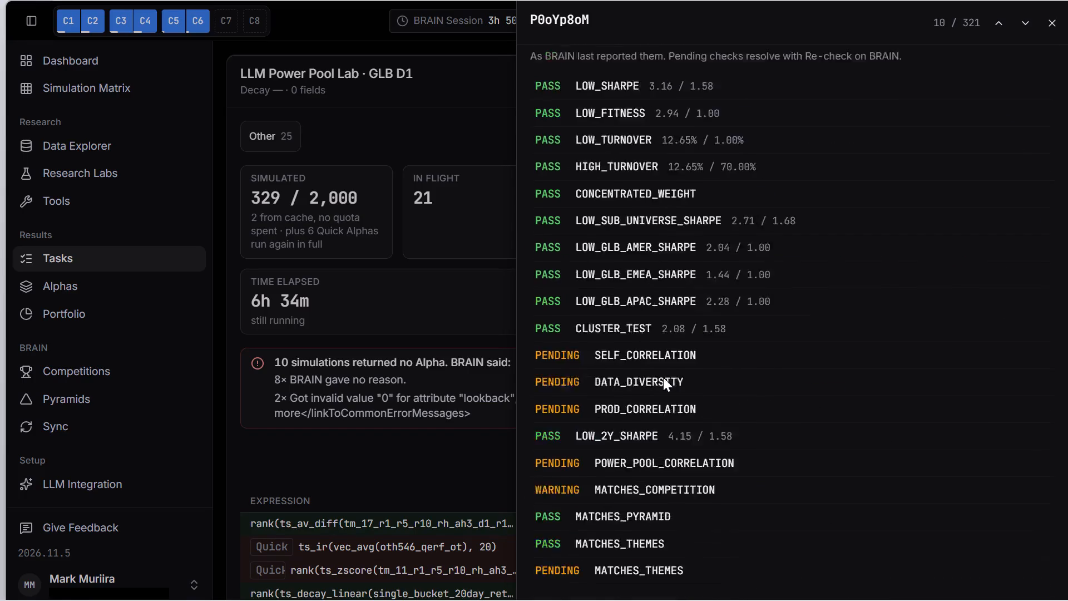
scroll(663, 377, down, 3)
scroll(663, 373, up, 5)
scroll(663, 373, down, 8)
scroll(663, 372, up, 6)
scroll(663, 372, down, 5)
scroll(663, 372, up, 4)
scroll(663, 372, down, 4)
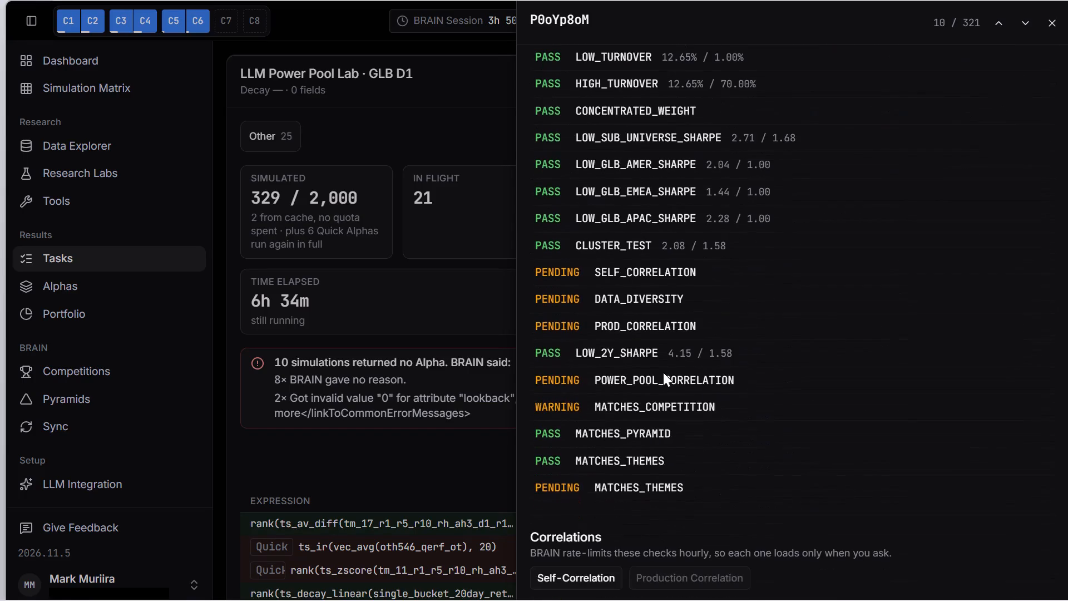
scroll(666, 365, down, 7)
scroll(666, 366, up, 8)
scroll(666, 366, down, 6)
scroll(666, 366, up, 6)
scroll(666, 366, down, 8)
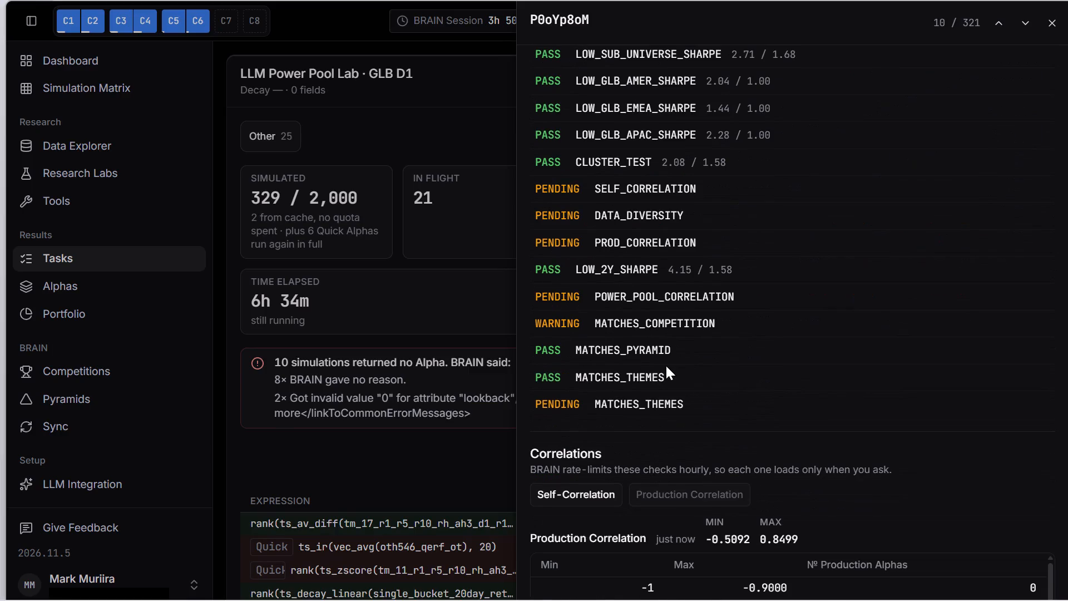
scroll(666, 365, up, 7)
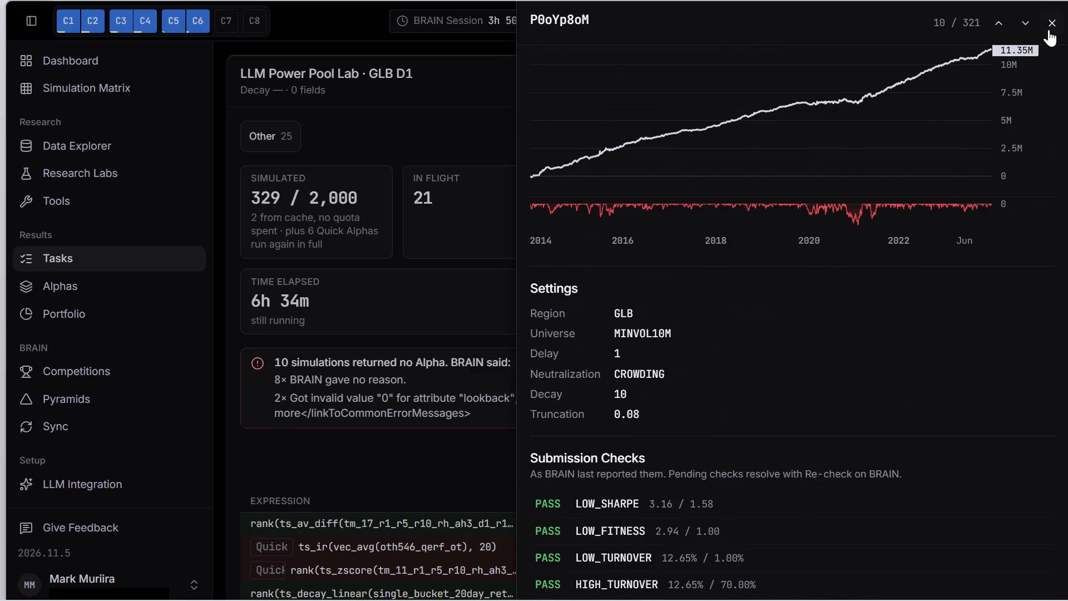
click(1049, 22)
Reopen alpha P0oYp8oM from the task results, load its production correlation again, review it, and close the details.
scroll(760, 400, down, 5)
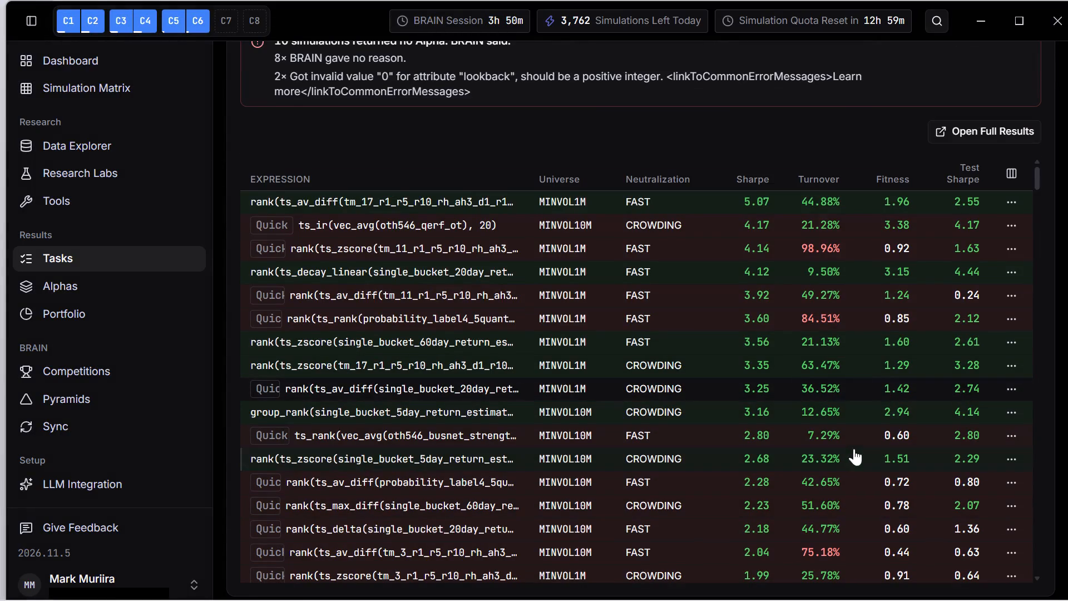
click(845, 413)
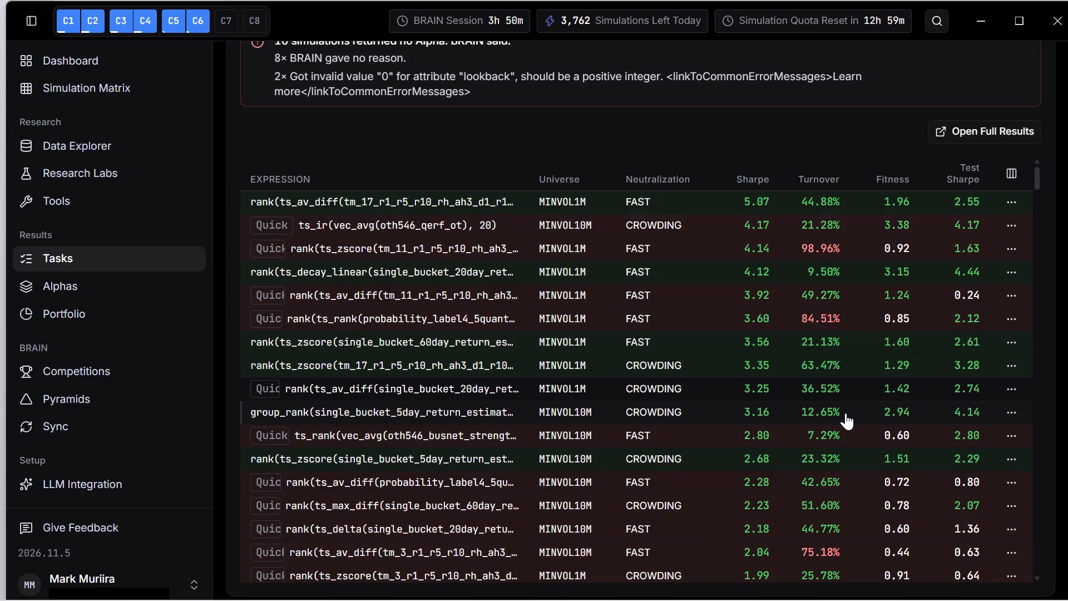
scroll(1067, 329, down, 14)
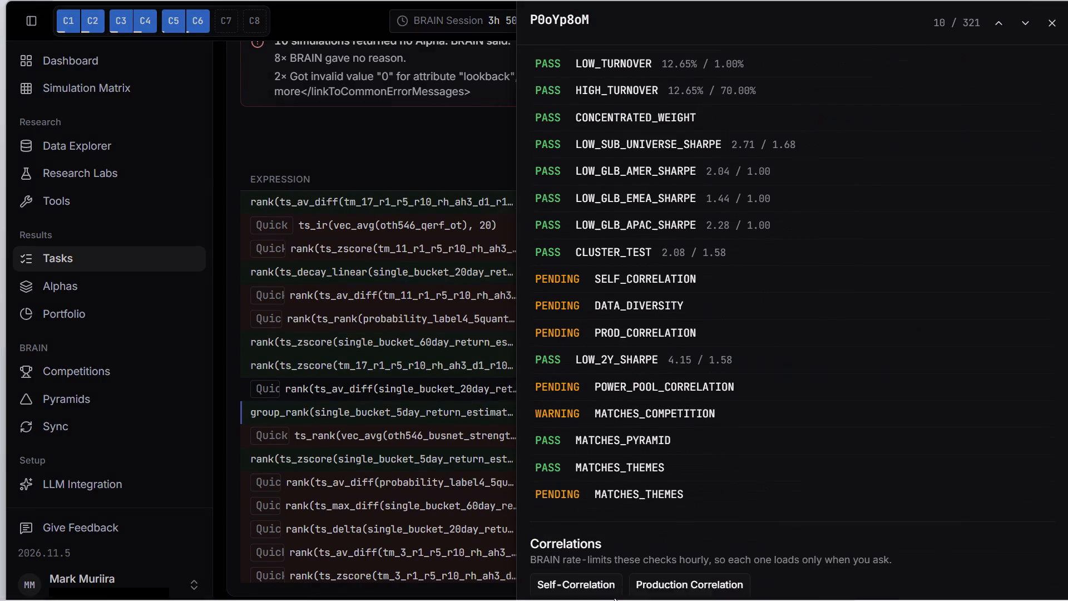
scroll(788, 466, down, 7)
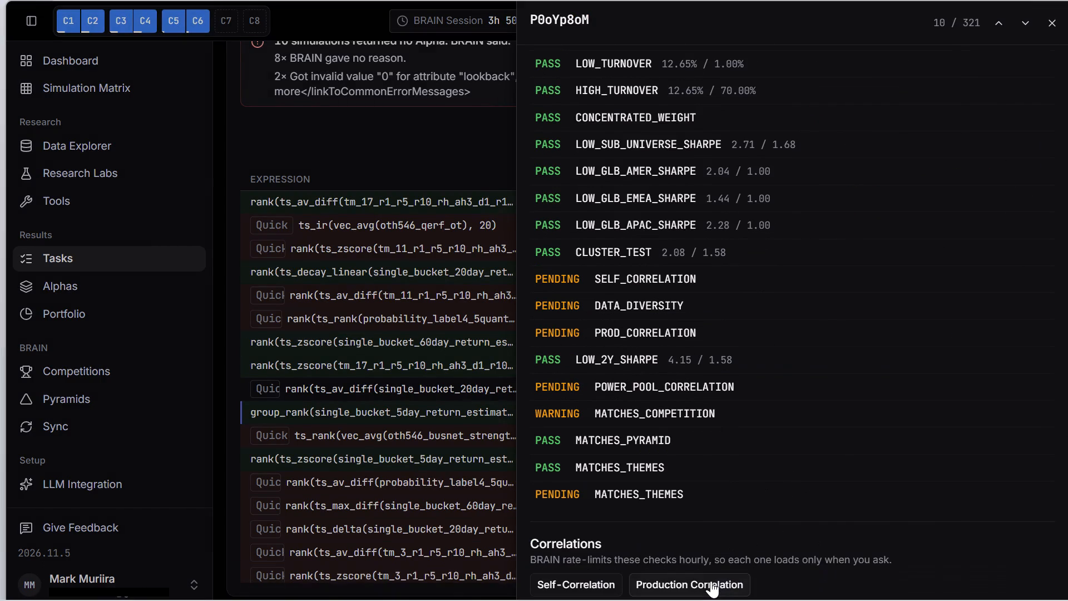
click(711, 581)
scroll(580, 439, down, 7)
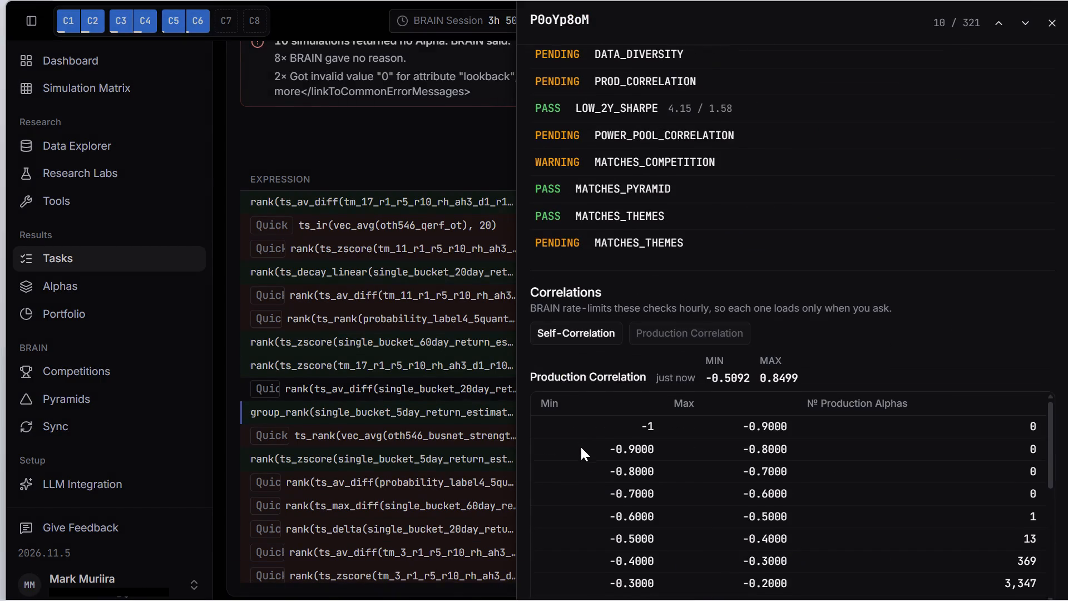
scroll(581, 447, up, 7)
scroll(826, 211, up, 5)
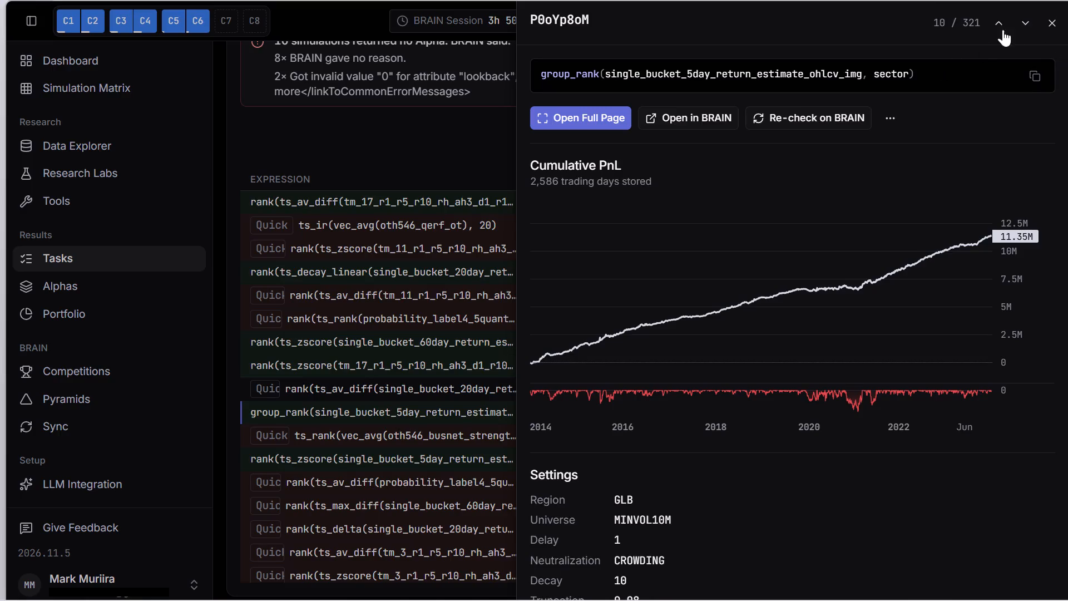
click(1057, 23)
Look over the remaining GLB D1 task results and open the list of submittable alphas.
scroll(922, 422, down, 6)
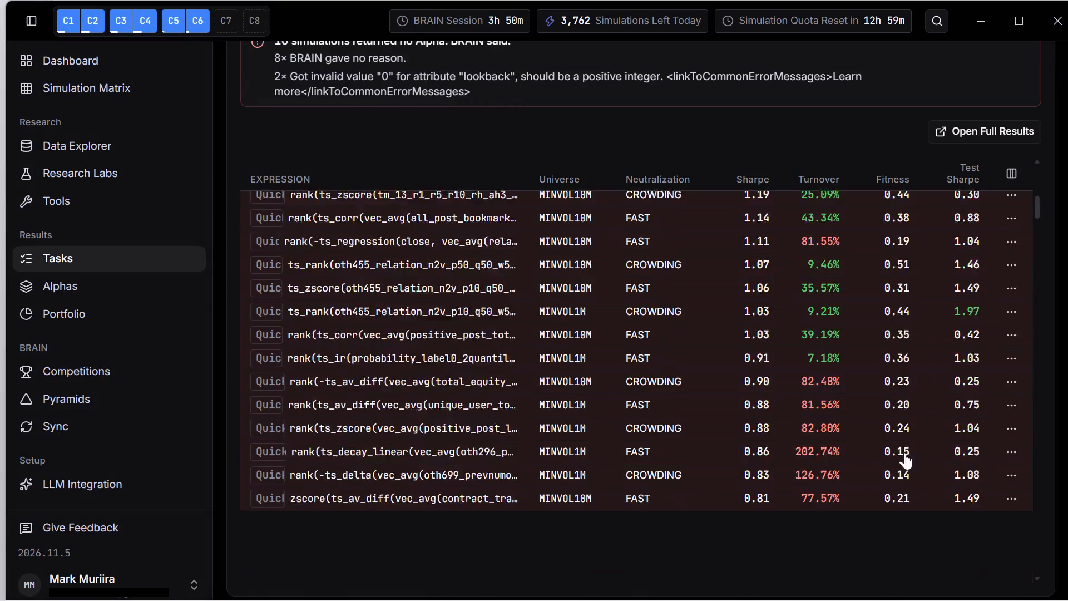
scroll(904, 452, down, 7)
scroll(739, 428, up, 7)
click(60, 286)
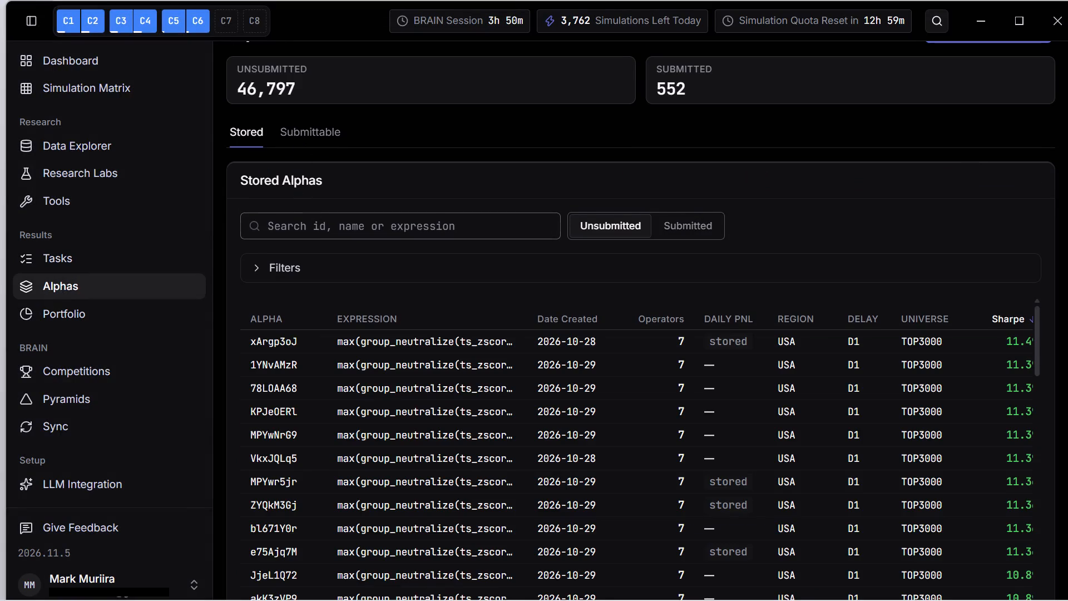
click(319, 128)
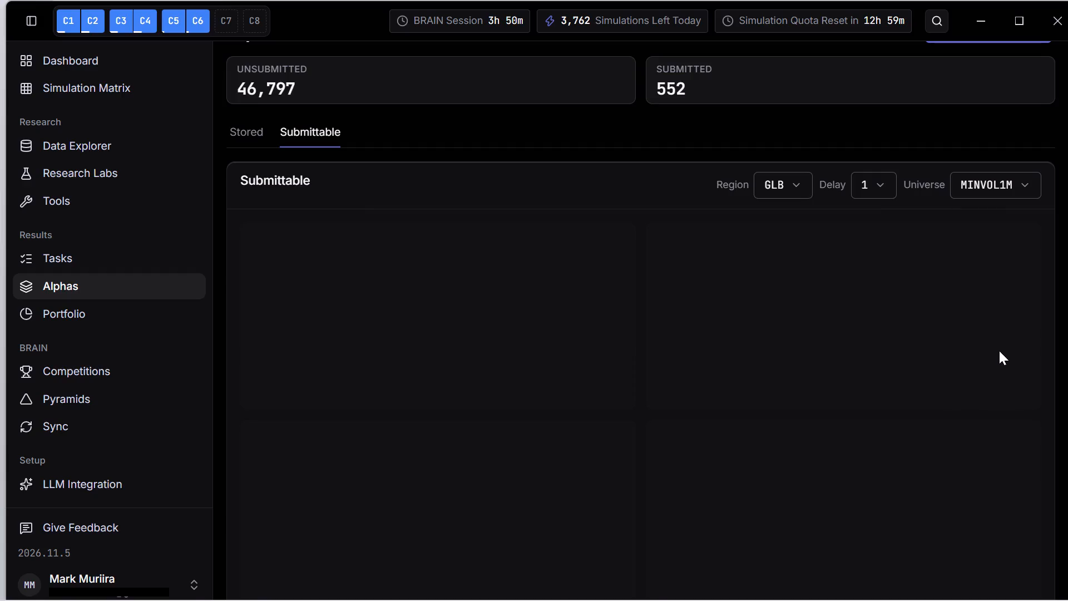
Look through the top picks among the submittable GLB D1 MINVOL1M alphas, checking their metrics and submission checks.
scroll(1067, 370, down, 6)
scroll(1067, 387, up, 6)
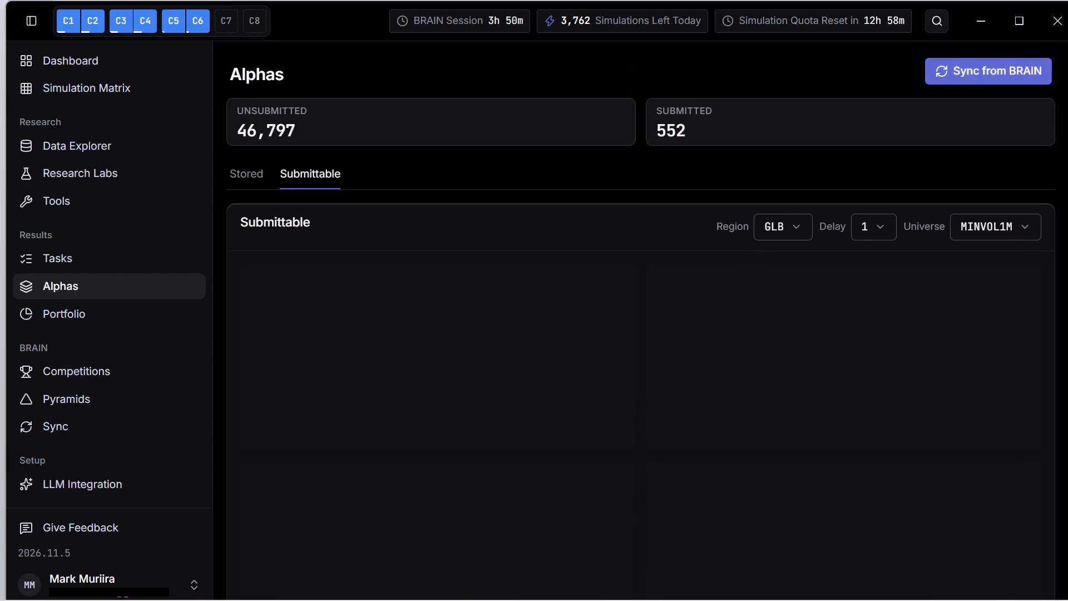
scroll(1067, 386, up, 6)
scroll(1067, 385, down, 6)
scroll(1067, 385, up, 6)
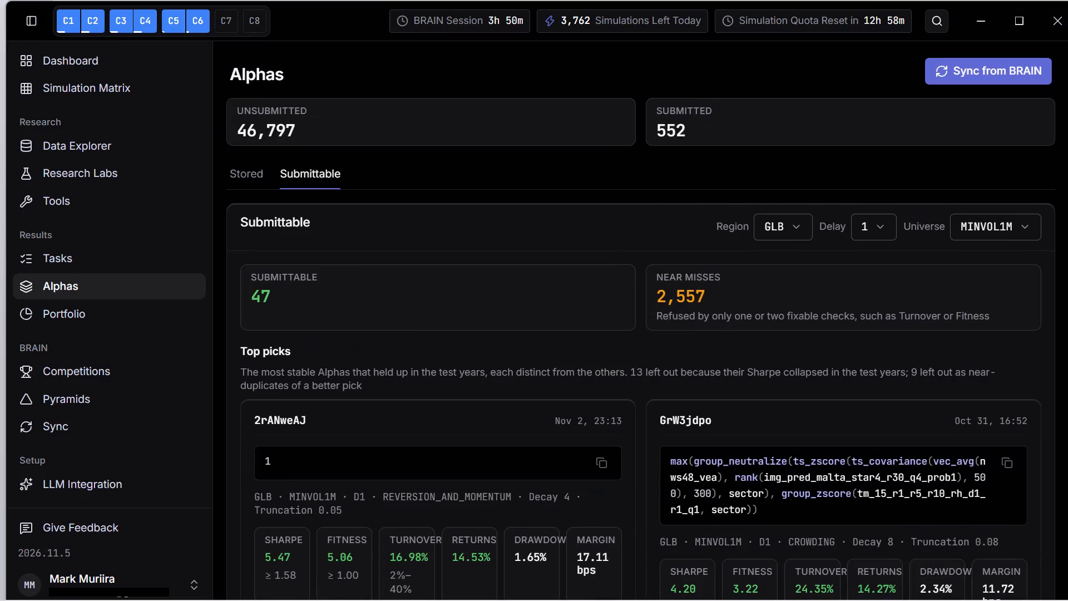
scroll(1067, 385, down, 5)
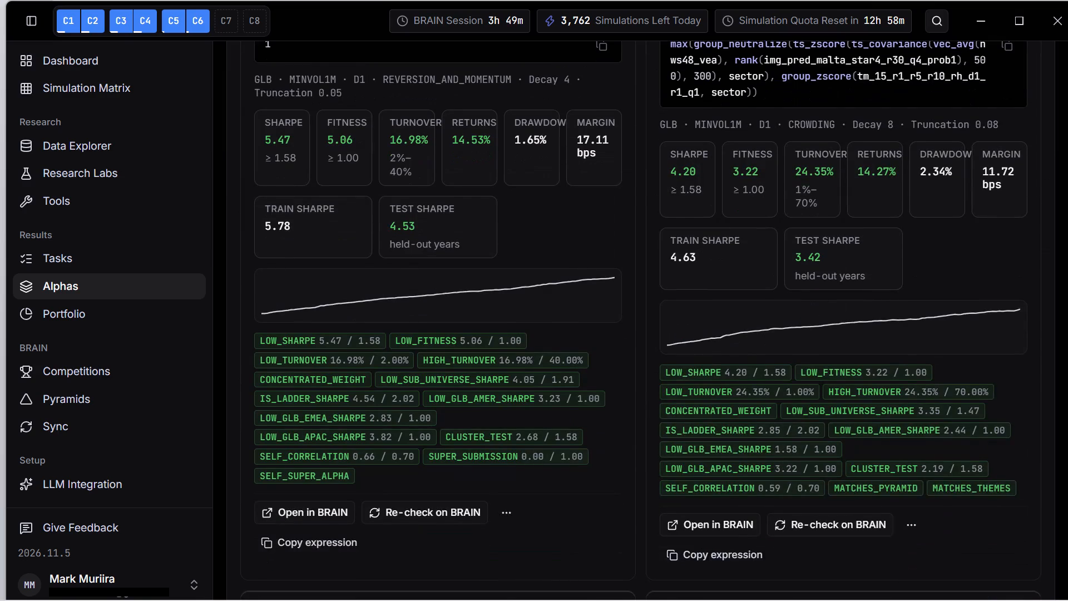
scroll(1067, 385, down, 15)
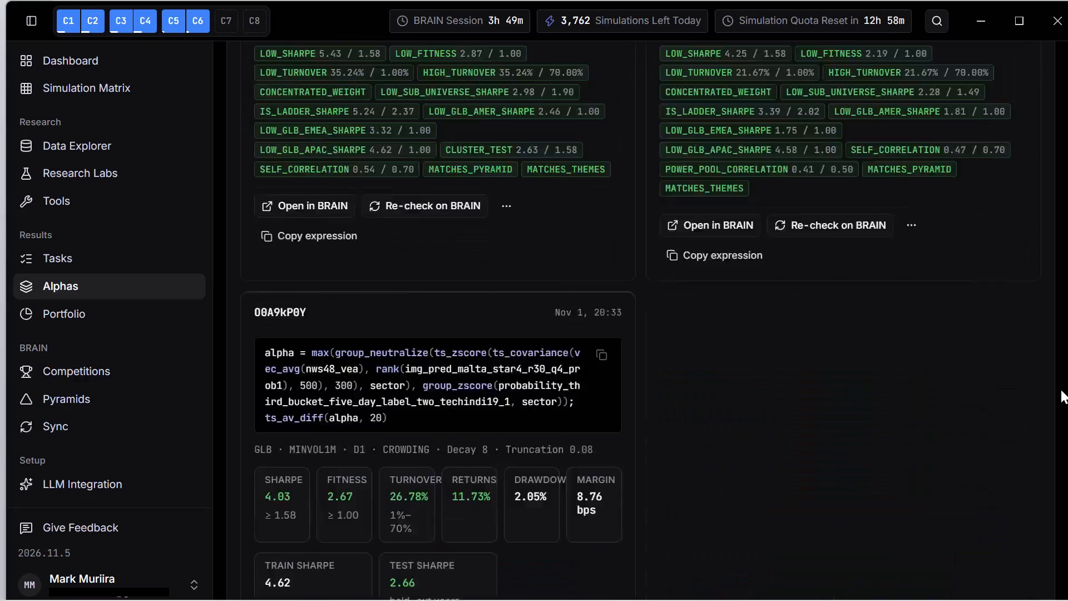
scroll(1061, 389, down, 7)
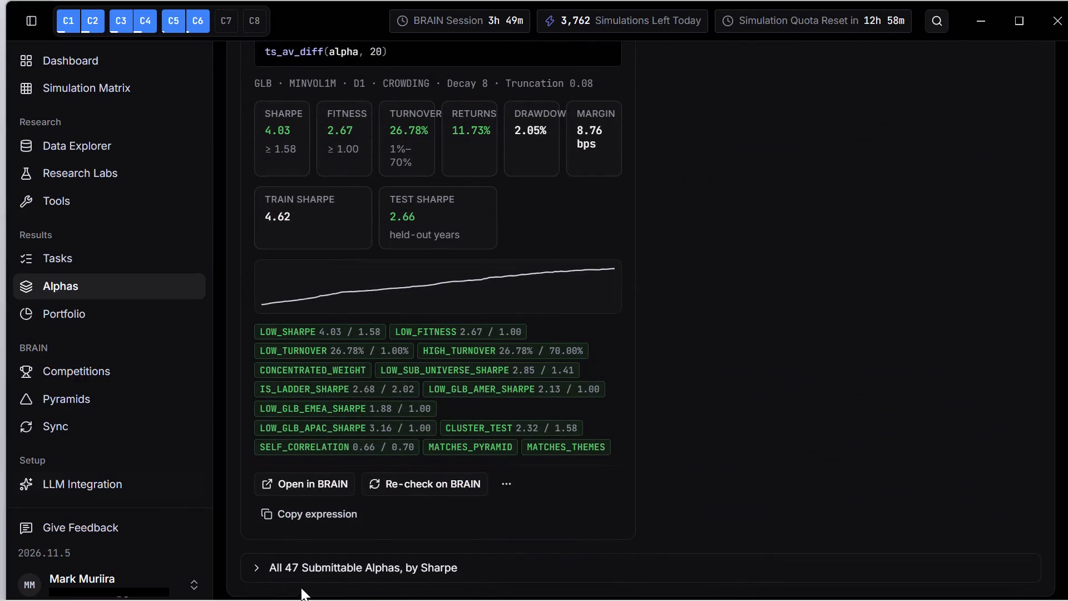
Expand the full list of submittable alphas sorted by Sharpe and review the entries' expressions, metrics and submission checks.
click(310, 565)
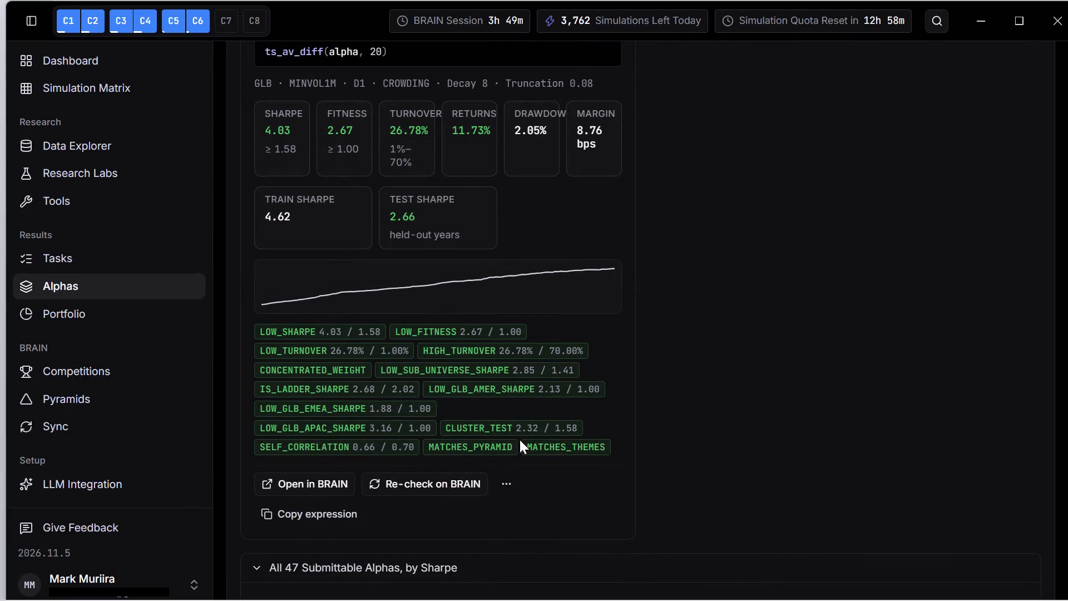
scroll(528, 436, down, 8)
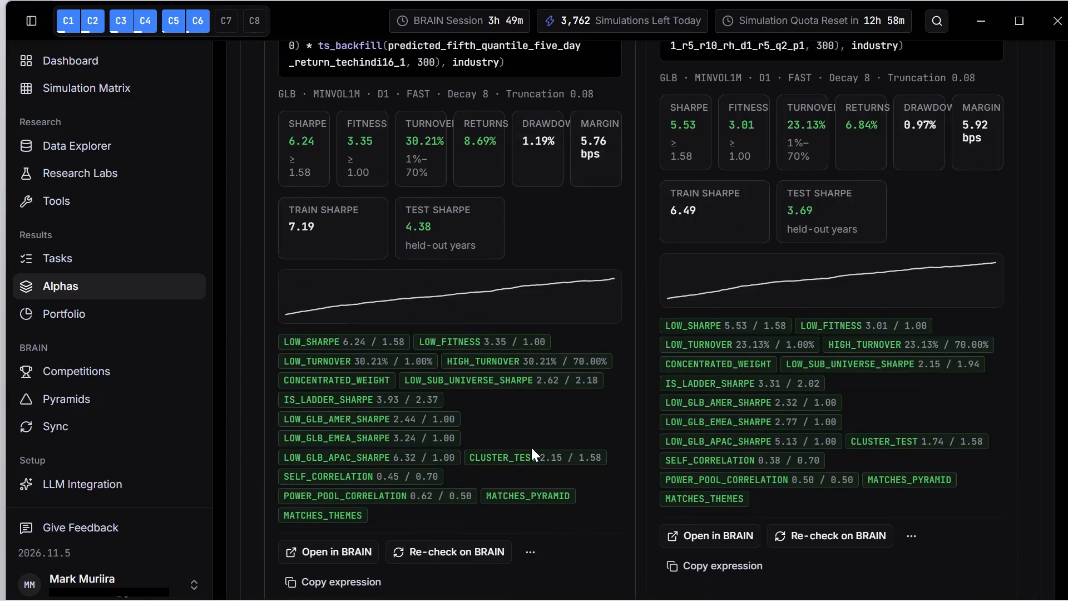
scroll(531, 447, down, 8)
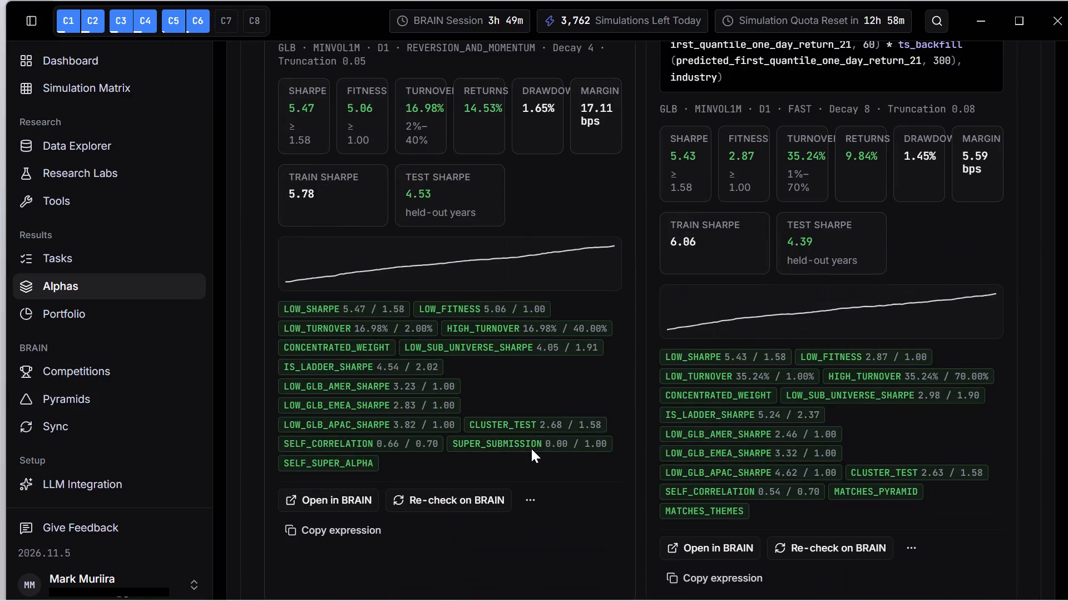
scroll(531, 449, down, 7)
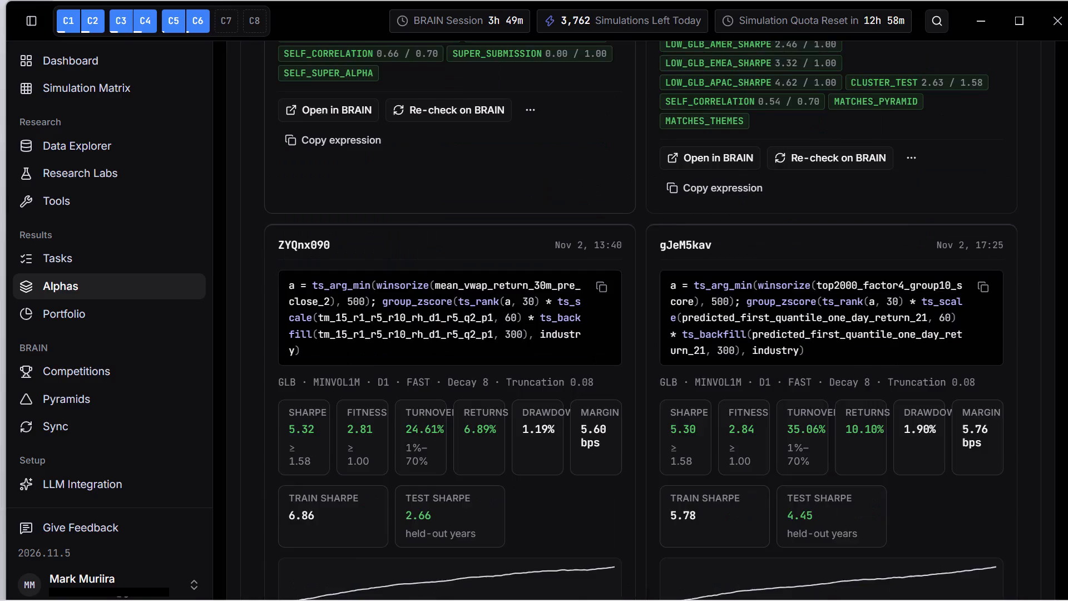
scroll(531, 449, down, 8)
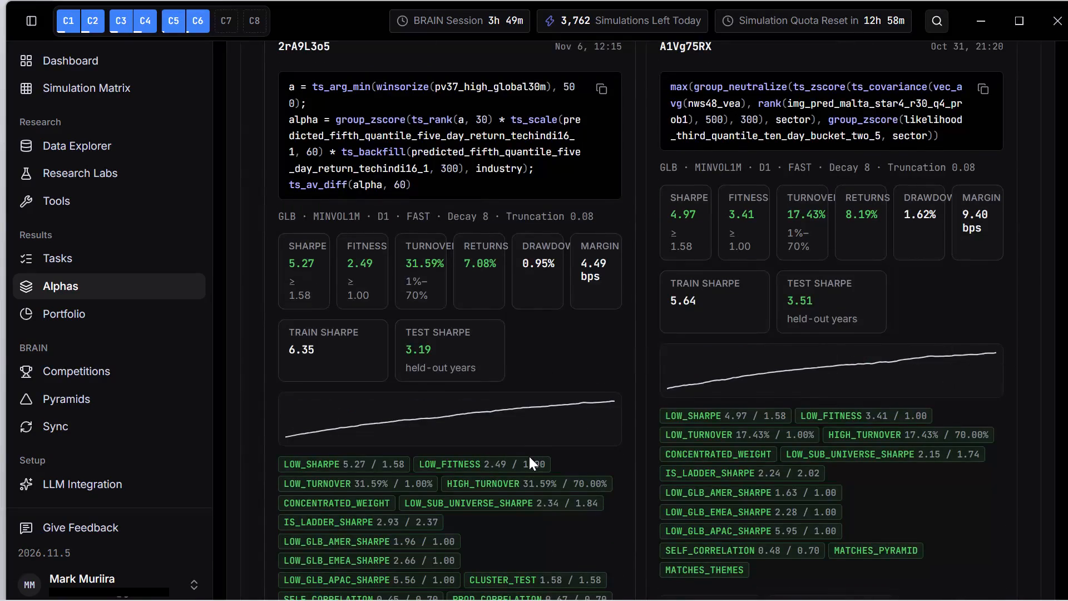
Sync the alphas created since the last sync from BRAIN.
scroll(529, 456, up, 14)
scroll(545, 406, up, 20)
scroll(545, 406, up, 5)
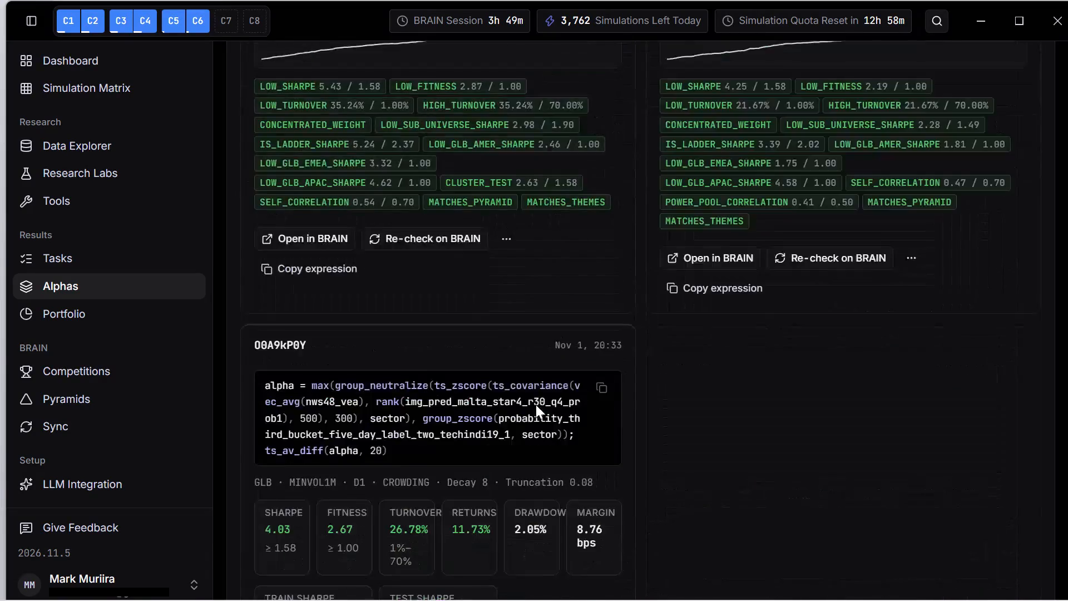
scroll(536, 405, up, 20)
scroll(536, 405, up, 20)
scroll(536, 405, up, 2)
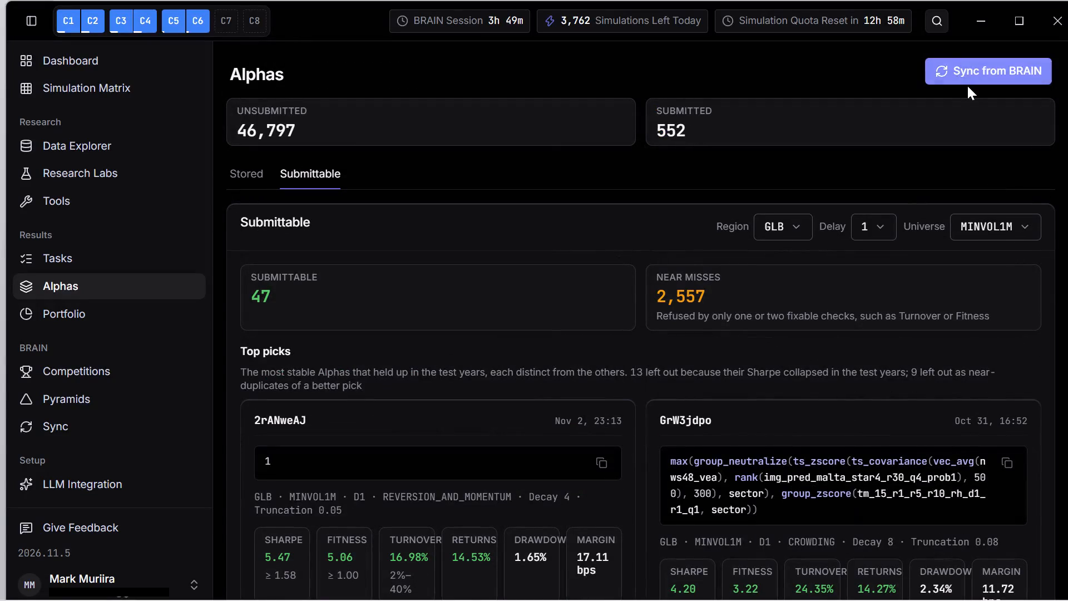
click(960, 71)
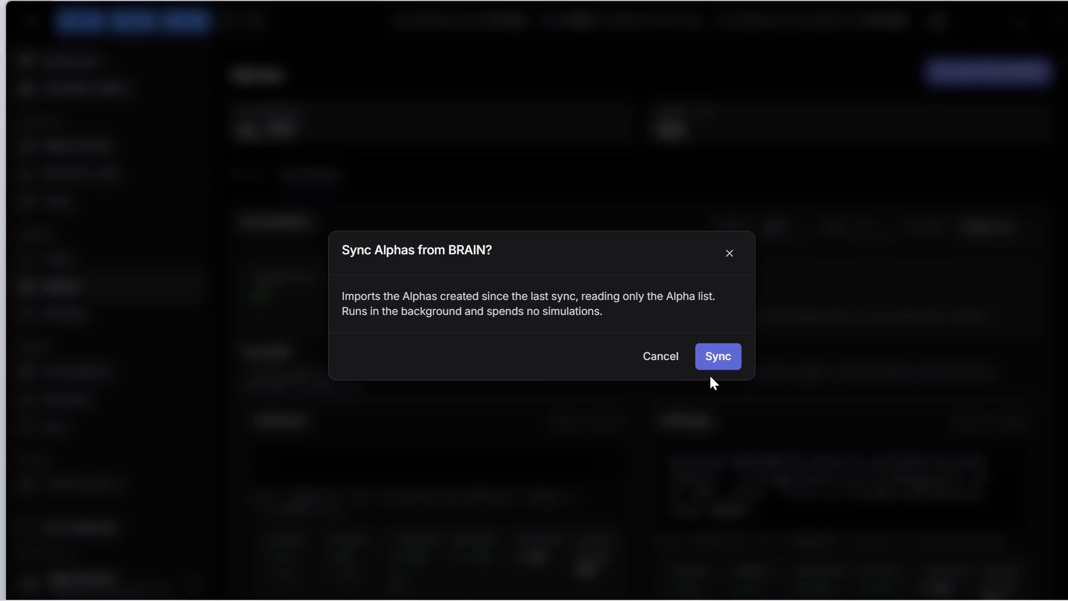
click(709, 363)
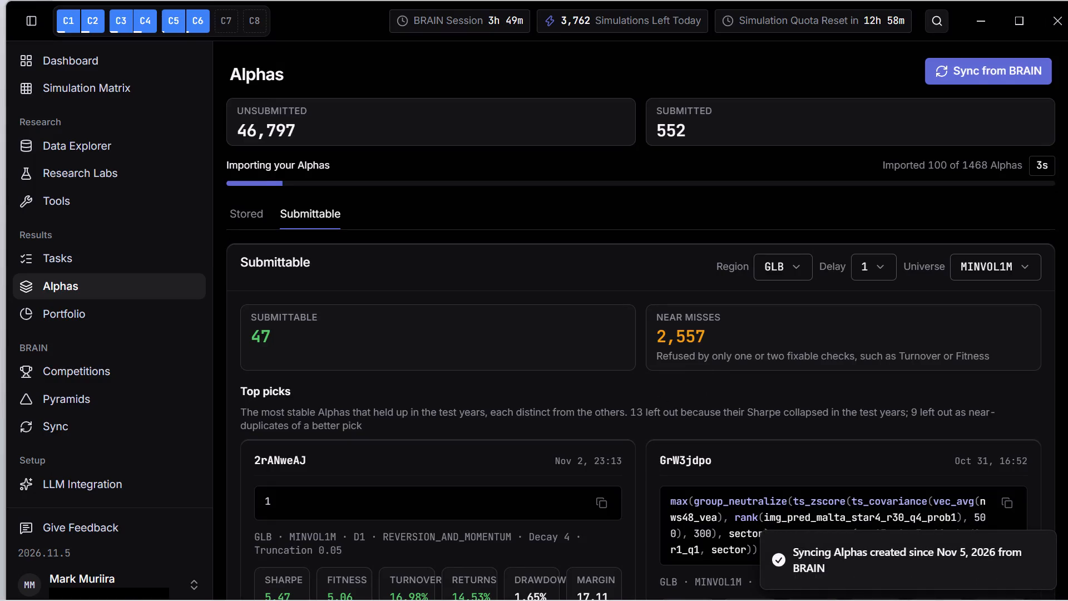
Review the metrics and submission checks of top picks 2rANweAJ and GrW3jdpo while the alphas import.
scroll(548, 411, down, 2)
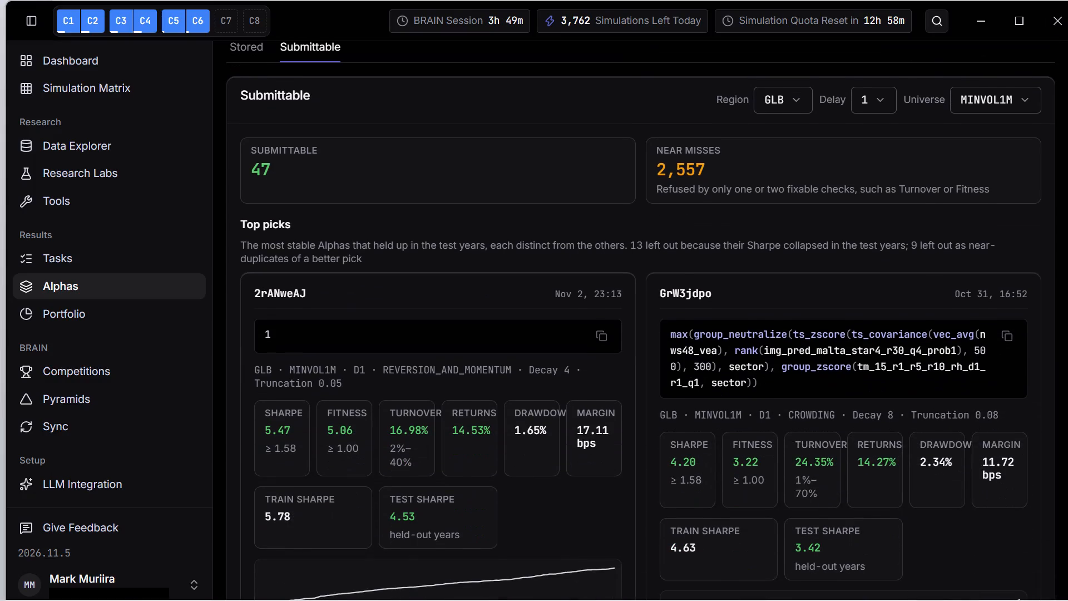
scroll(539, 430, down, 3)
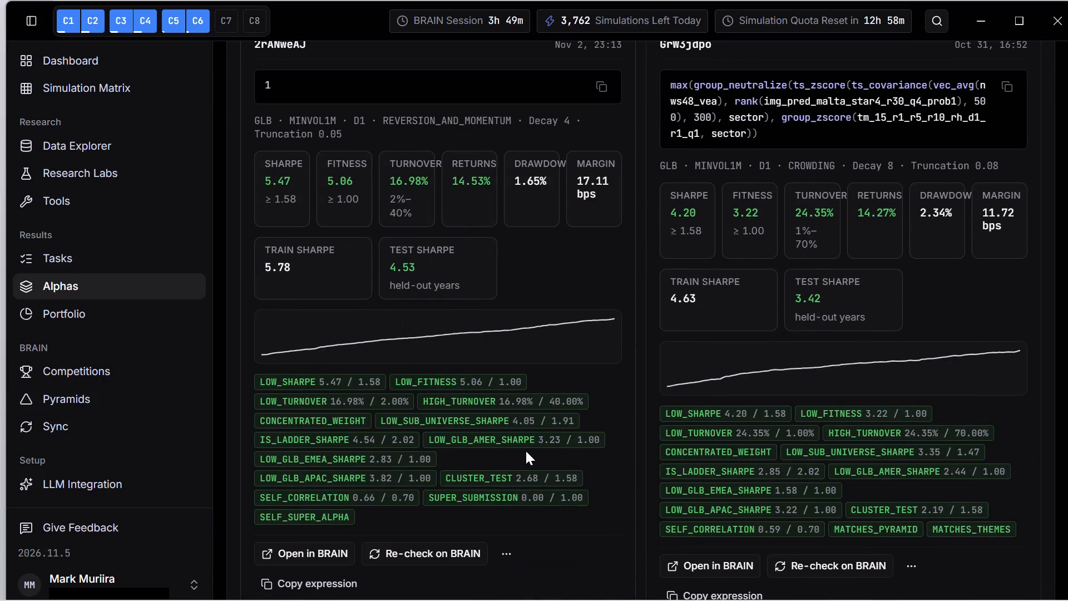
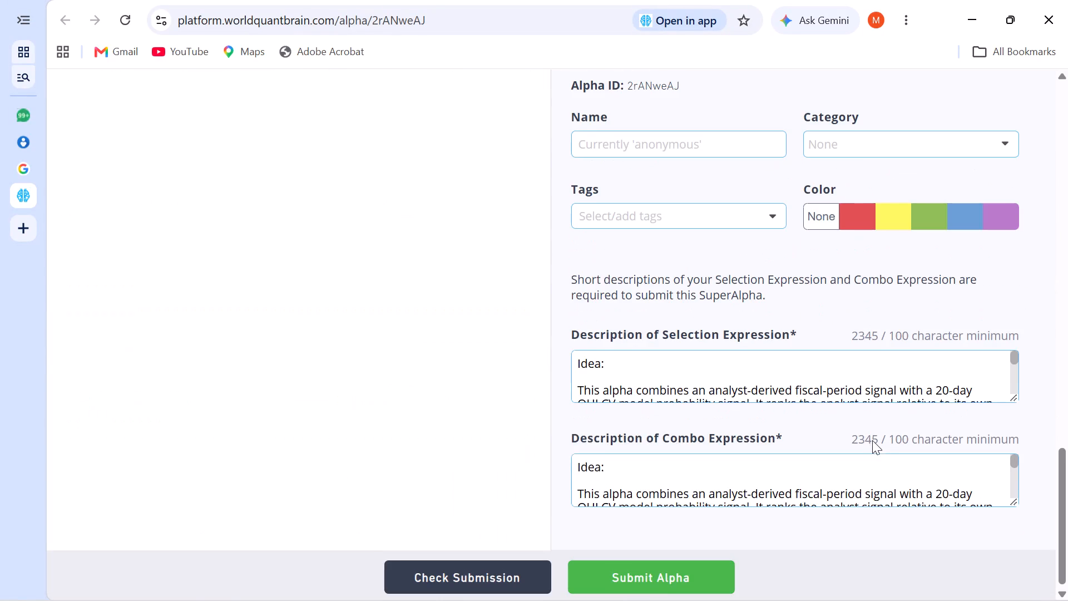
scroll(840, 421, up, 5)
scroll(281, 231, up, 3)
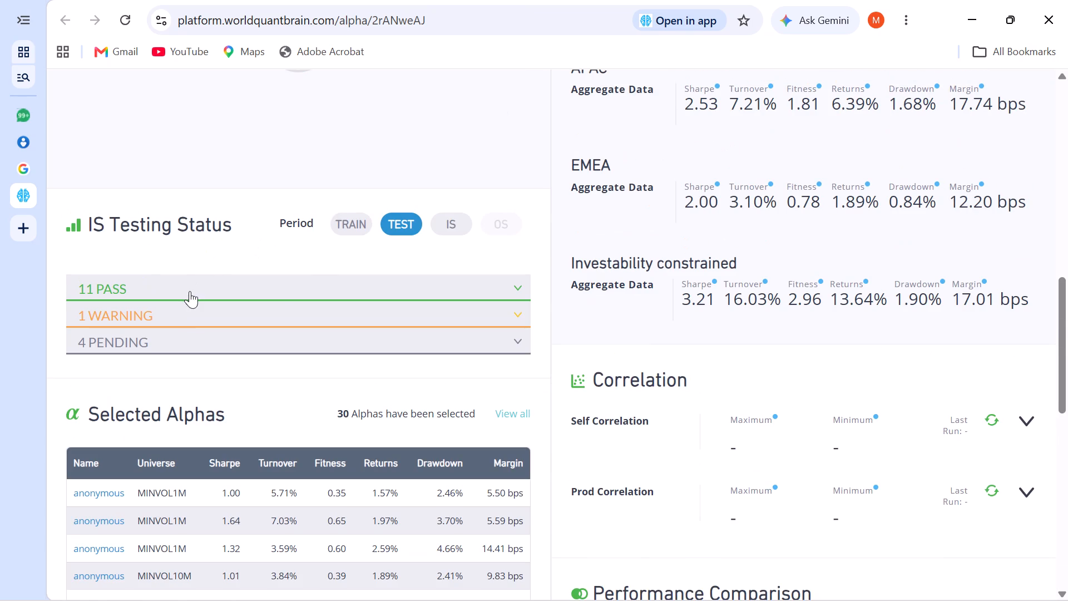
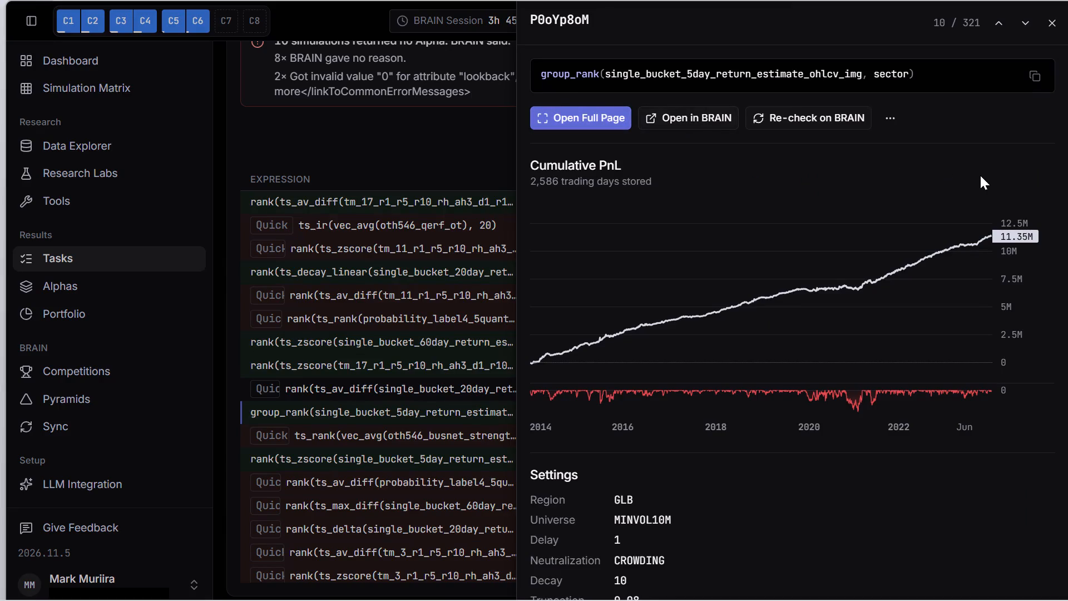
click(893, 115)
click(893, 115)
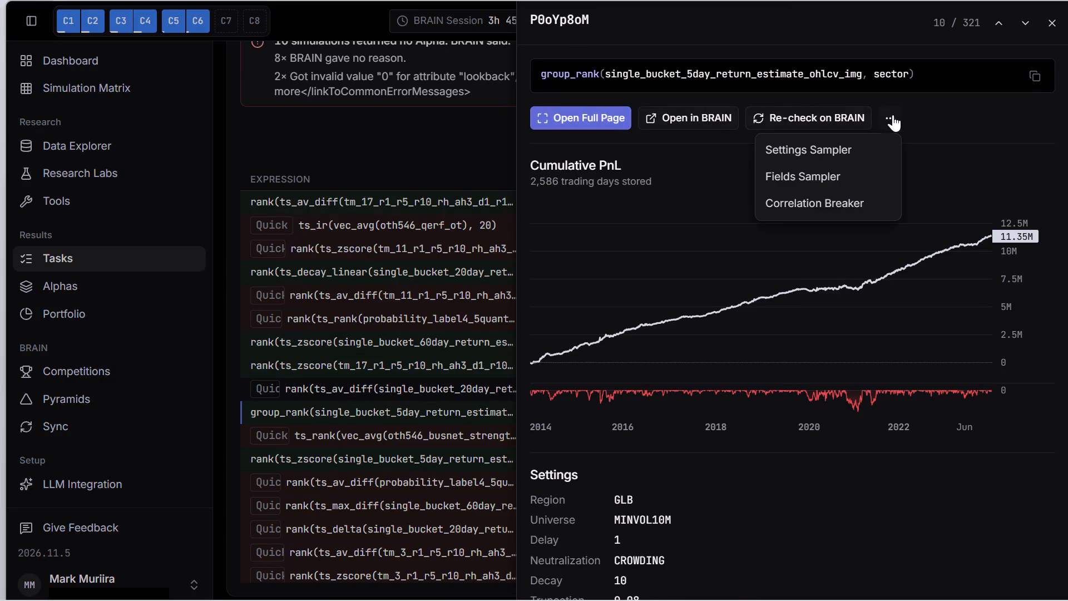
scroll(930, 406, down, 14)
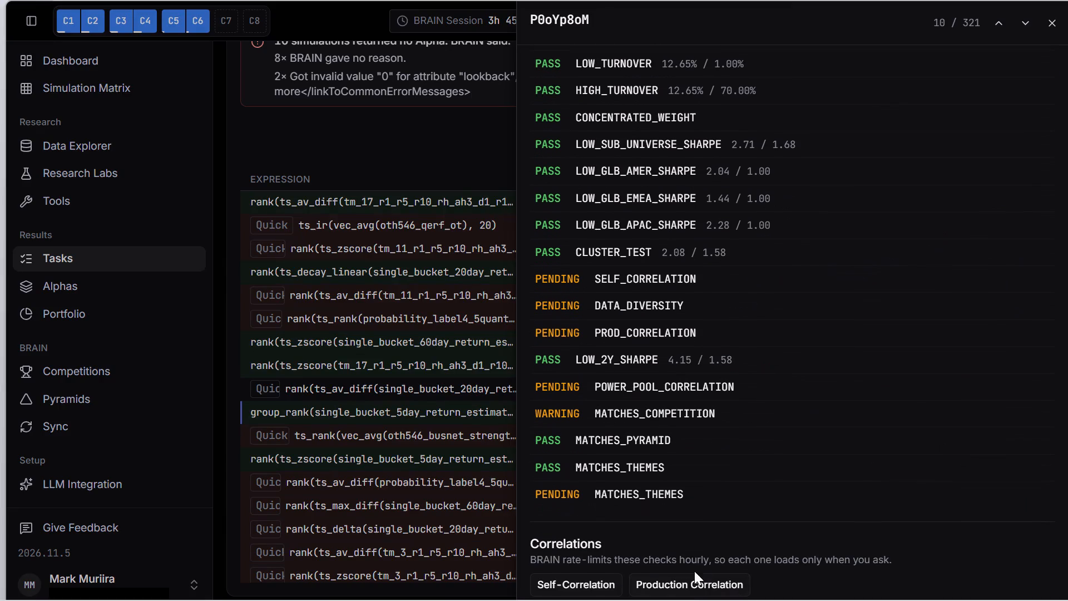
click(688, 582)
scroll(986, 391, down, 7)
scroll(1021, 396, up, 4)
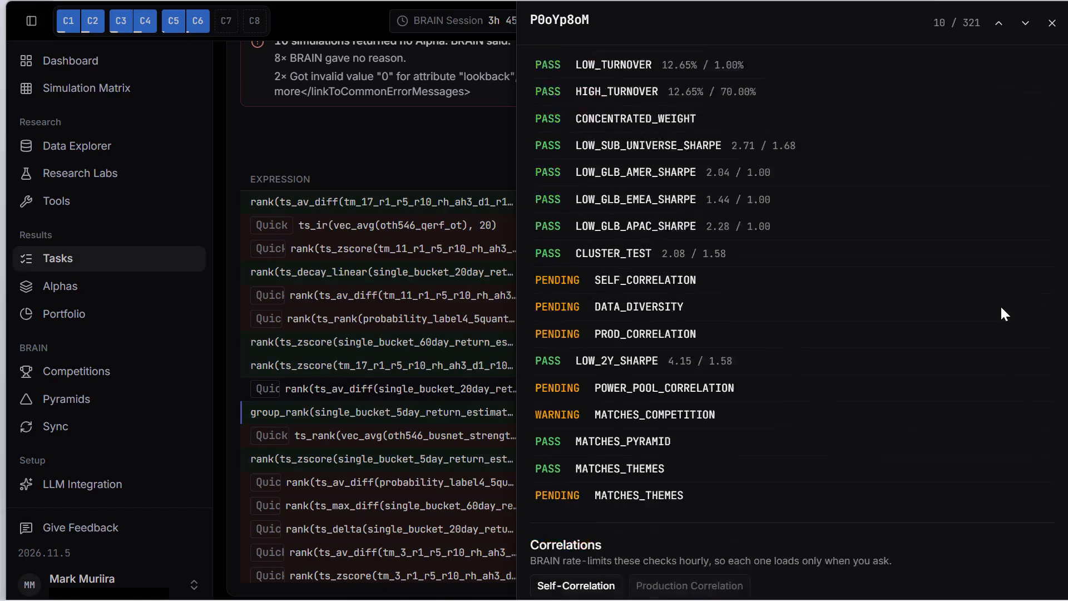
scroll(1001, 307, up, 8)
Analyse the group_rank(single_bucket_5day_return_estimate_ohlcv_img, sector) alpha P0oYp8oM in Correlation Breaker and run its re-shapes on 2 cores.
click(888, 117)
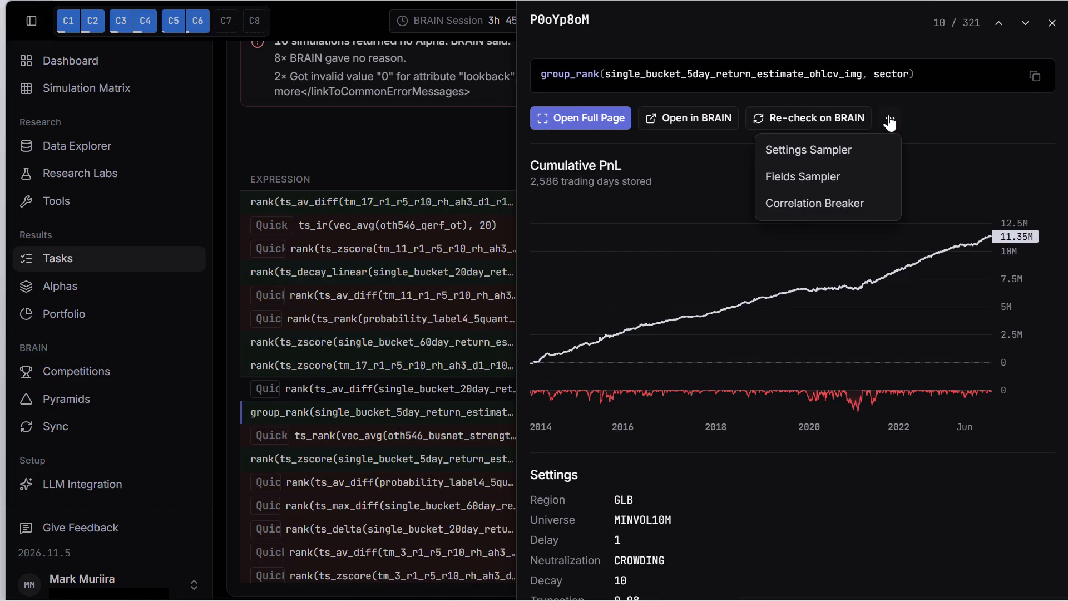
click(779, 201)
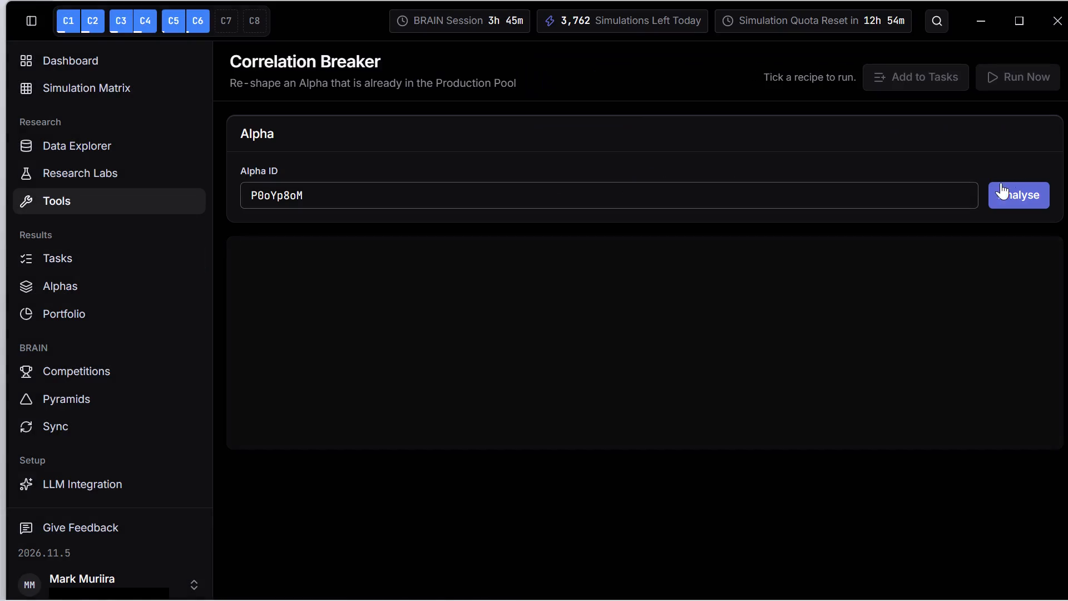
click(1003, 191)
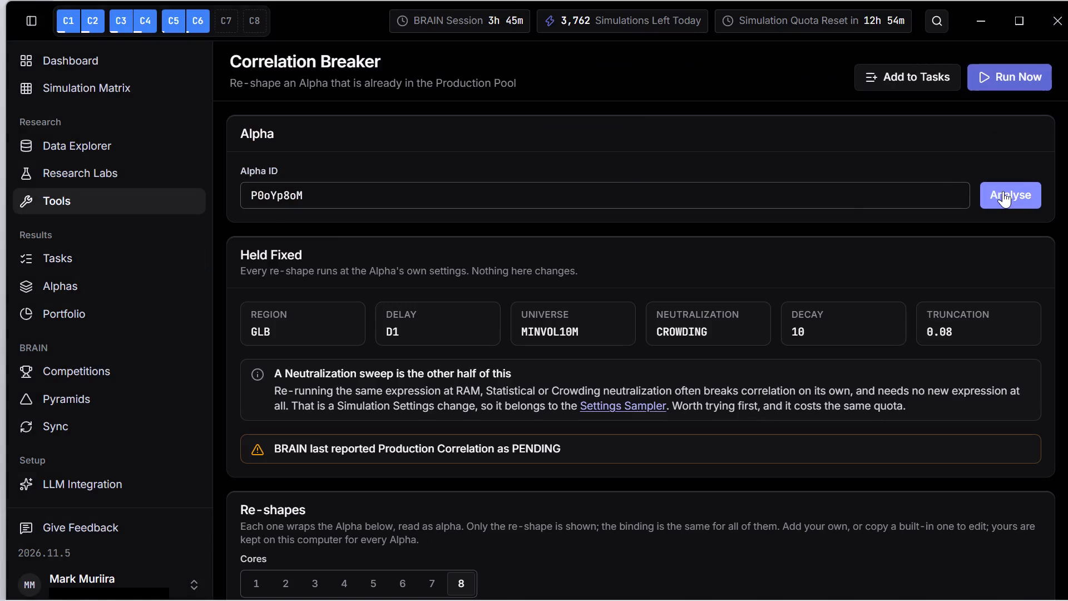
scroll(398, 475, down, 2)
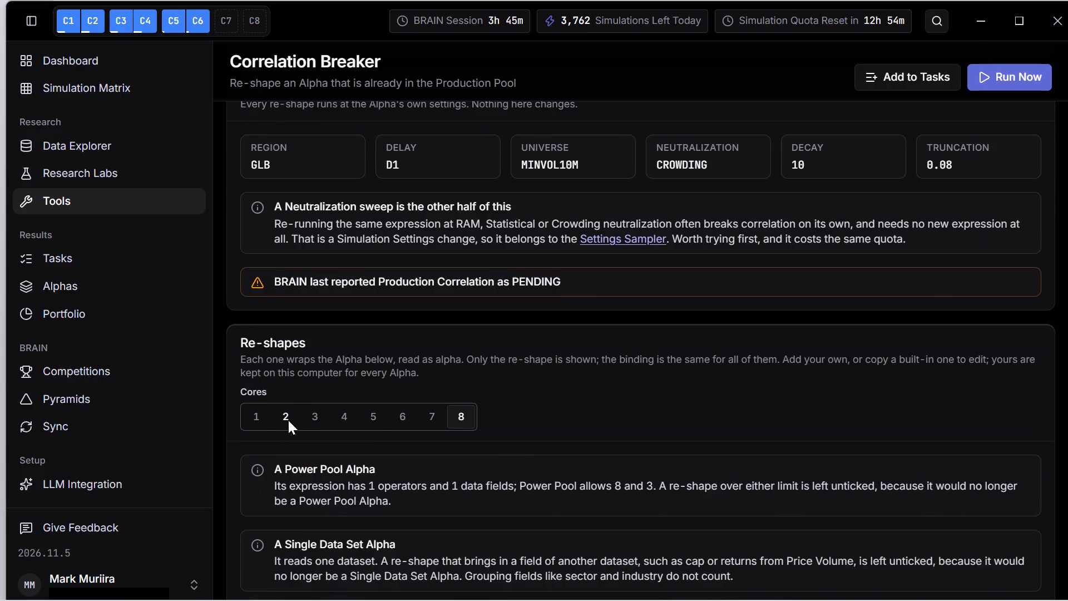
click(288, 420)
scroll(854, 361, down, 8)
scroll(853, 423, down, 6)
scroll(851, 440, up, 5)
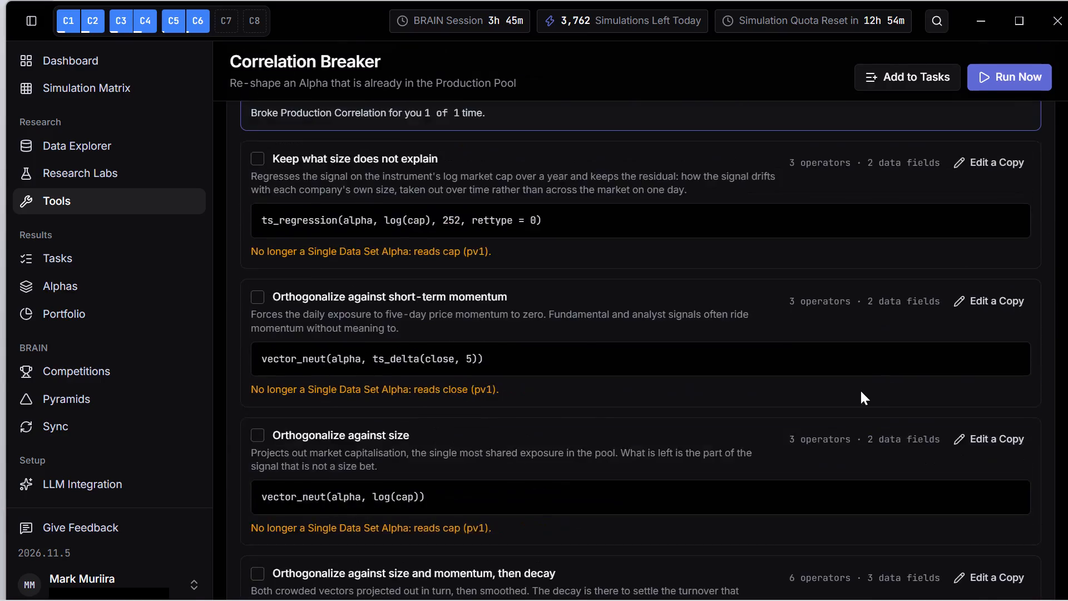
scroll(861, 391, up, 12)
scroll(1034, 170, up, 5)
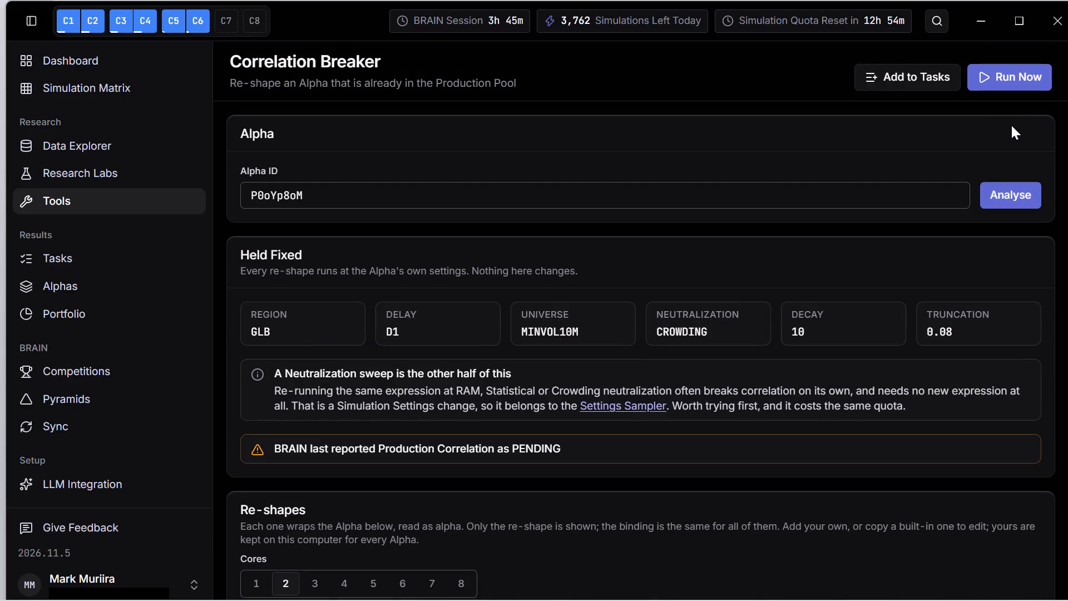
click(1006, 71)
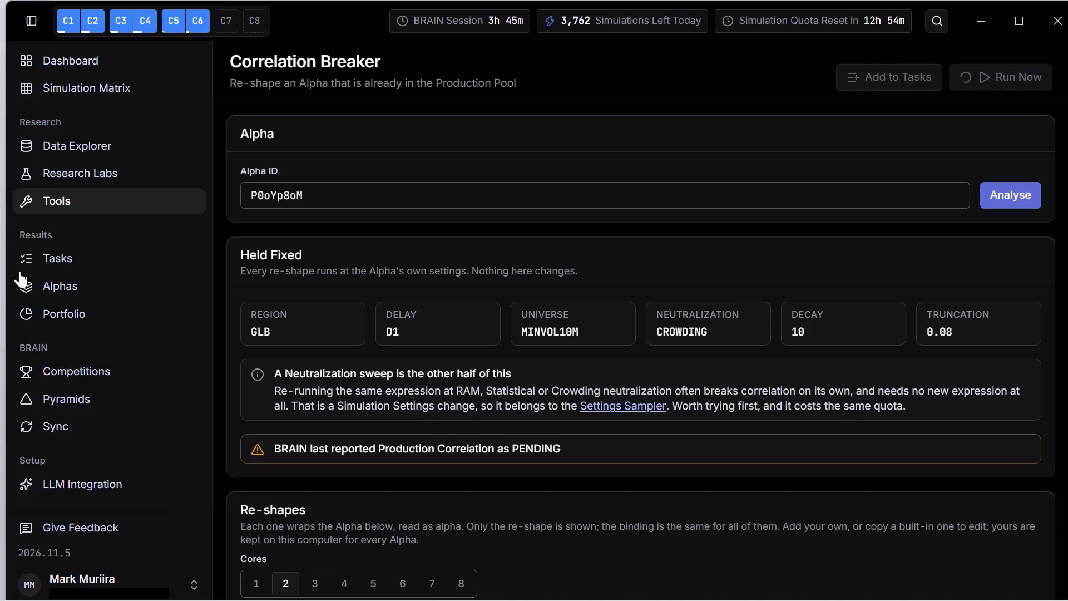
Open the completed Super Alpha Lab IND D1 task and review the first Least correlated · Least crowded result's submission checks and production correlation.
click(67, 263)
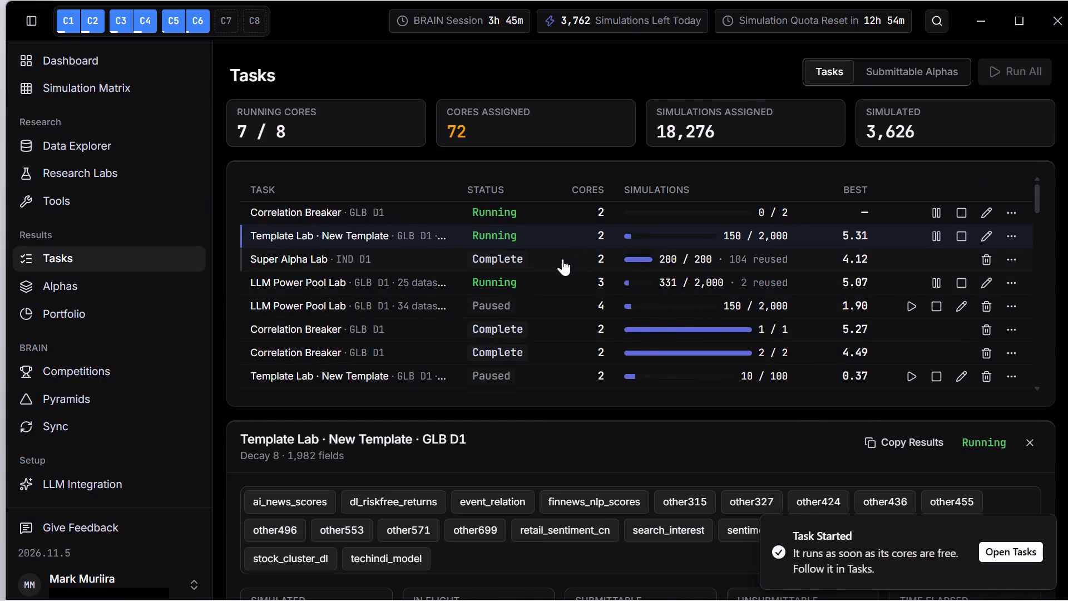
click(699, 260)
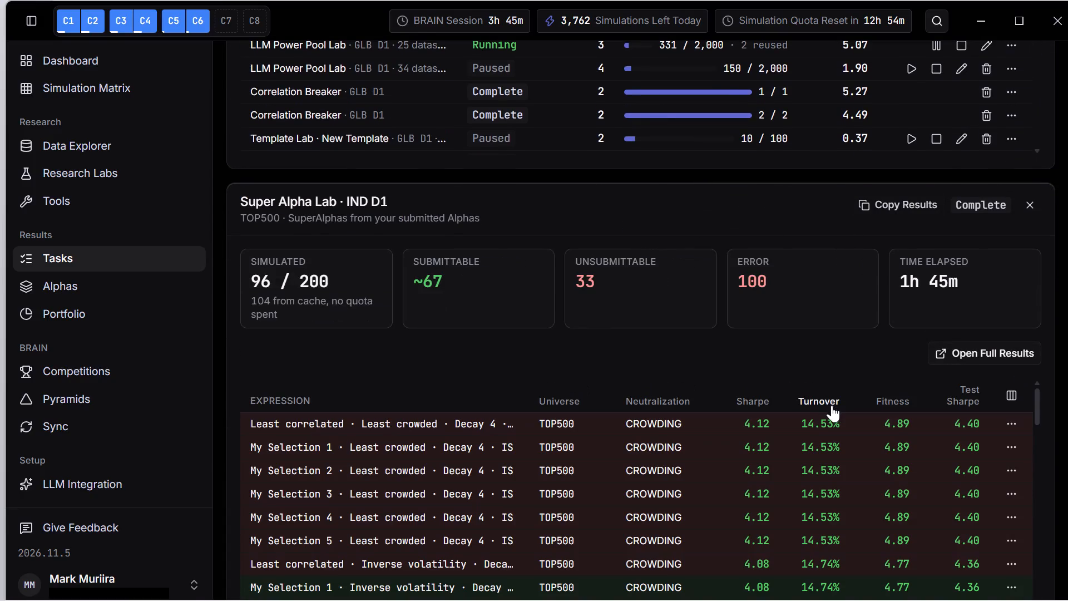
click(406, 420)
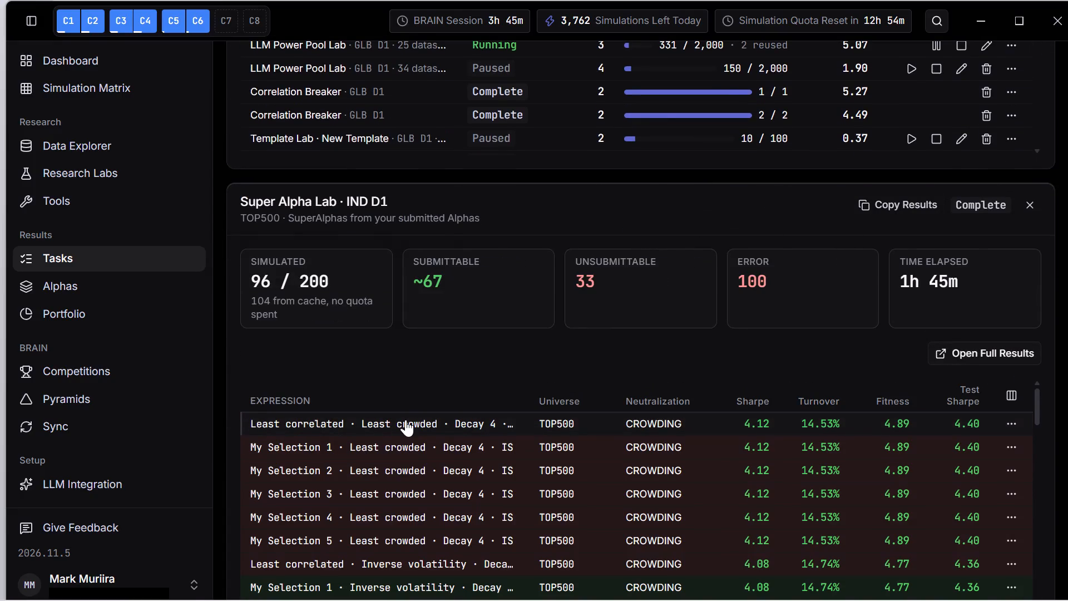
scroll(878, 419, down, 13)
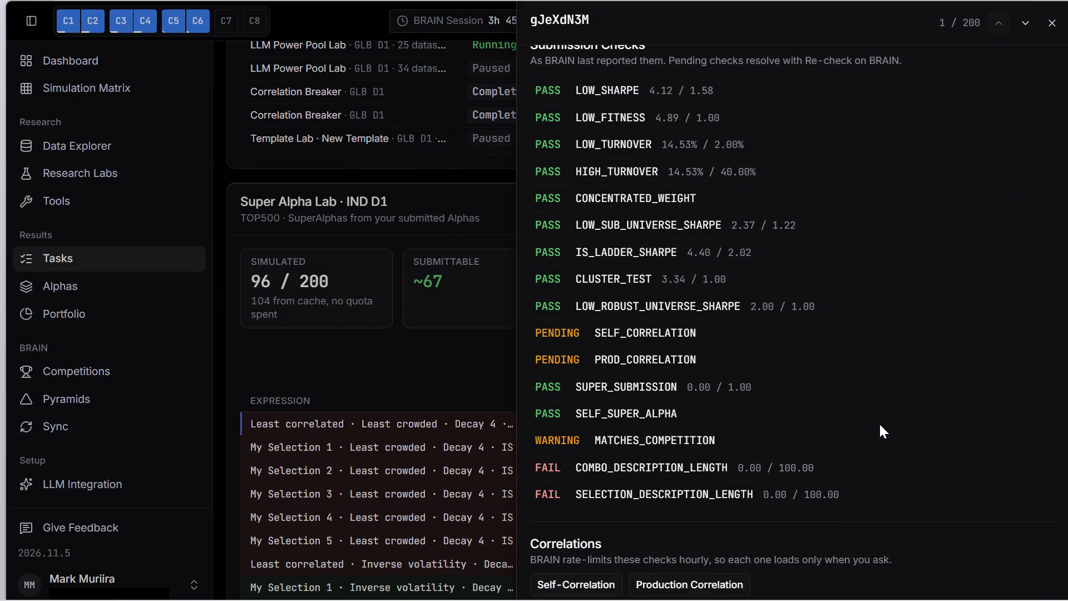
scroll(667, 404, down, 6)
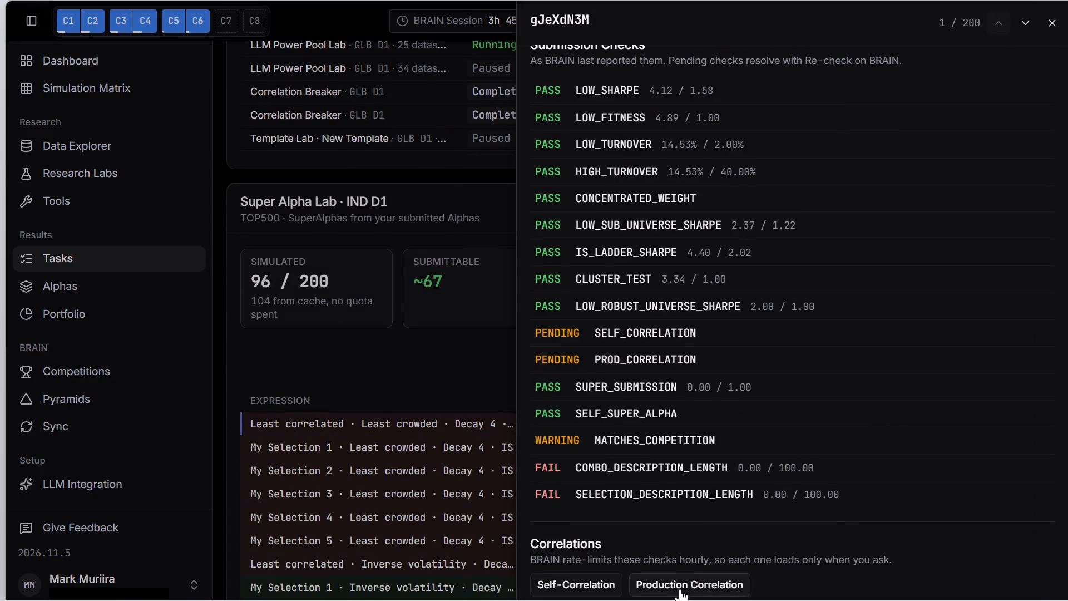
click(680, 589)
scroll(947, 451, down, 5)
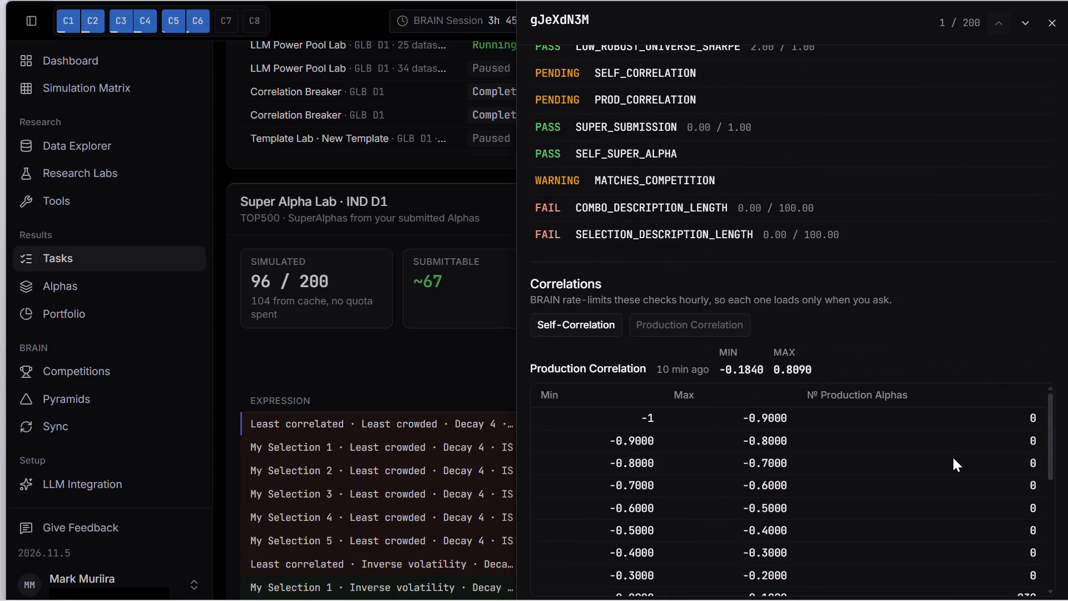
scroll(953, 457, up, 11)
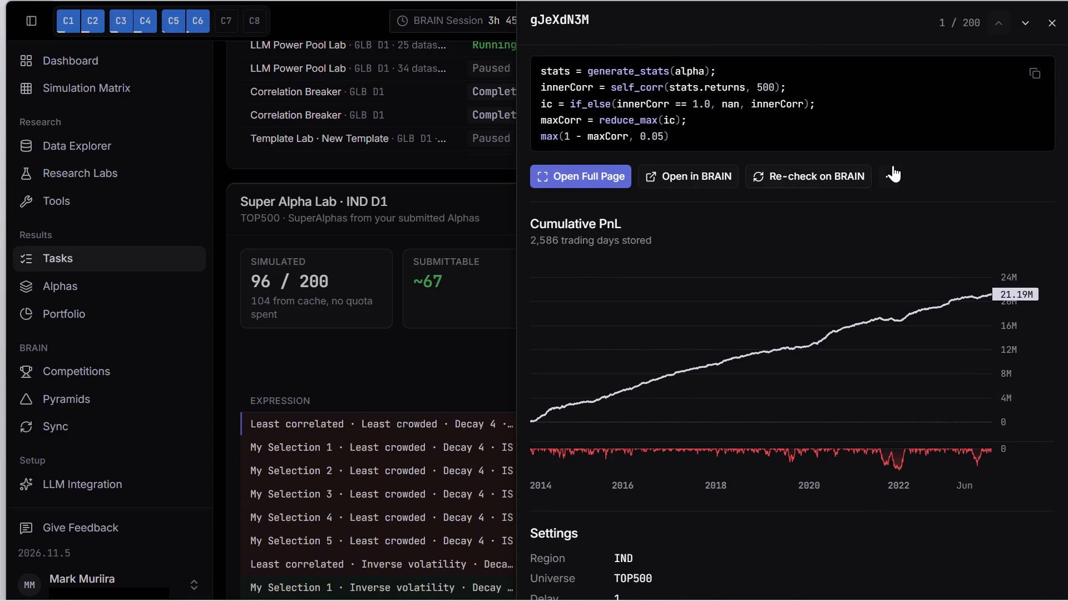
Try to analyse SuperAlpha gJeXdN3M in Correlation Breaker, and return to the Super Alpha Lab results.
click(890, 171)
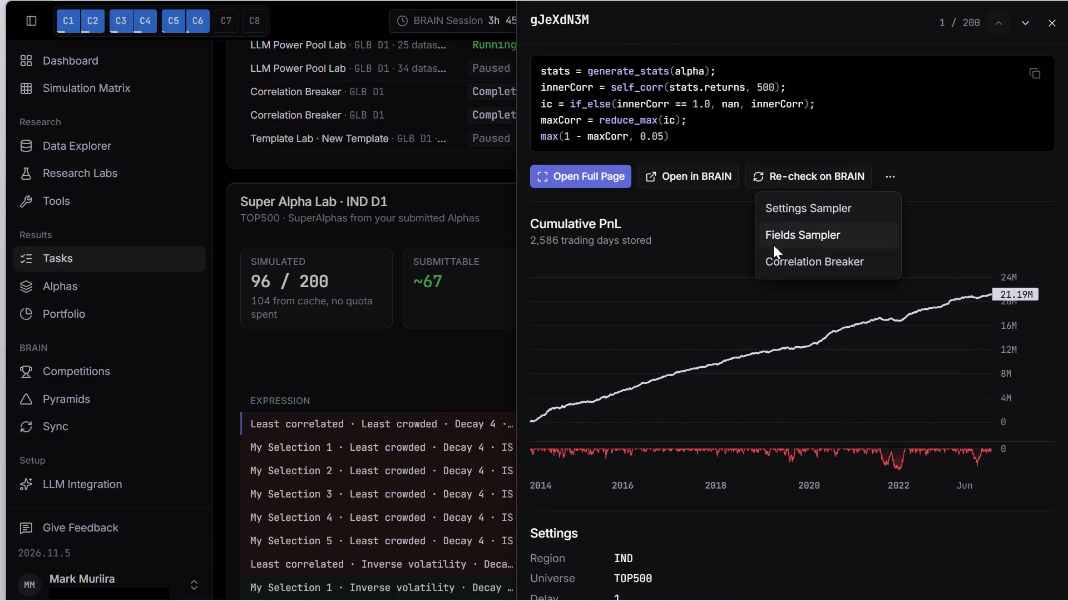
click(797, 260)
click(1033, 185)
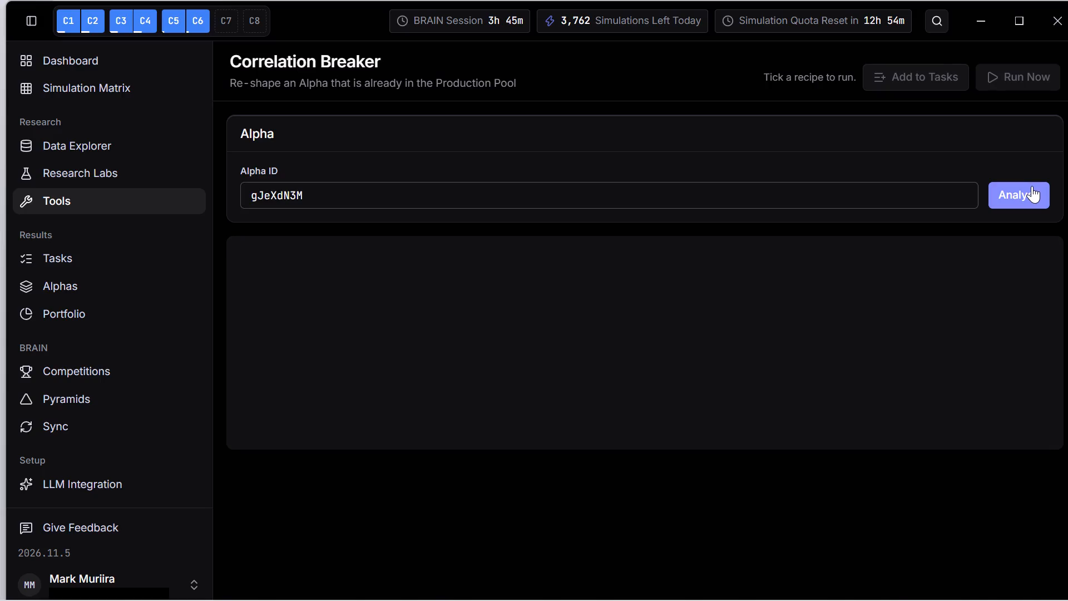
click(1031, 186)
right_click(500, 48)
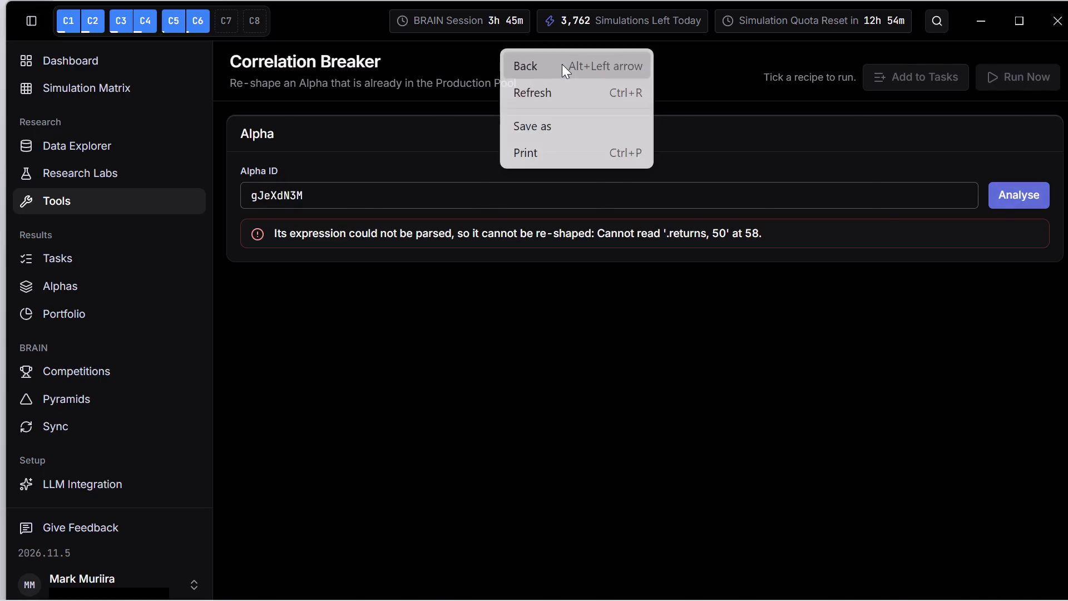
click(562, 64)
Review the PnL, submission checks and production correlation of the Least correlated · Inverse volatility SuperAlpha, P0oxKWjx.
scroll(756, 450, down, 4)
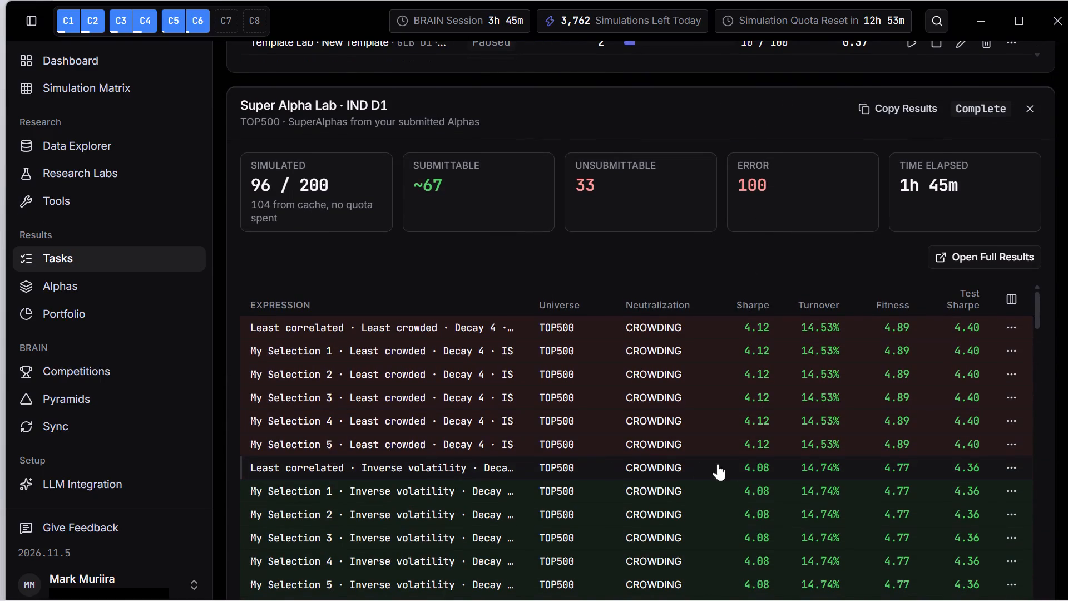
click(903, 460)
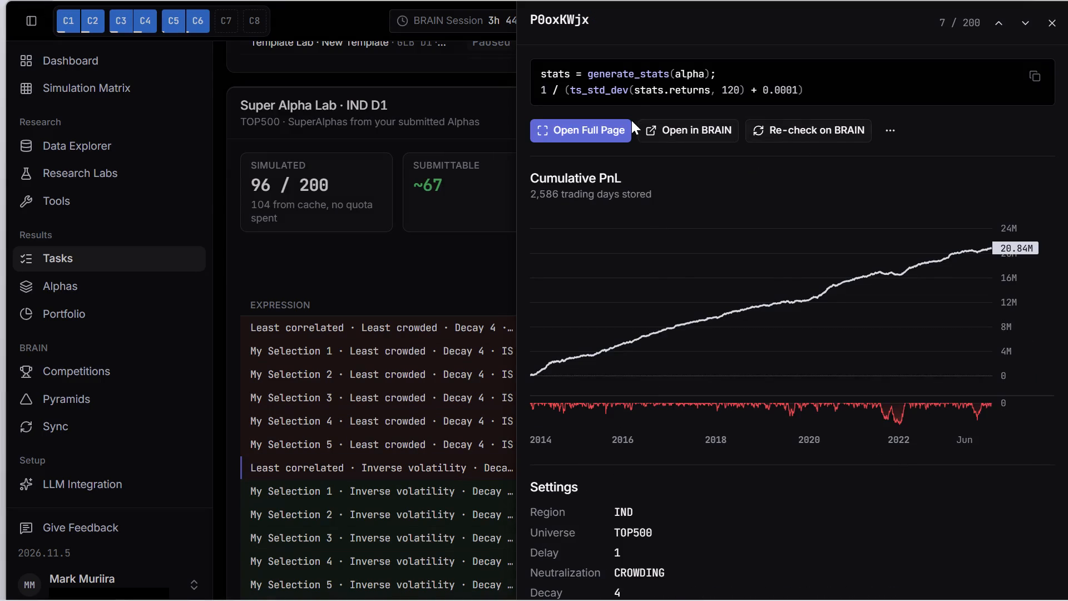
scroll(1018, 435, down, 14)
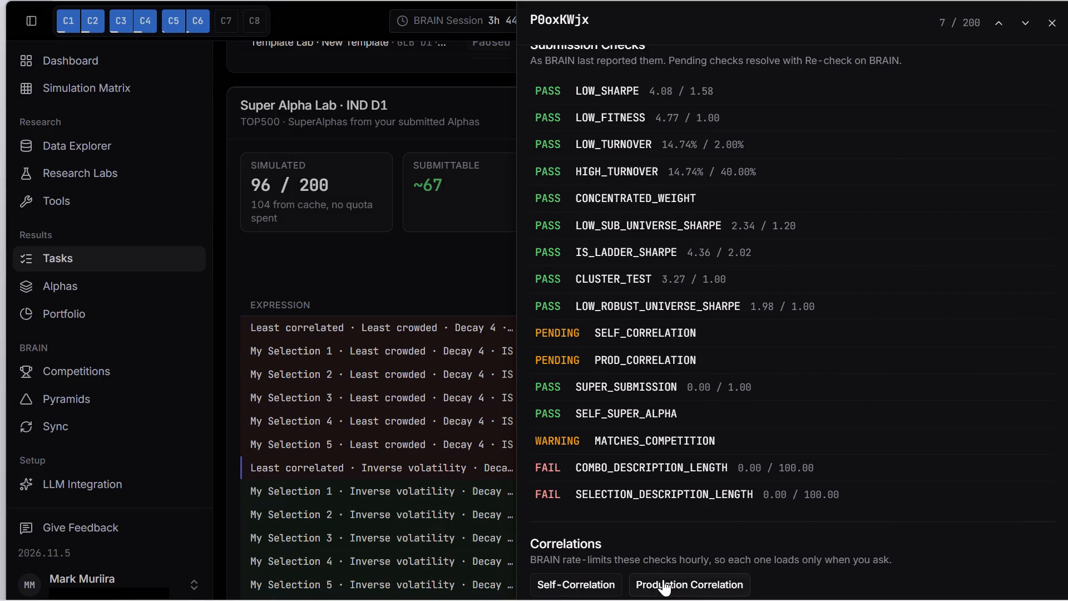
click(663, 579)
scroll(778, 432, down, 7)
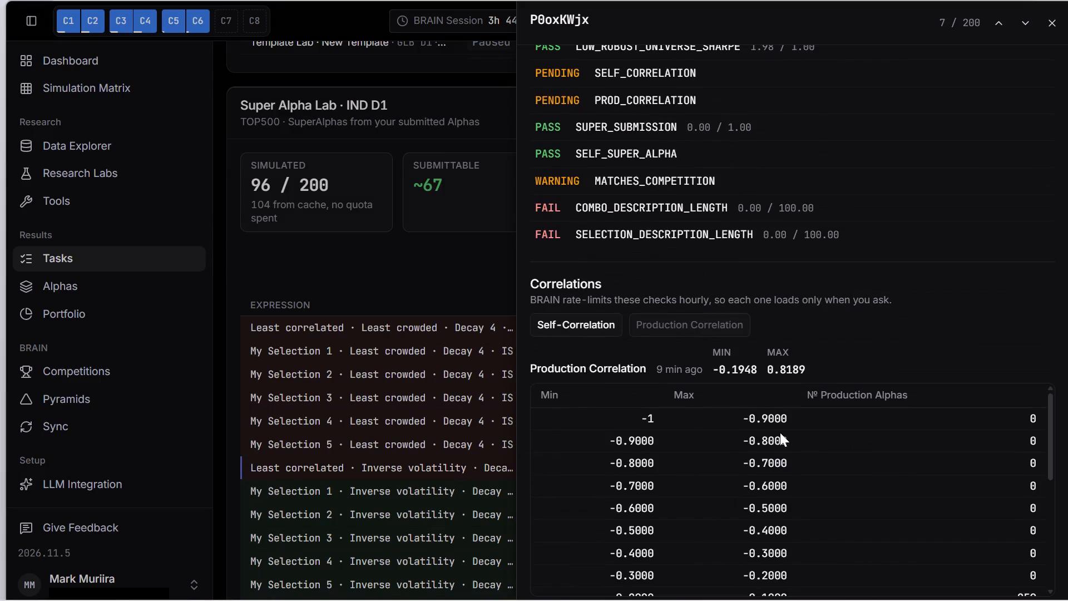
scroll(780, 432, up, 6)
scroll(990, 213, up, 4)
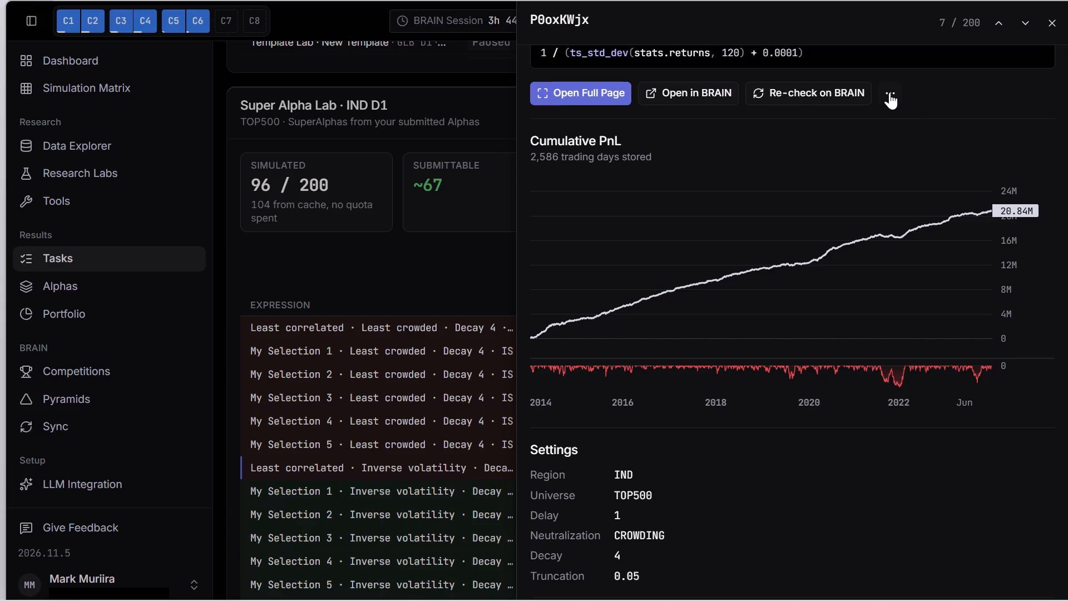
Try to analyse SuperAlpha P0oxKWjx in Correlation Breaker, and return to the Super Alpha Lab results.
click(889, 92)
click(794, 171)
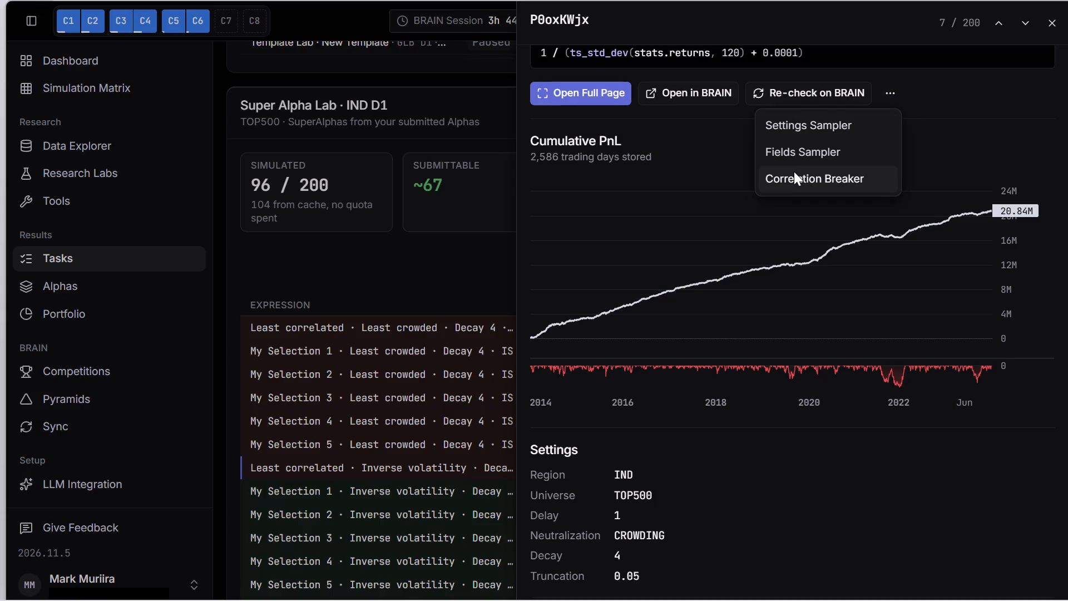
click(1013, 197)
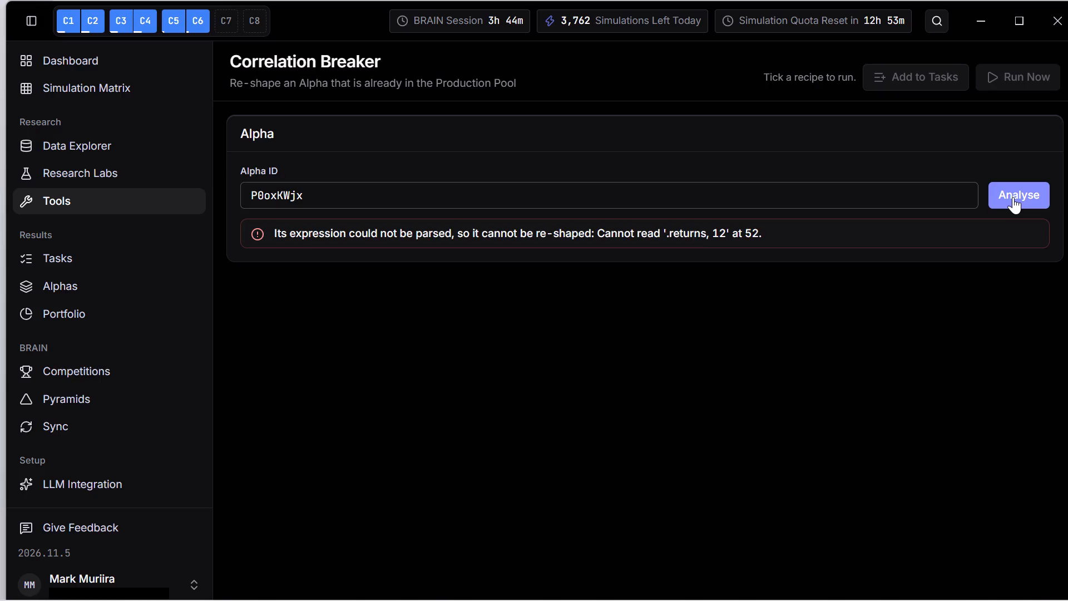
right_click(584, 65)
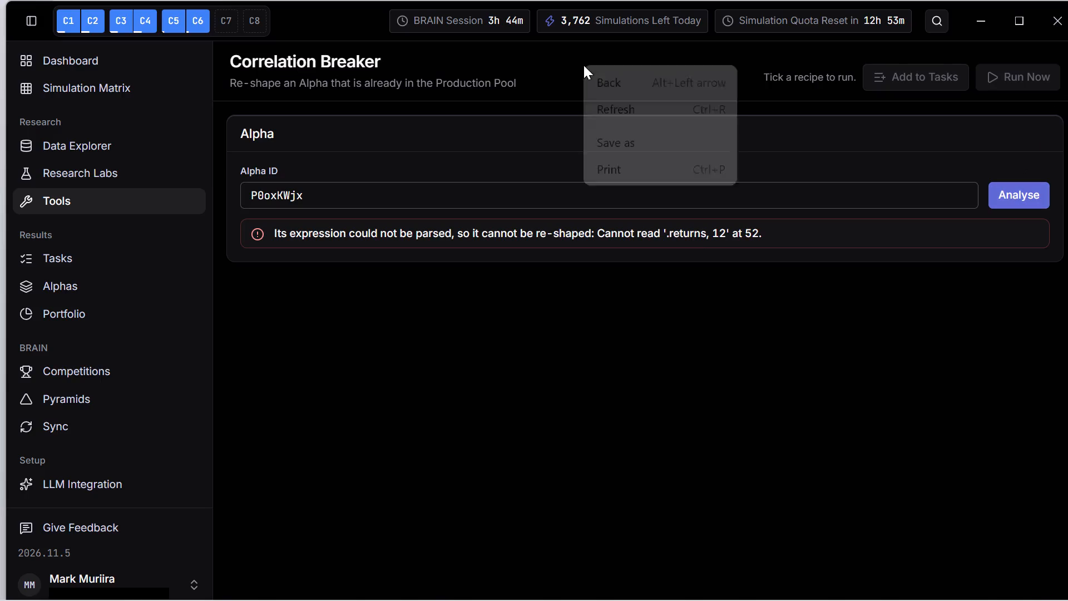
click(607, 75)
Review the settings, submission checks and production correlation of the Least correlated · Rolling IR · Decay 4 SuperAlpha, E56NL8Er.
scroll(833, 449, down, 5)
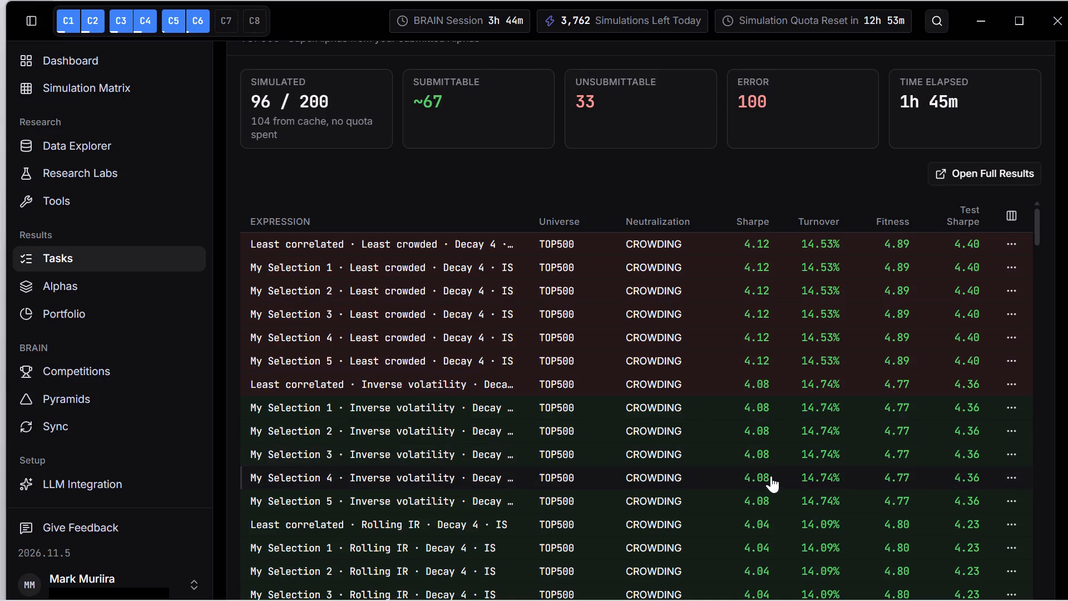
drag(771, 476, 772, 518)
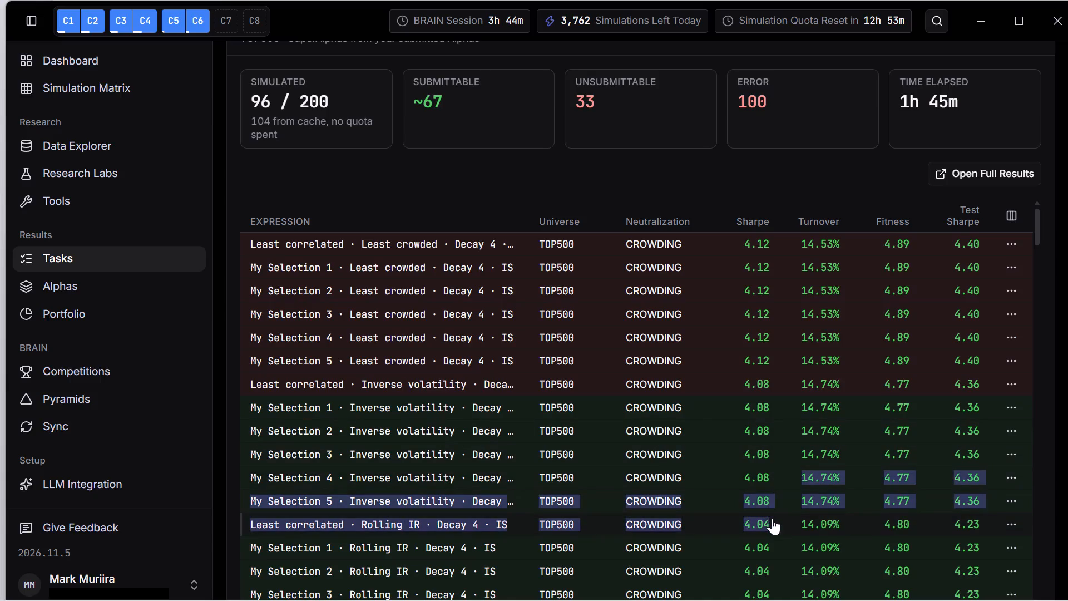
drag(772, 518, 772, 519)
click(772, 518)
scroll(806, 431, down, 7)
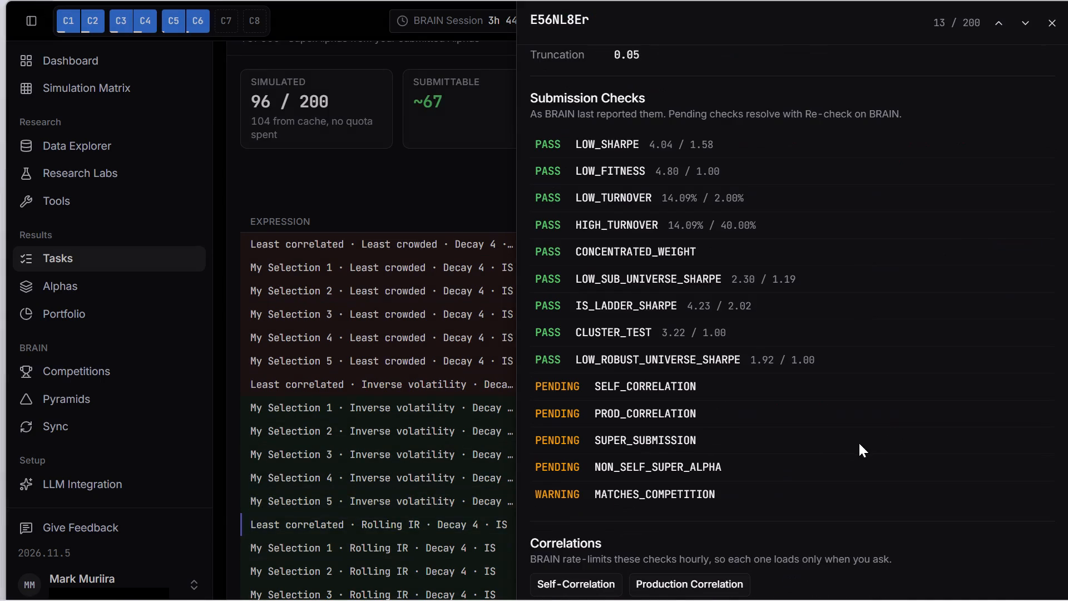
scroll(859, 450, down, 7)
click(680, 584)
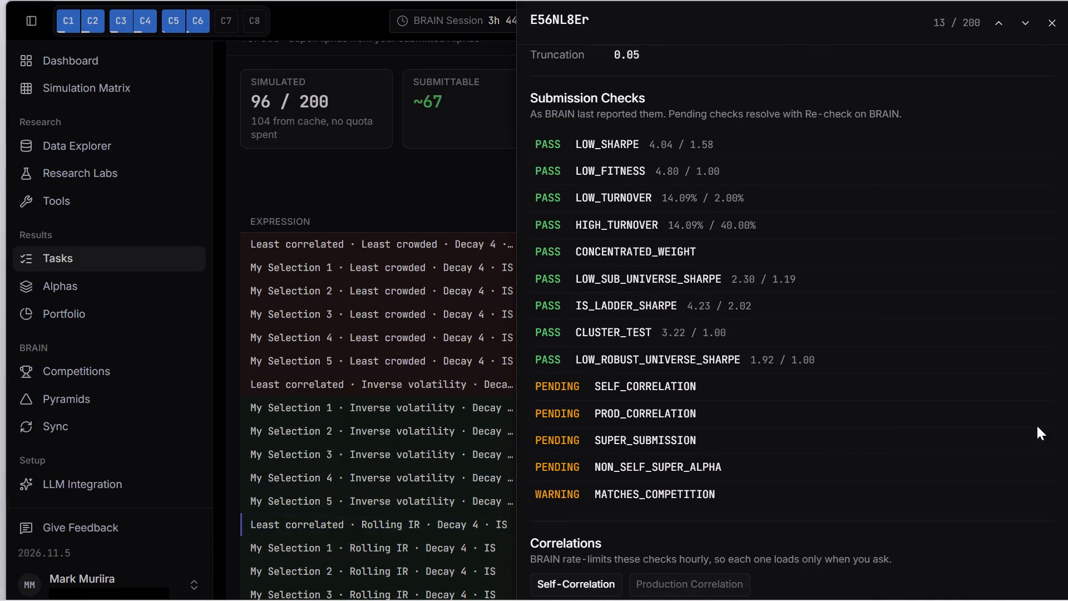
scroll(1041, 427, down, 6)
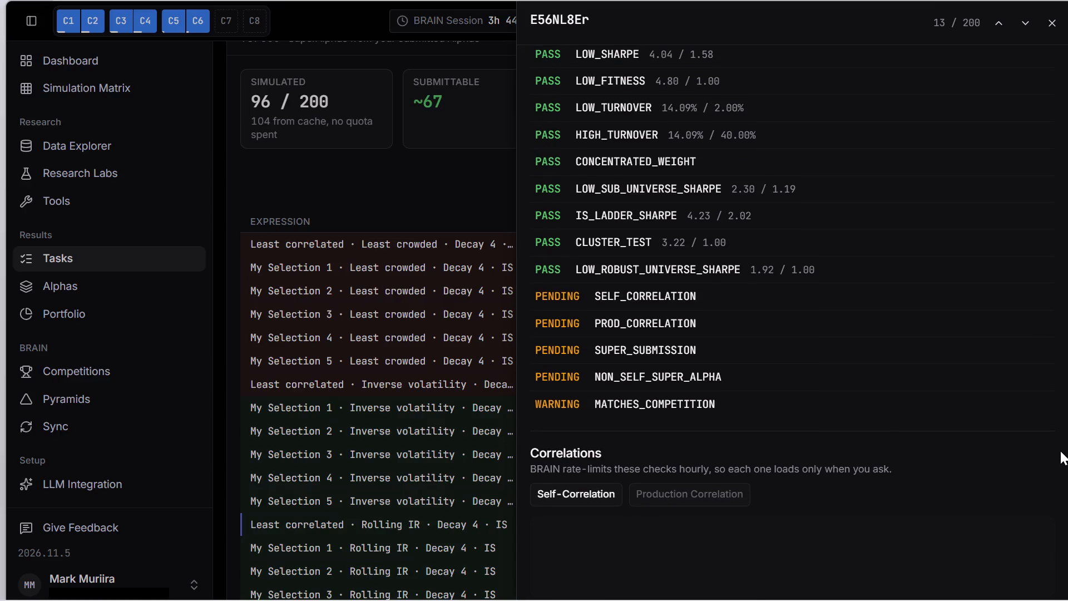
scroll(1060, 451, up, 5)
scroll(1059, 445, down, 6)
scroll(1059, 445, up, 6)
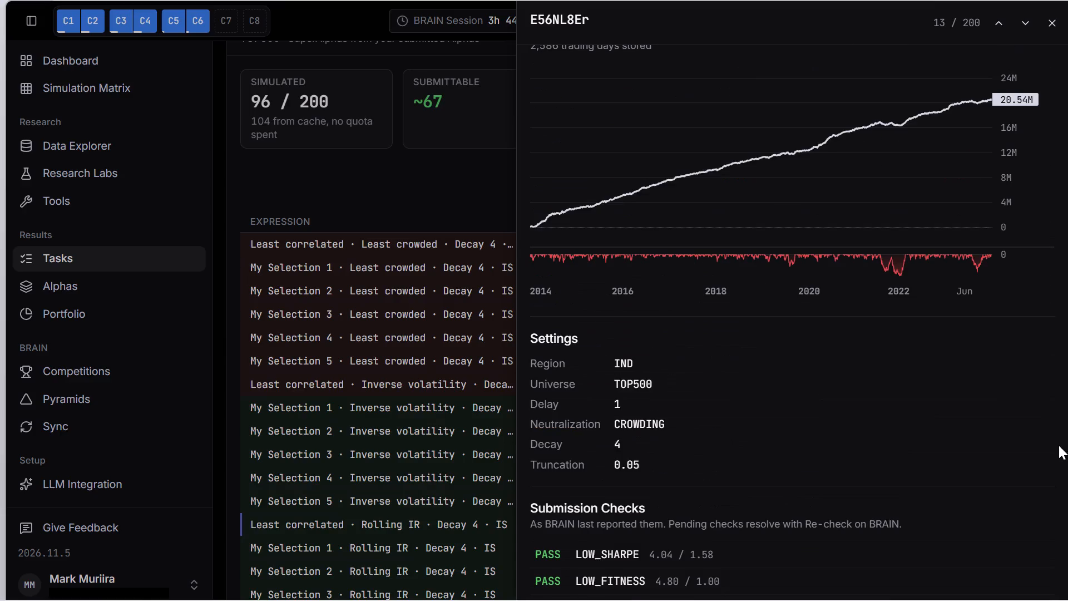
scroll(1056, 442, up, 5)
scroll(1039, 380, up, 6)
scroll(1041, 356, down, 20)
scroll(849, 418, down, 7)
scroll(550, 456, up, 7)
scroll(544, 447, down, 7)
scroll(740, 447, up, 6)
scroll(772, 442, down, 6)
scroll(789, 441, up, 4)
scroll(793, 439, down, 5)
scroll(938, 475, up, 3)
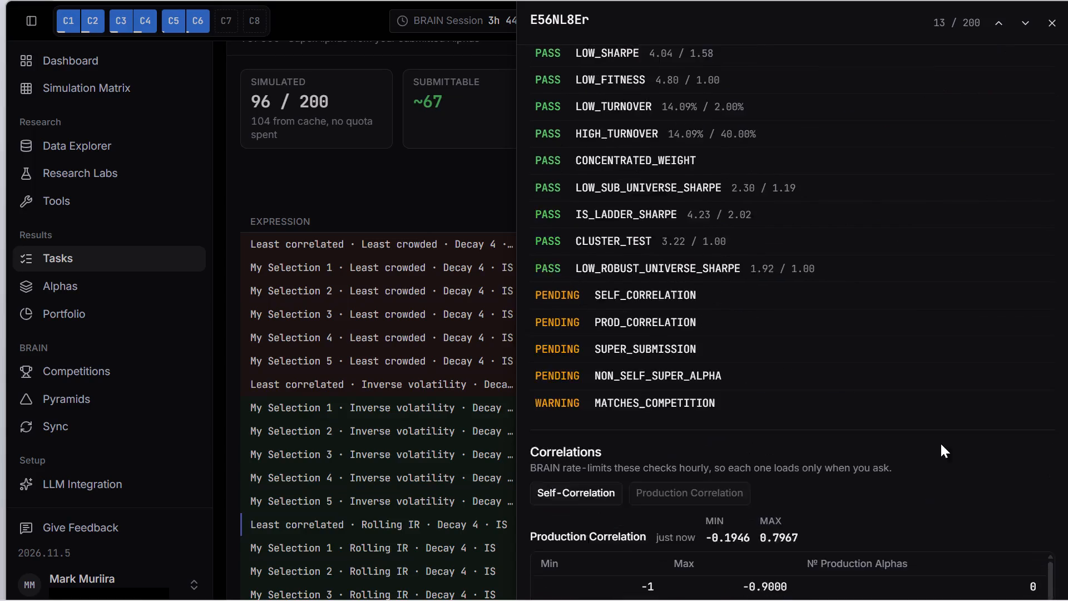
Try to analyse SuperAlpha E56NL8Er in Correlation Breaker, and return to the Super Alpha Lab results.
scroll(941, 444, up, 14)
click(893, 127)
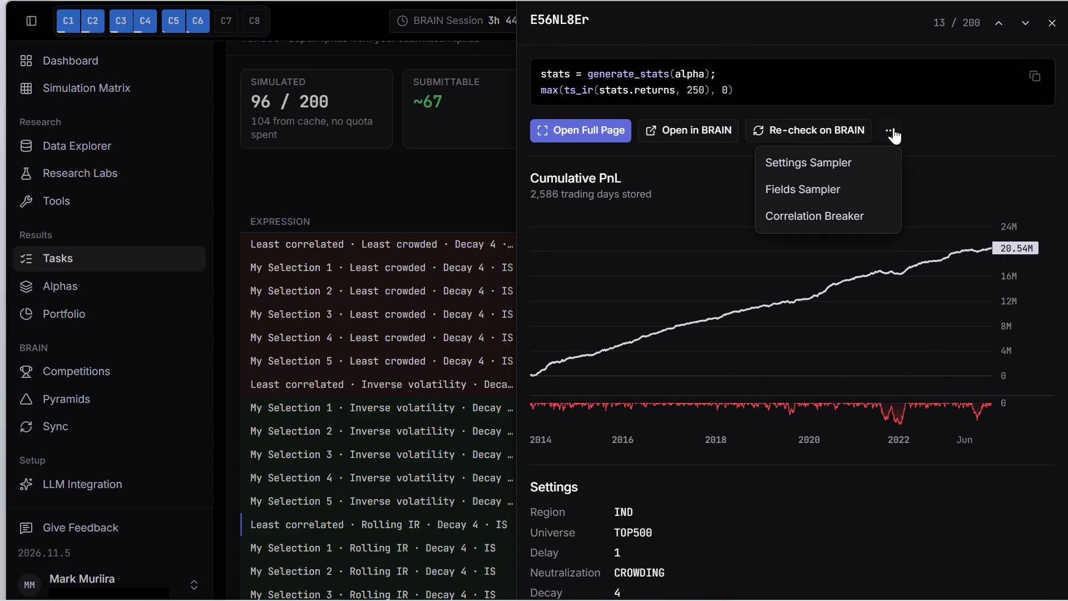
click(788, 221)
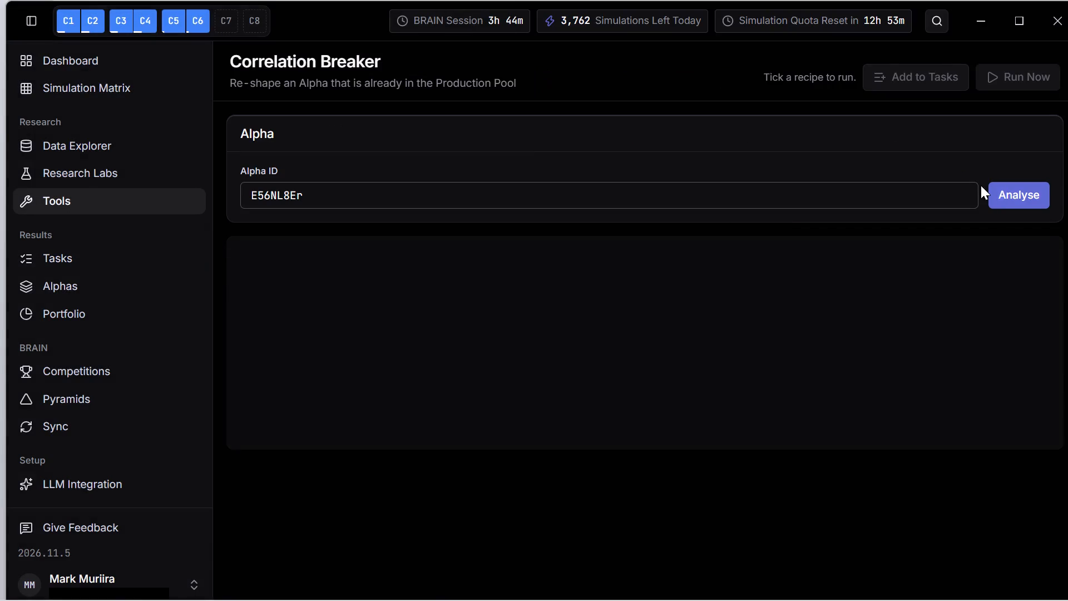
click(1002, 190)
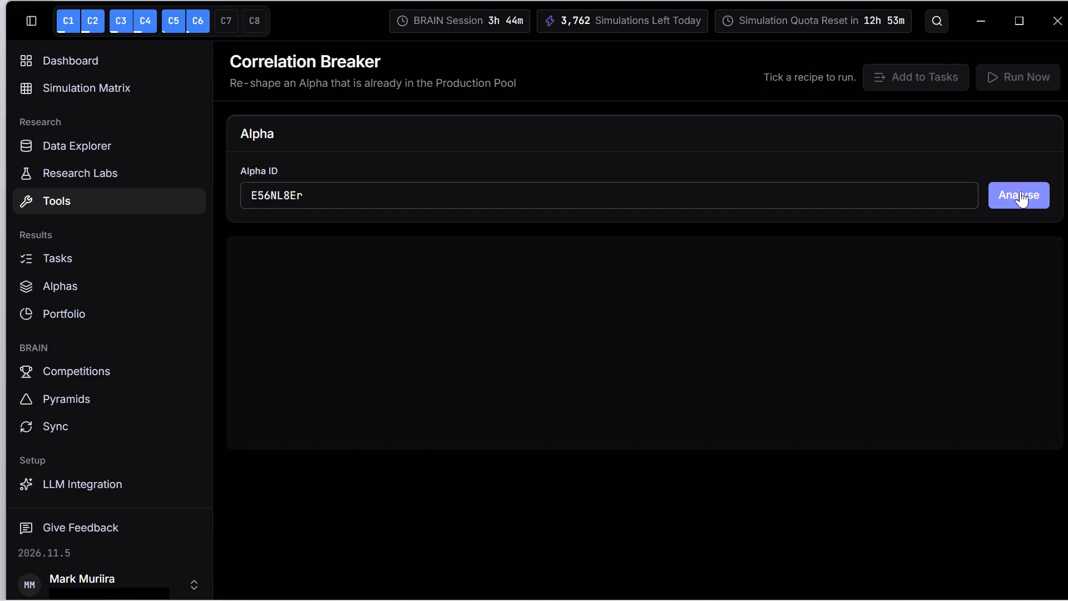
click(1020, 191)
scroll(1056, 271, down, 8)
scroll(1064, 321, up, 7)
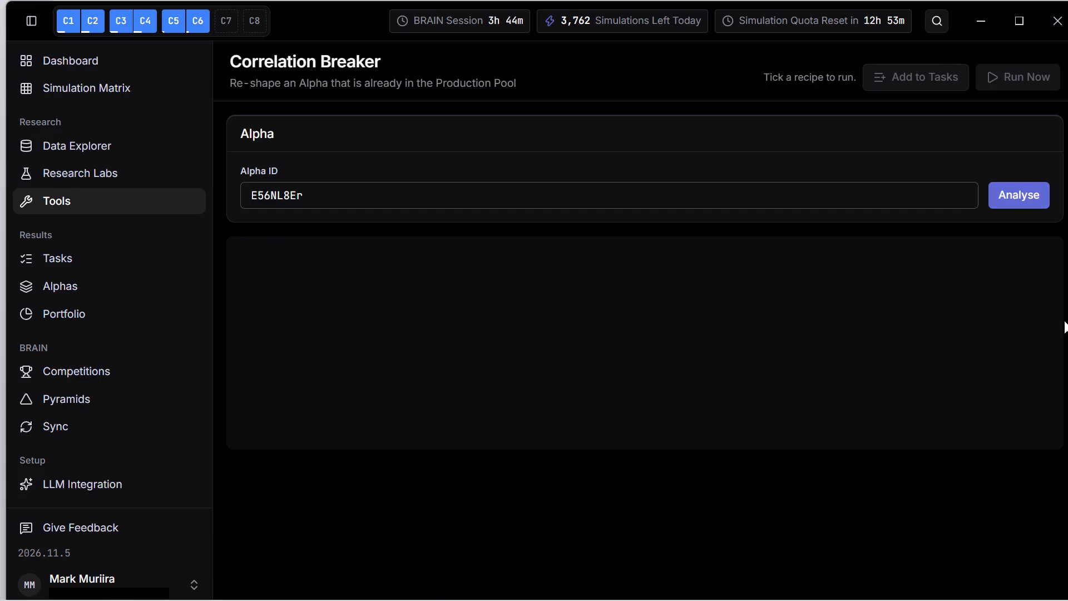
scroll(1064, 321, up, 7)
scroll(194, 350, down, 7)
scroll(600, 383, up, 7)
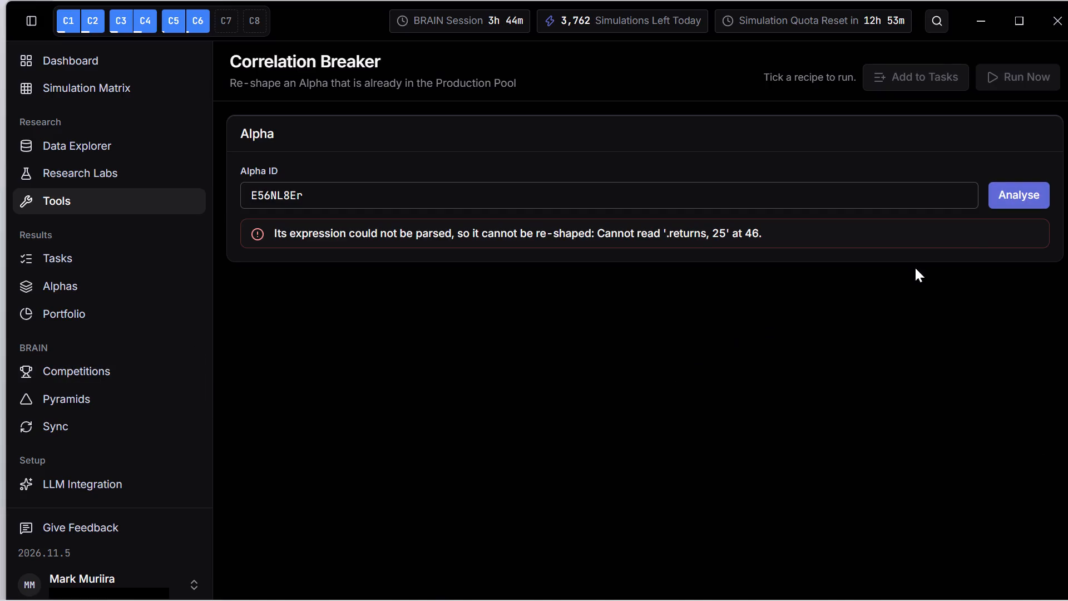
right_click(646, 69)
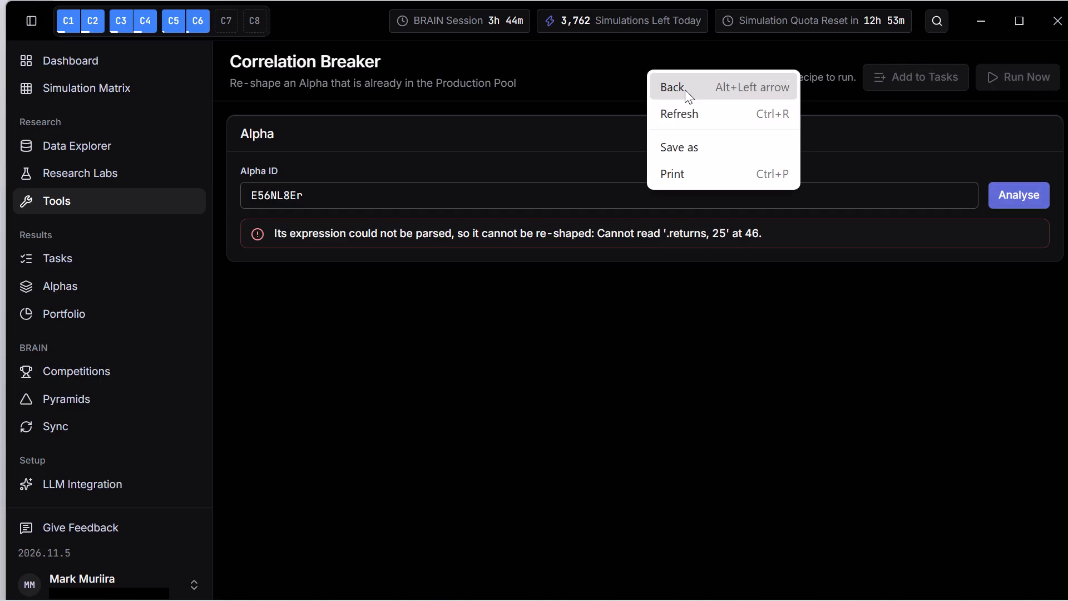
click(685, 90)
Review the settings and submission checks of the Tradeable turnover · Least crowded · Decay 4 SuperAlpha, KPJvZrvz, and request its production correlation.
scroll(815, 390, down, 4)
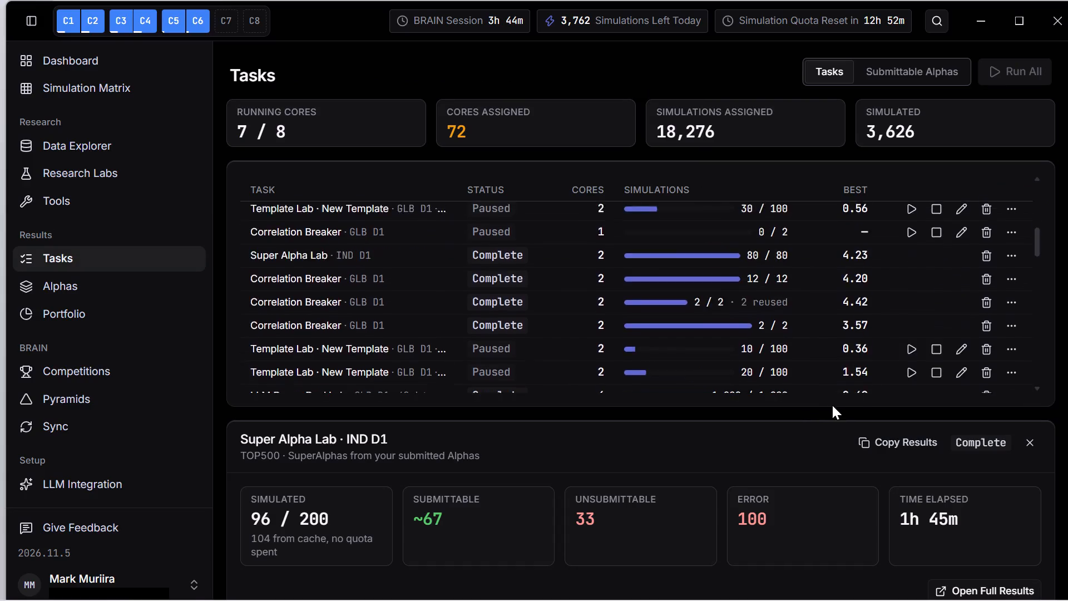
scroll(838, 410, down, 5)
scroll(828, 481, down, 3)
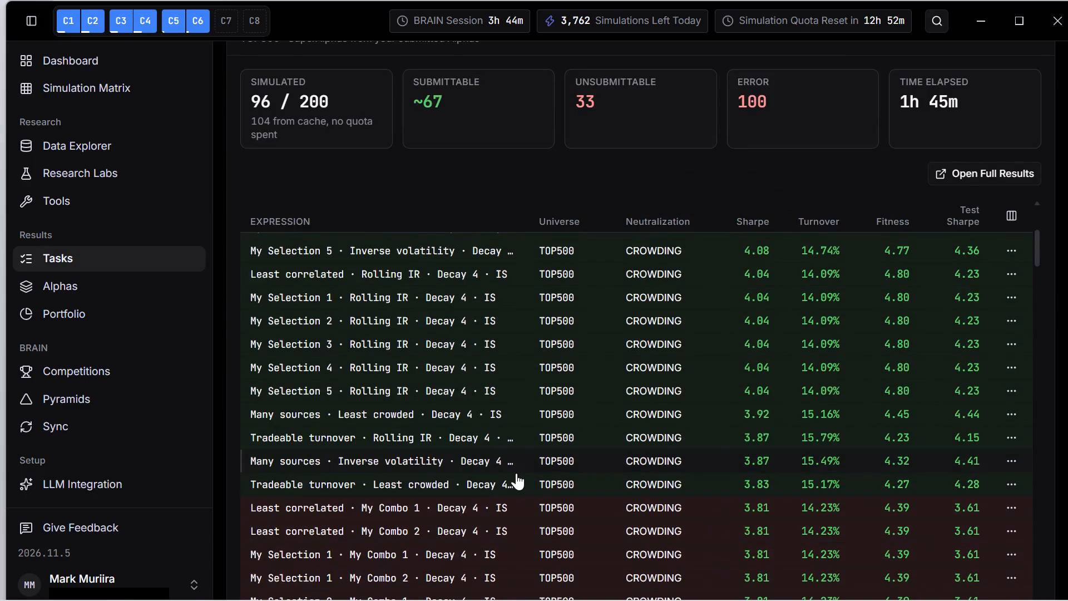
click(818, 482)
scroll(995, 428, down, 6)
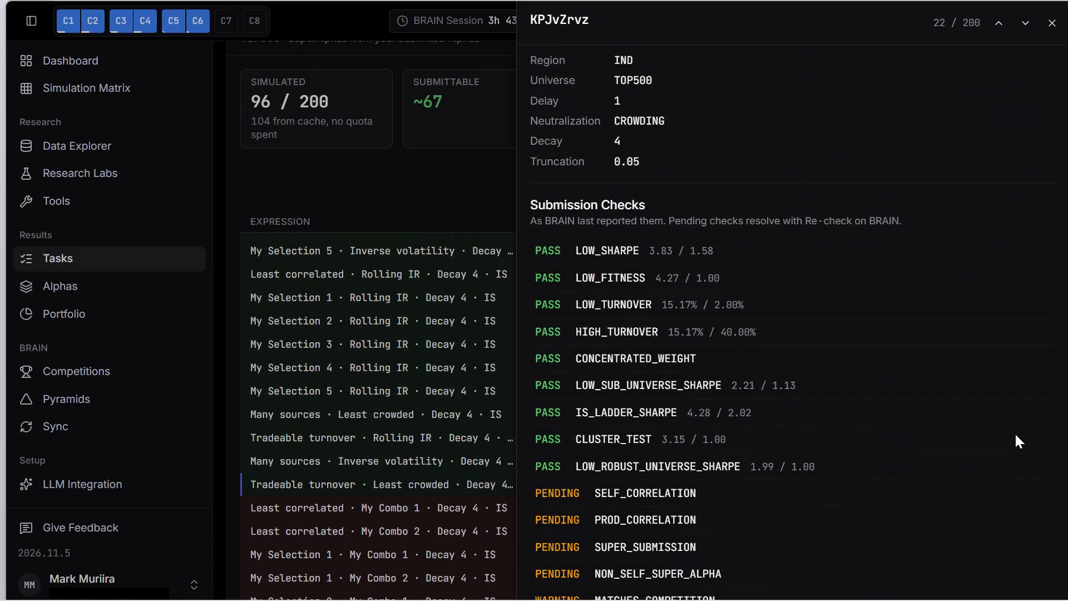
scroll(1015, 434, down, 6)
click(700, 583)
scroll(1050, 491, down, 7)
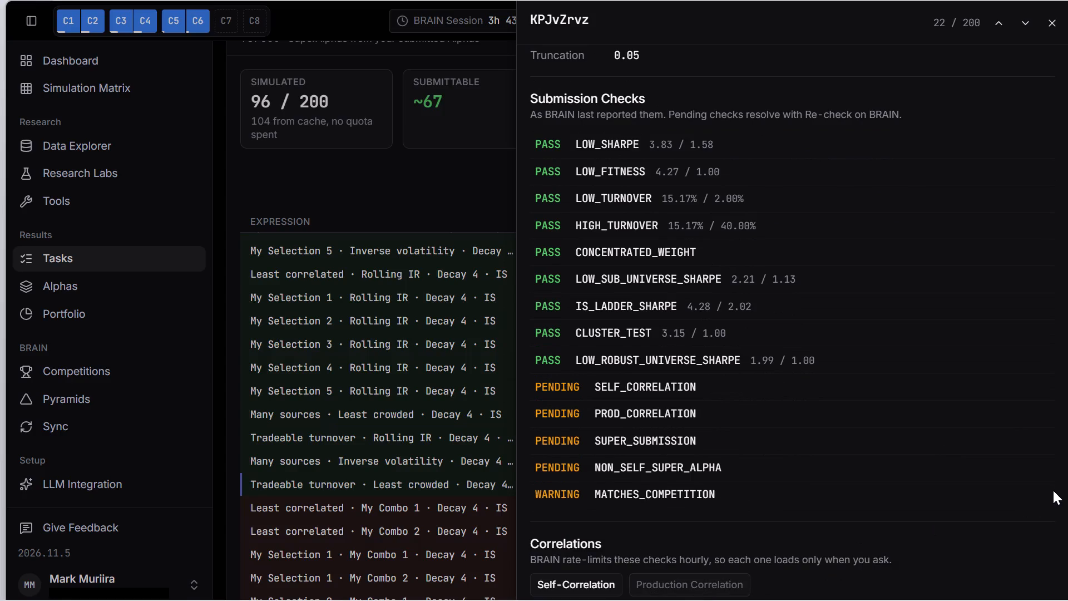
scroll(1054, 490, up, 7)
scroll(1055, 486, down, 7)
Re-check SuperAlpha KPJvZrvz on BRAIN and review its submission checks and correlations.
scroll(1058, 480, up, 7)
click(800, 58)
scroll(1067, 367, down, 6)
scroll(1067, 426, down, 8)
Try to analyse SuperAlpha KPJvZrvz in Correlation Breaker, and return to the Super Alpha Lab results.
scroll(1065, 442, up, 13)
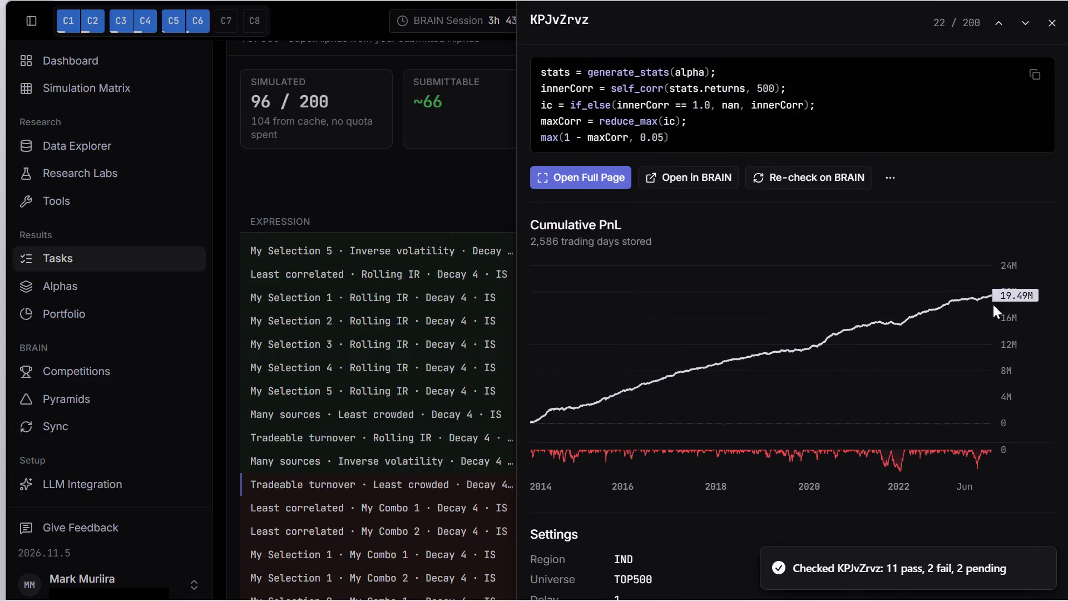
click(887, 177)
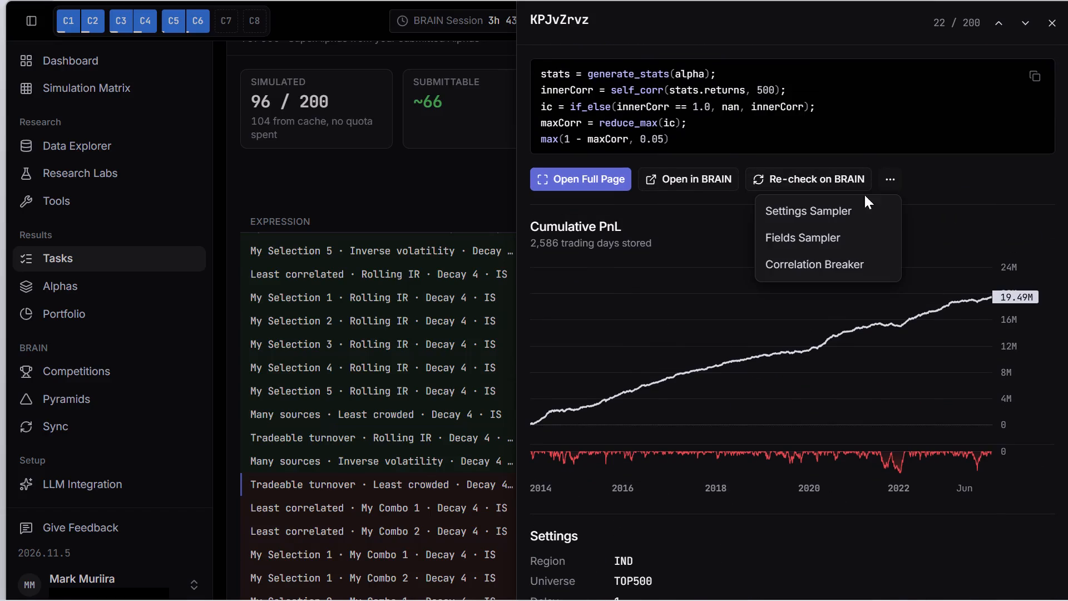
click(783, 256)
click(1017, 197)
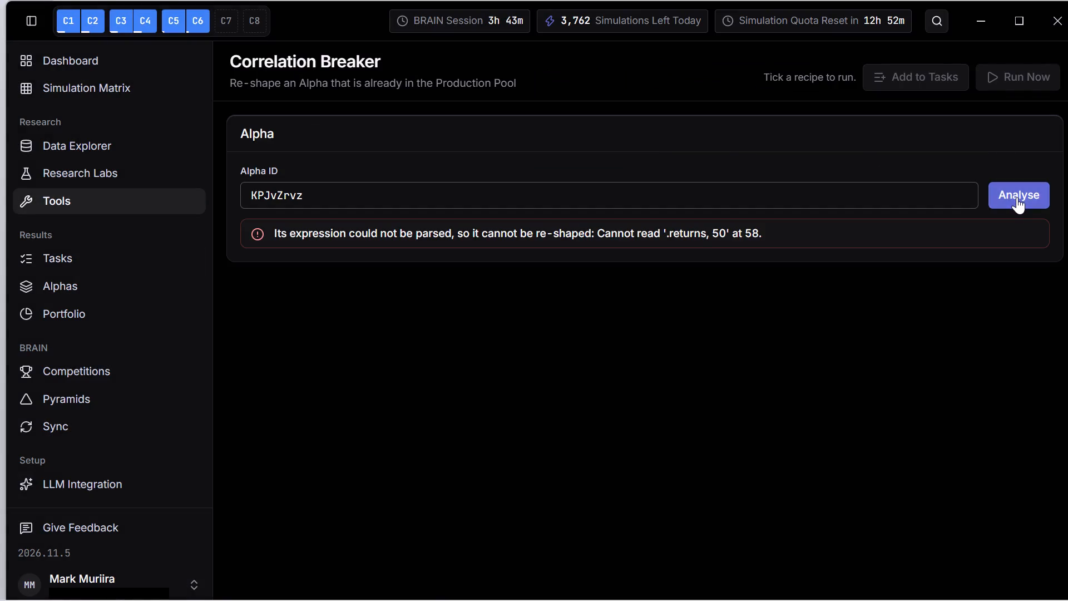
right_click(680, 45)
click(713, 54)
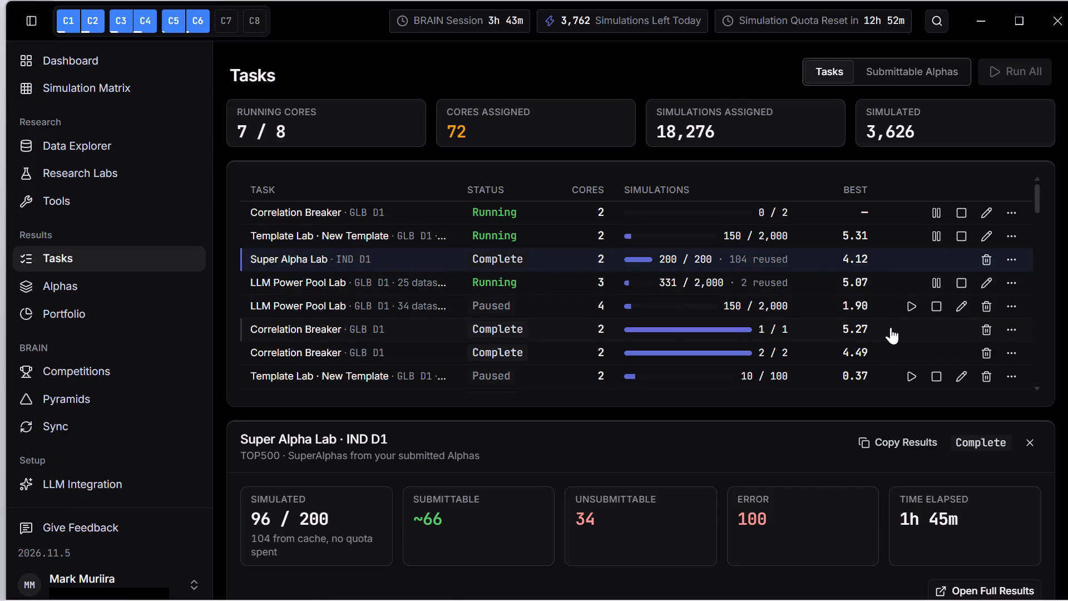
Look through the SuperAlpha results and open the Least correlated · Least crowded · Decay 4 SuperAlpha, gJeXdN3M, on the BRAIN website.
scroll(888, 327, down, 6)
scroll(894, 382, down, 11)
scroll(936, 493, down, 5)
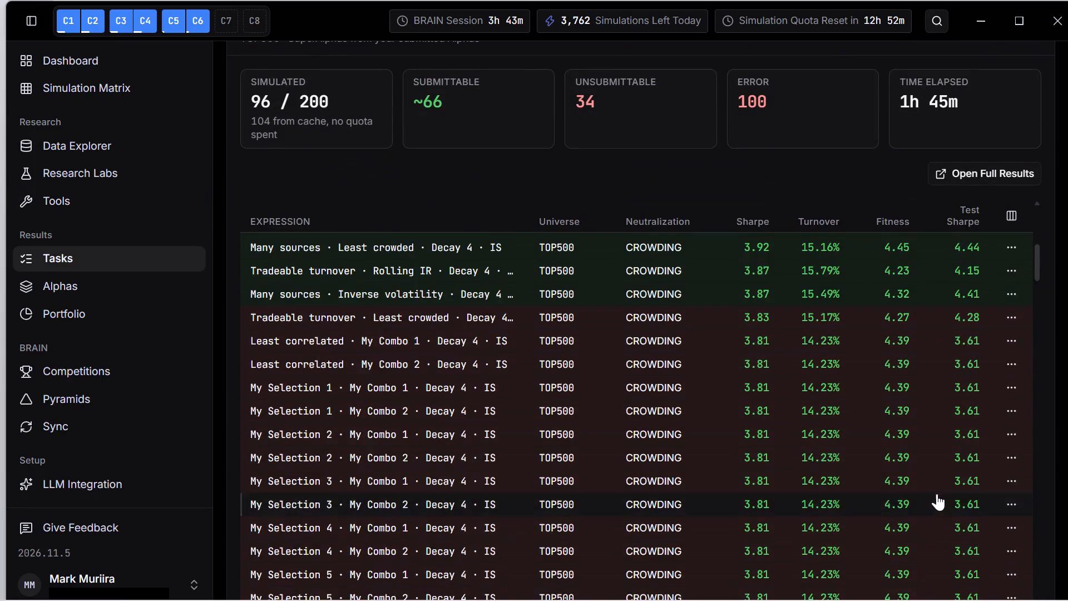
scroll(795, 440, up, 12)
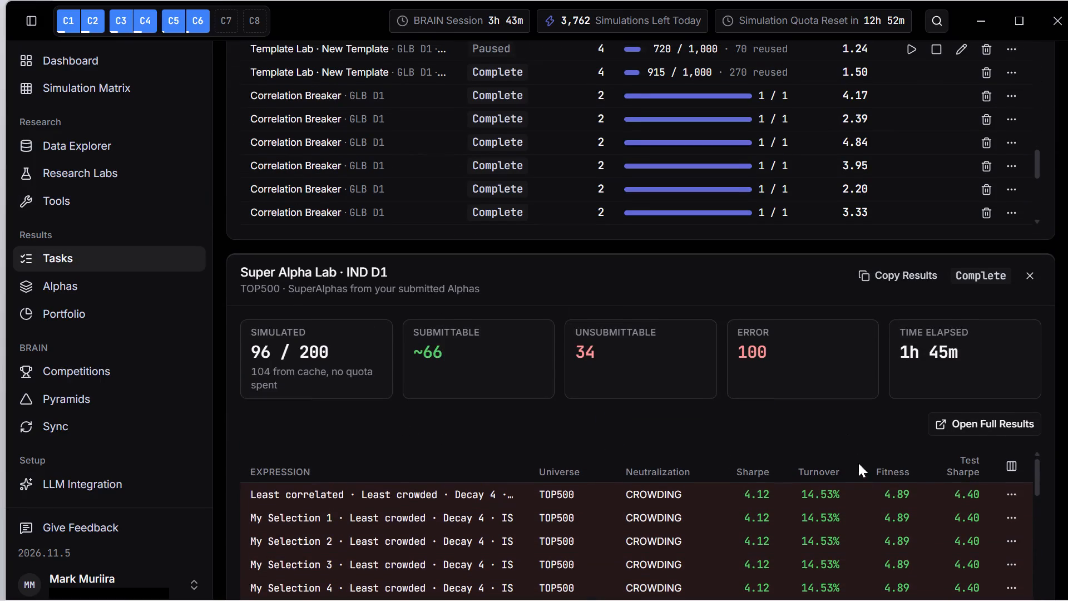
click(894, 492)
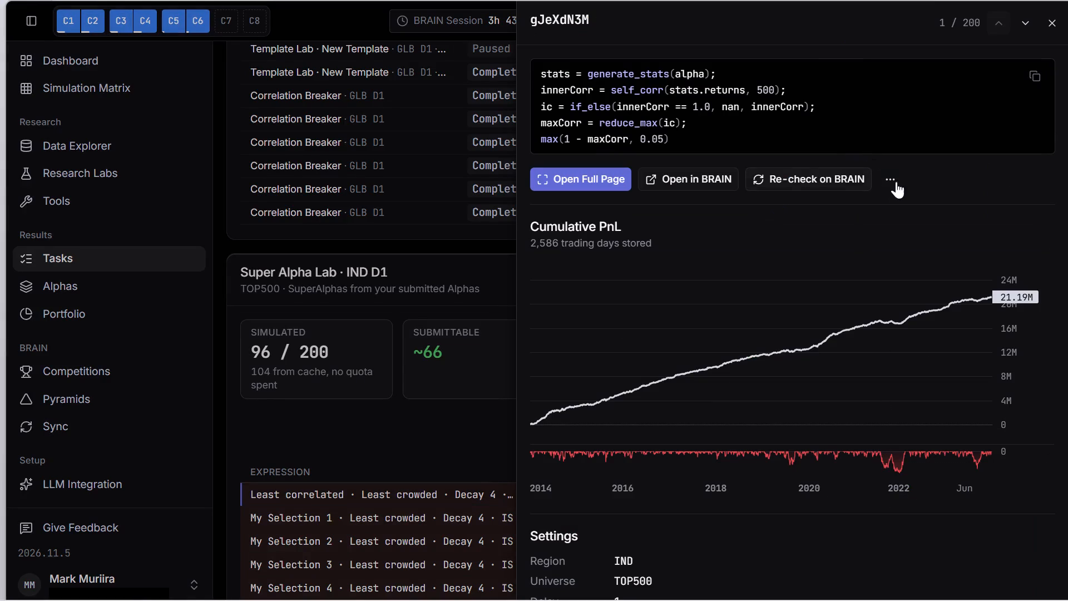
click(687, 175)
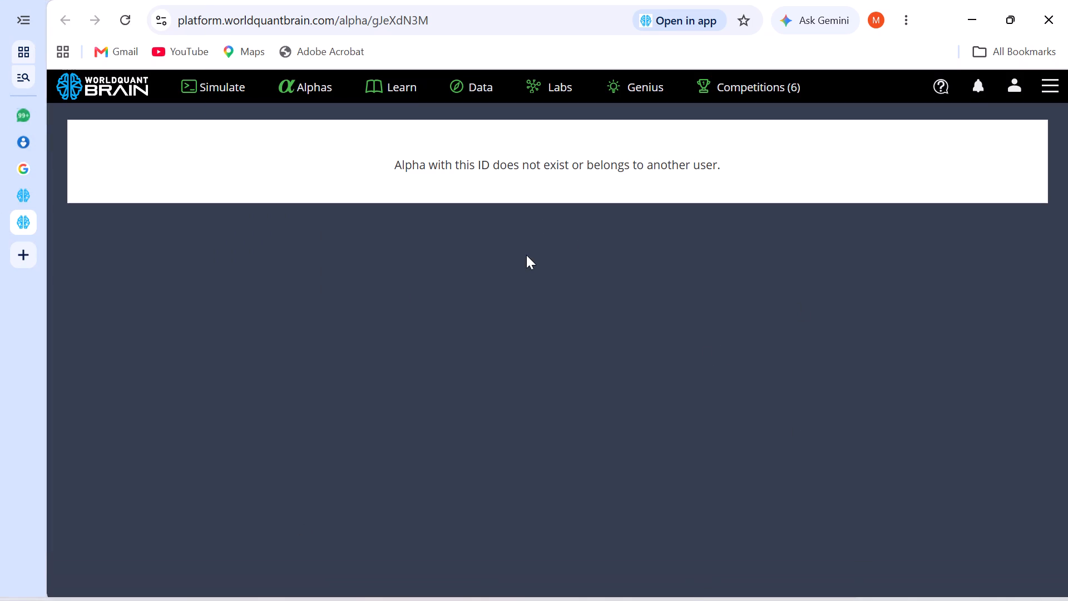
Reveal the hidden test period of SuperAlpha gJeXdN3M and set its IS Summary to the IS period.
click(83, 548)
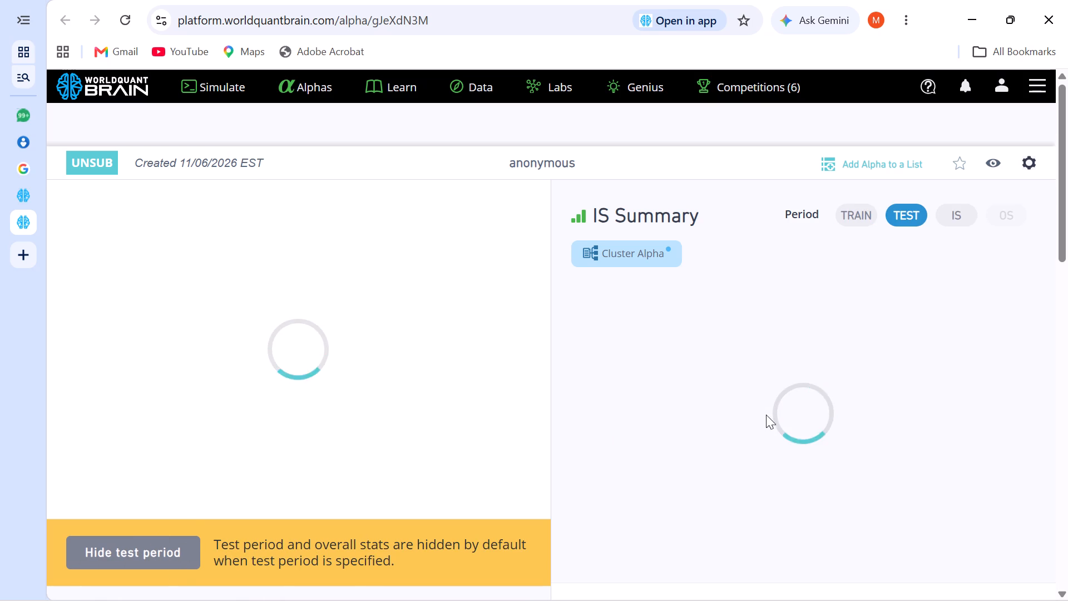
click(954, 217)
scroll(838, 356, down, 9)
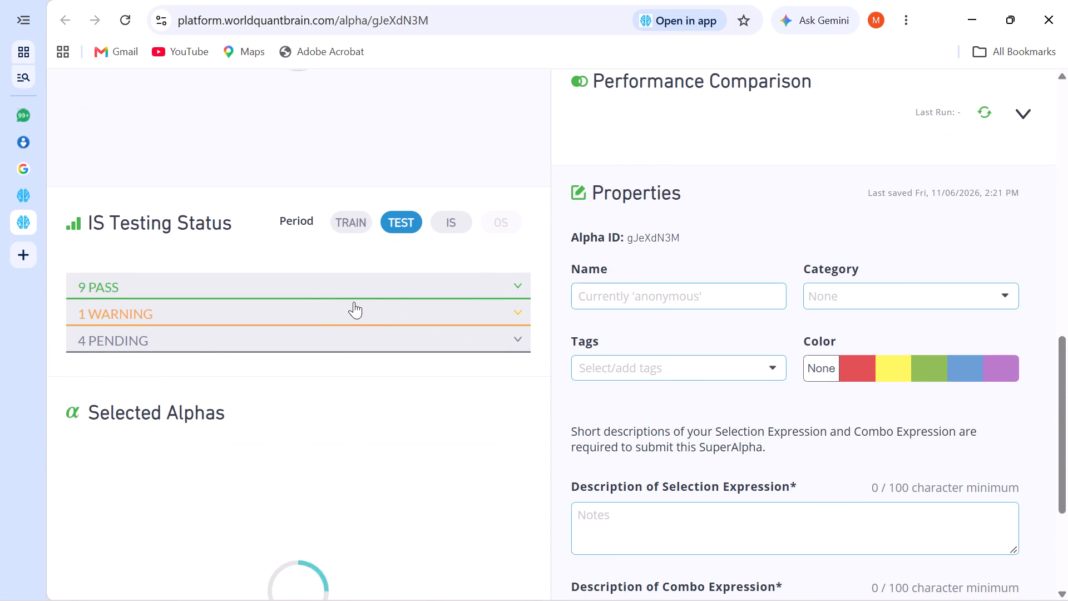
click(325, 289)
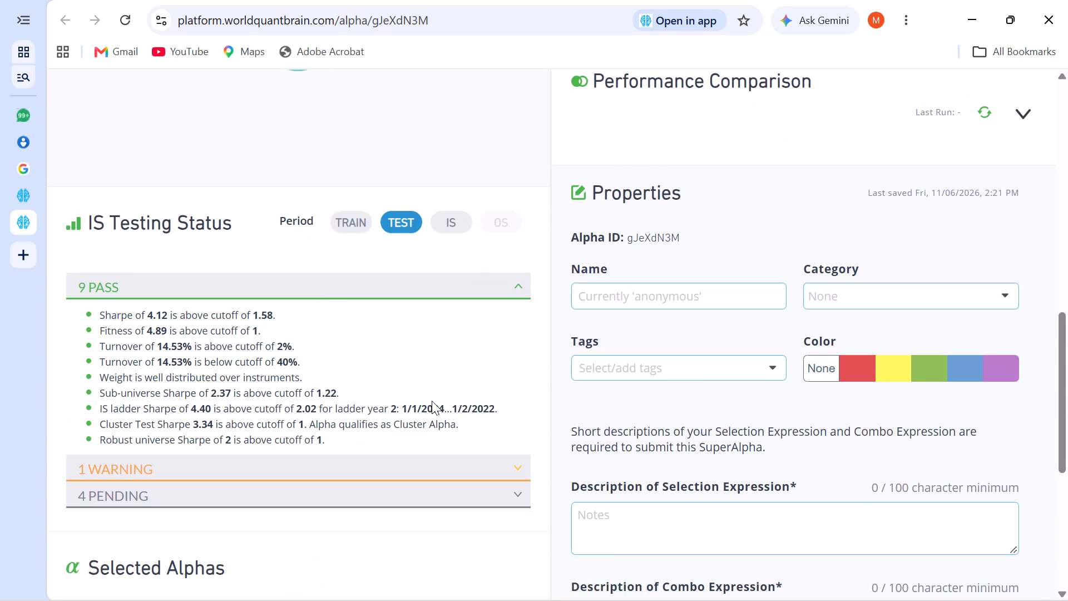
scroll(617, 411, down, 7)
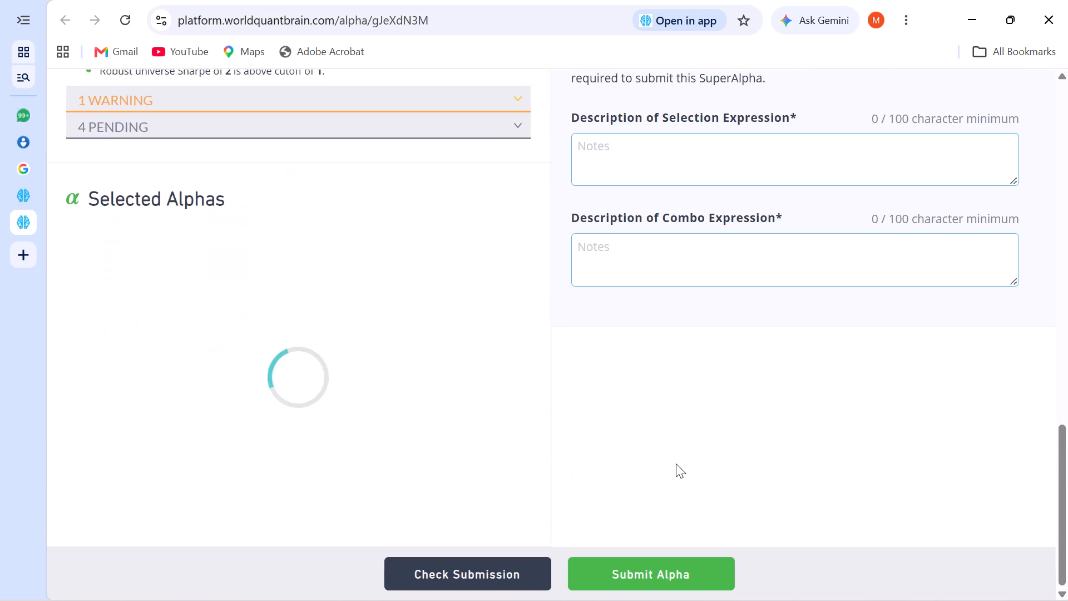
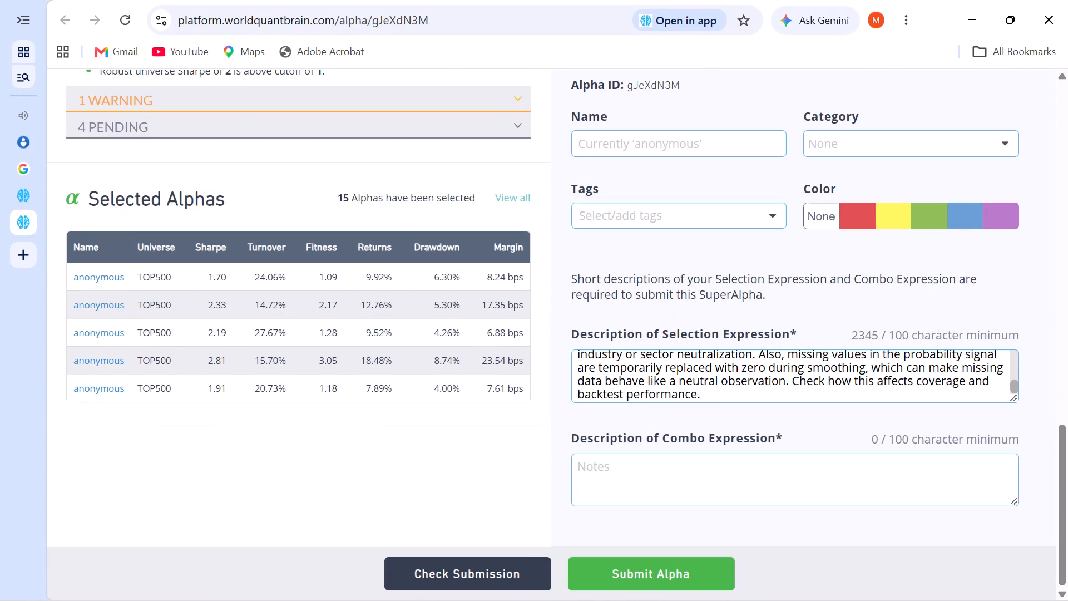
Fill the Description of Combo Expression with the same copied text used in the Description of Selection Expression.
click(612, 482)
key(ctrl+v)
Look over SuperAlpha gJeXdN3M's IS Summary, submission checks and completed properties, ending at the submission controls.
scroll(810, 213, up, 5)
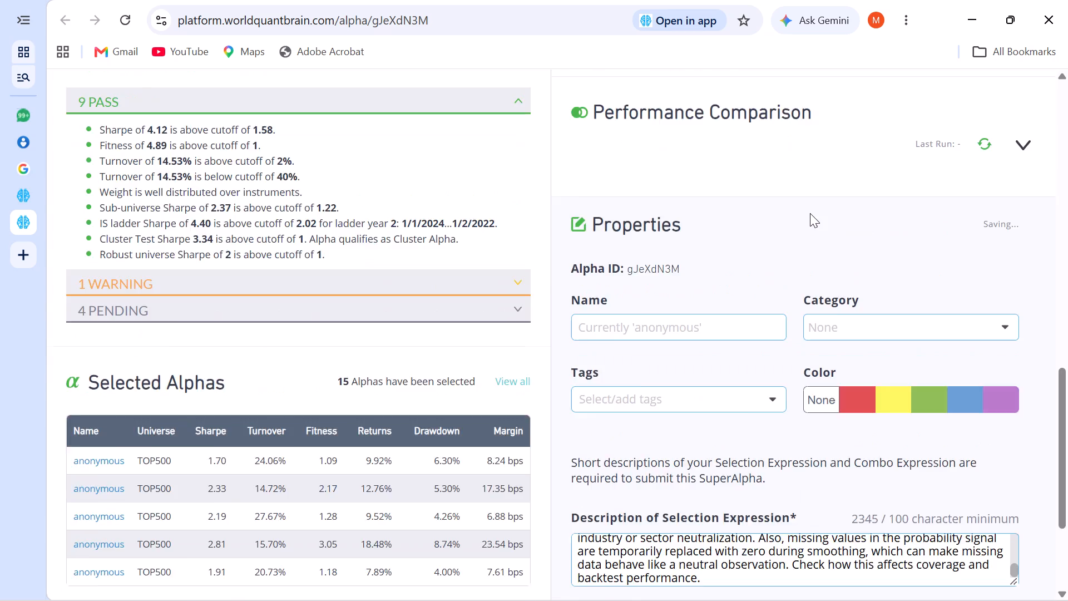
scroll(810, 213, up, 4)
scroll(810, 213, down, 1)
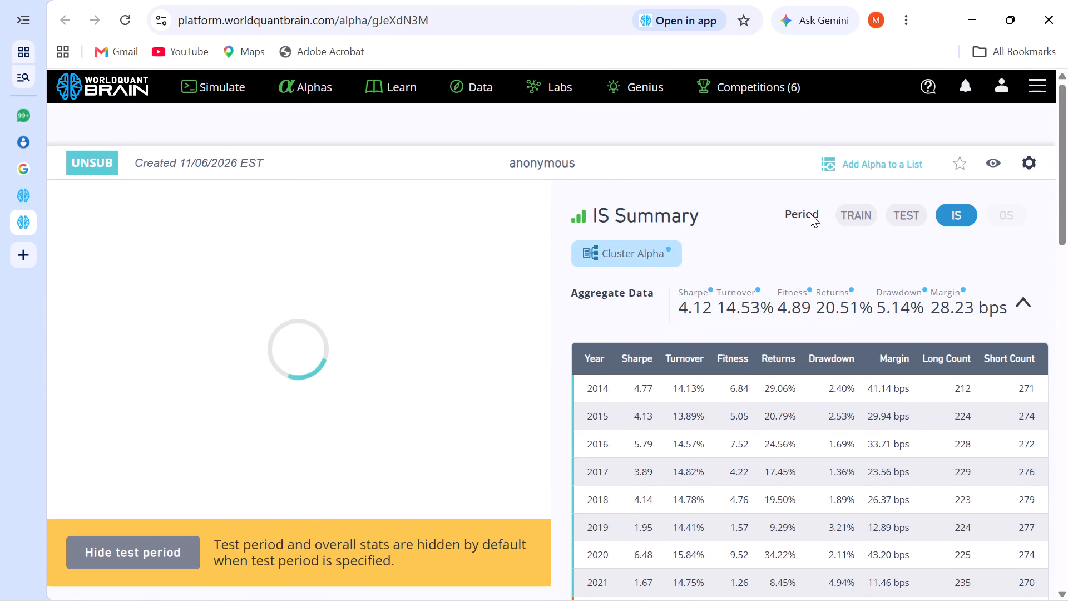
scroll(810, 213, down, 5)
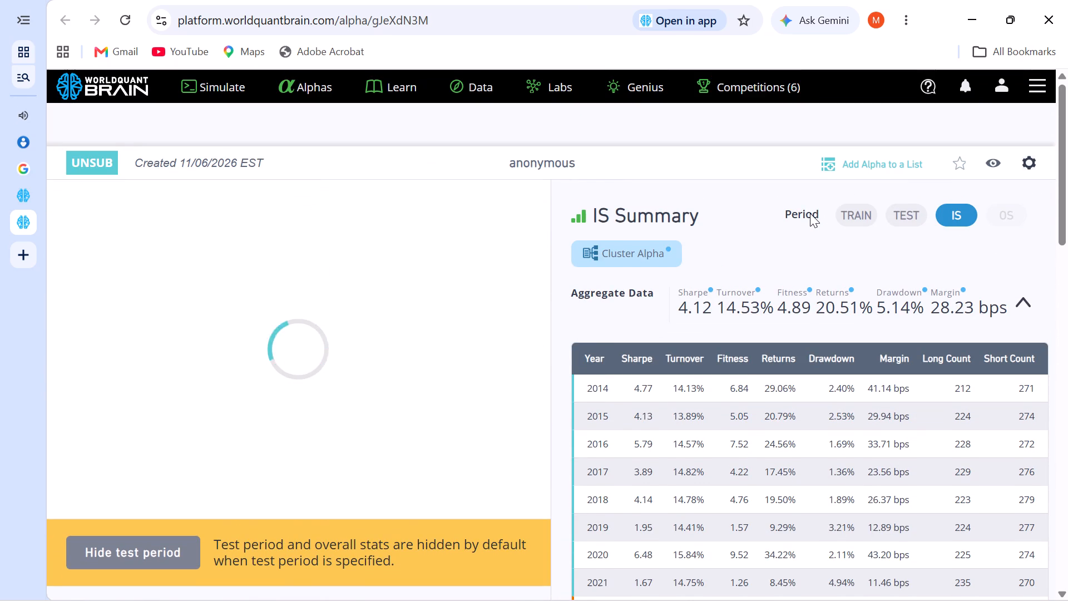
scroll(810, 213, down, 4)
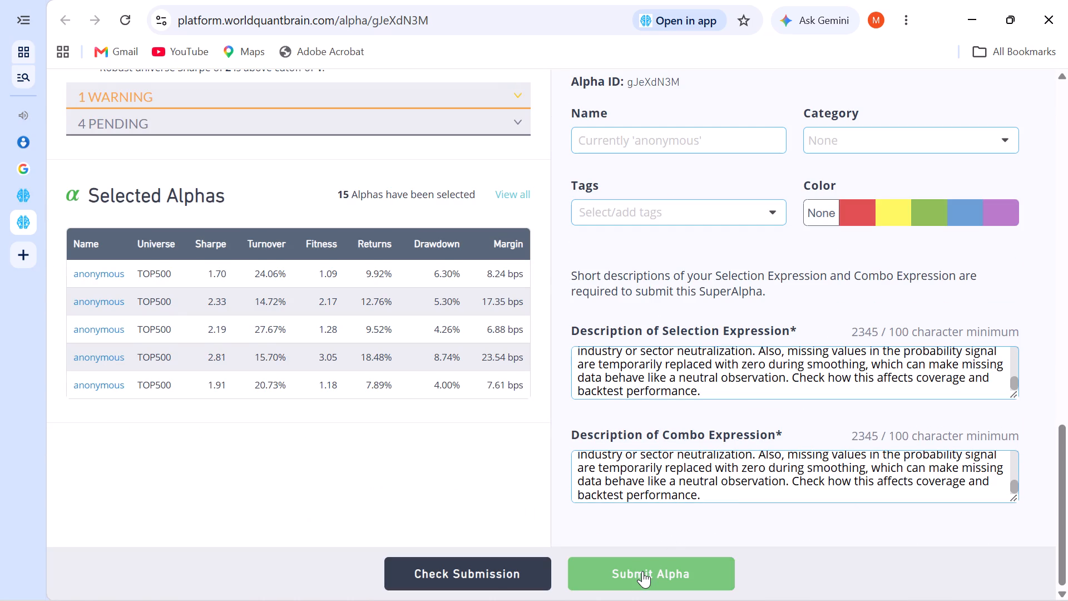
Try to submit SuperAlpha gJeXdN3M from its alpha page, repeating the submission request once the page has reloaded.
click(642, 571)
scroll(679, 283, up, 6)
scroll(679, 283, down, 1)
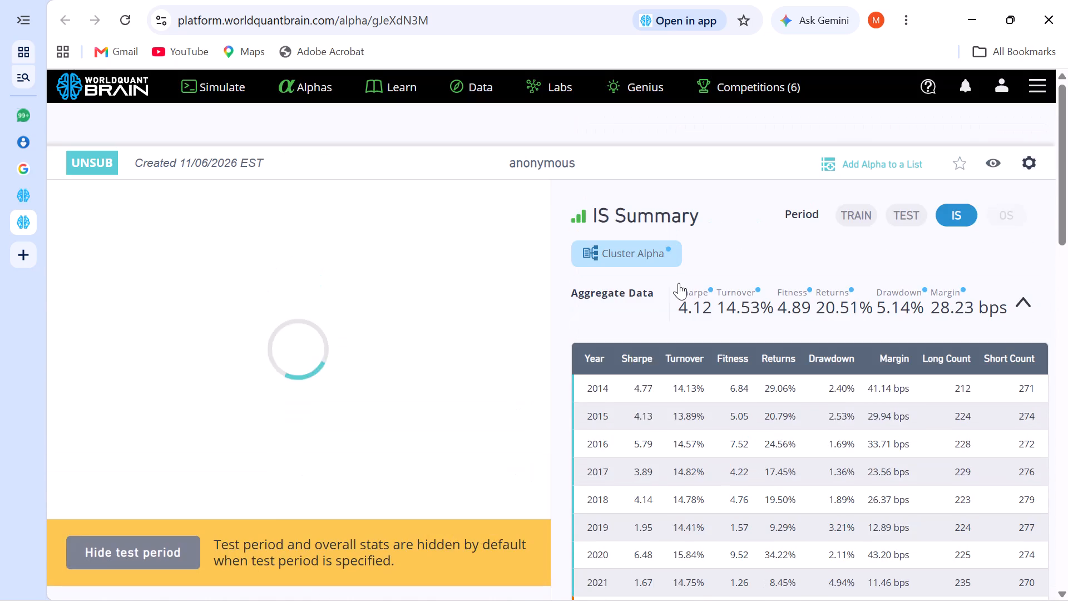
scroll(679, 283, down, 1)
scroll(679, 283, up, 6)
scroll(679, 283, down, 7)
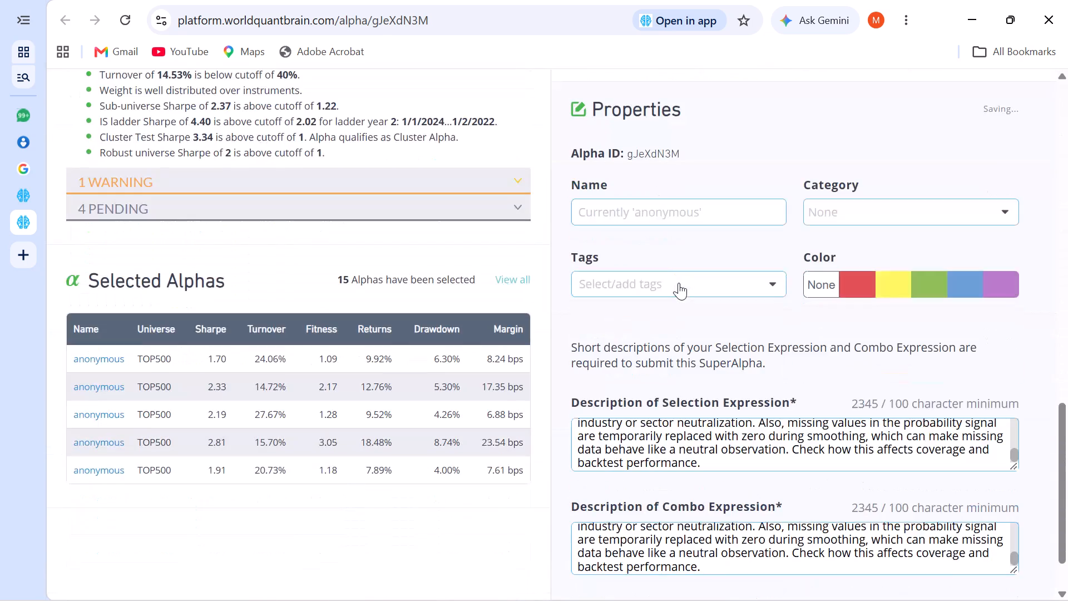
click(590, 568)
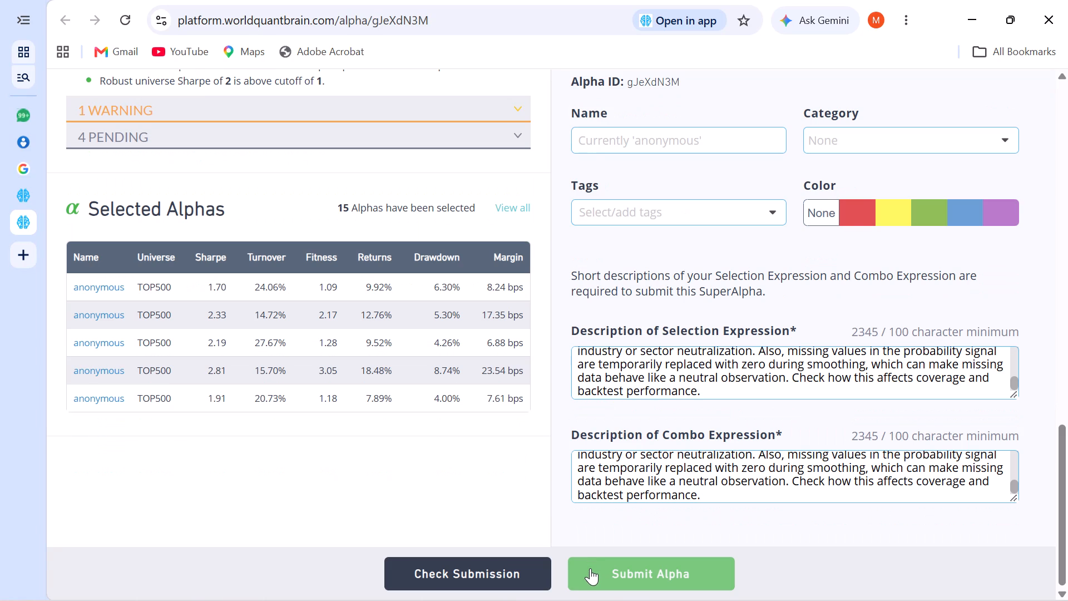
scroll(349, 388, down, 6)
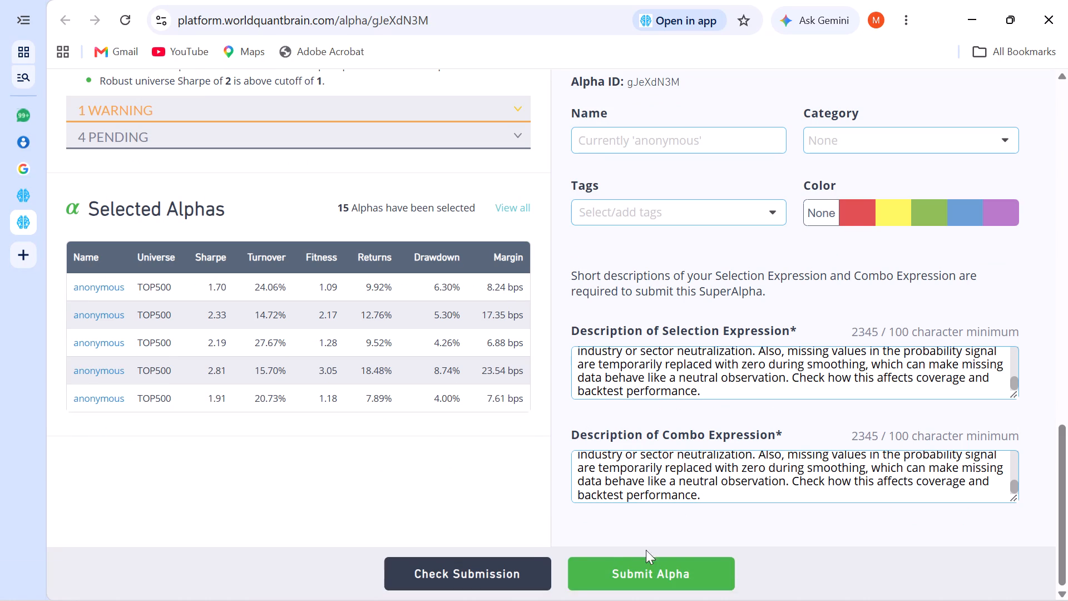
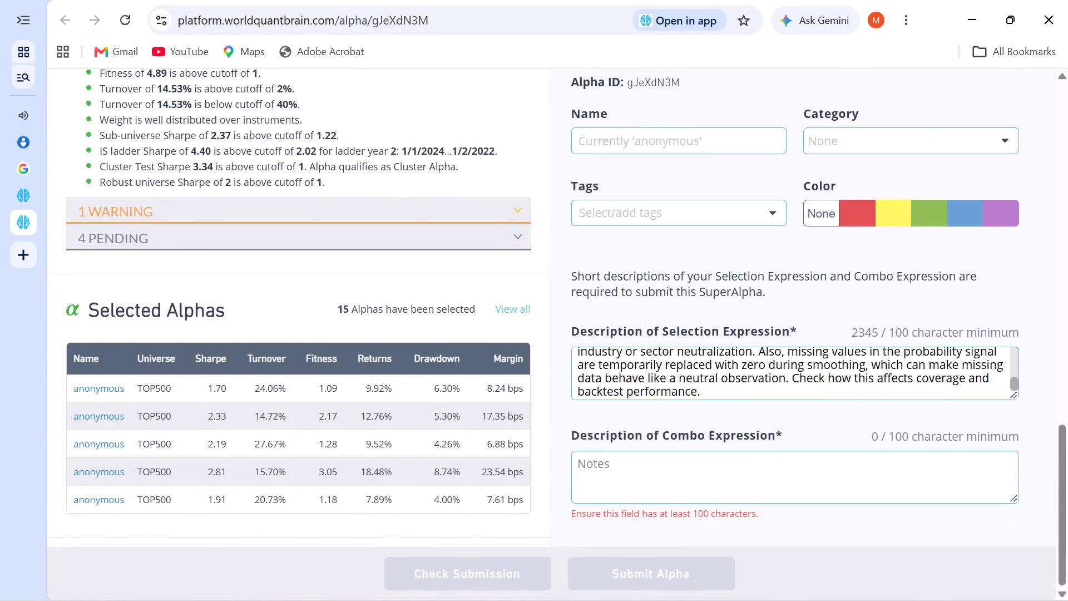
Paste the copied explanation text as the Combo Expression description and submit SuperAlpha gJeXdN3M.
key(ctrl+v)
click(681, 576)
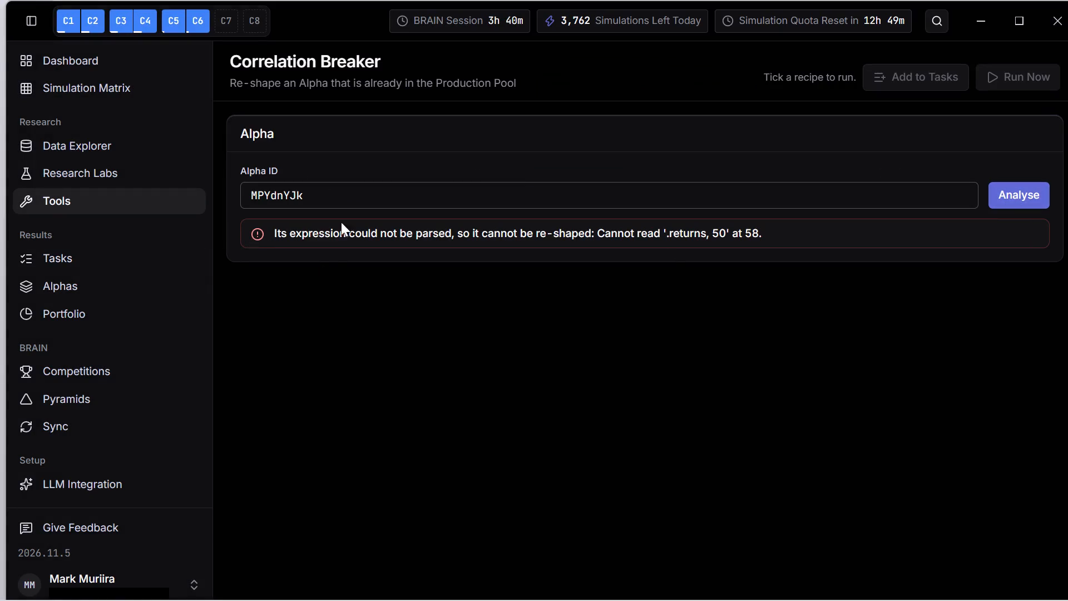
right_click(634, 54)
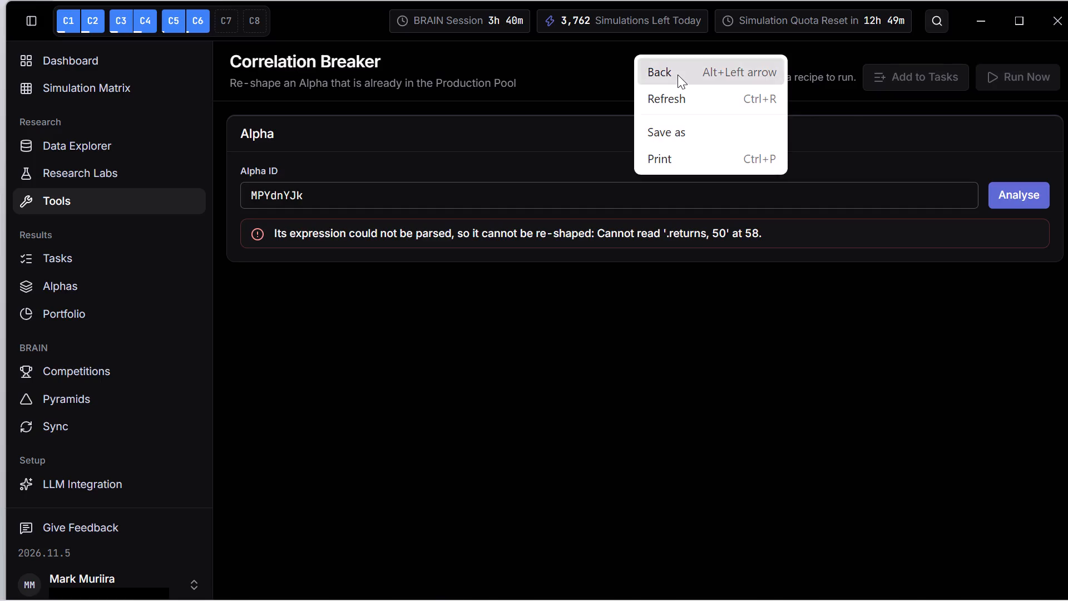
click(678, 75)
Review the submission checks and production correlation of Xg9Vxvdz, the My Selection 1 inverse-volatility SuperAlpha with decay 4.
scroll(1067, 510, down, 1)
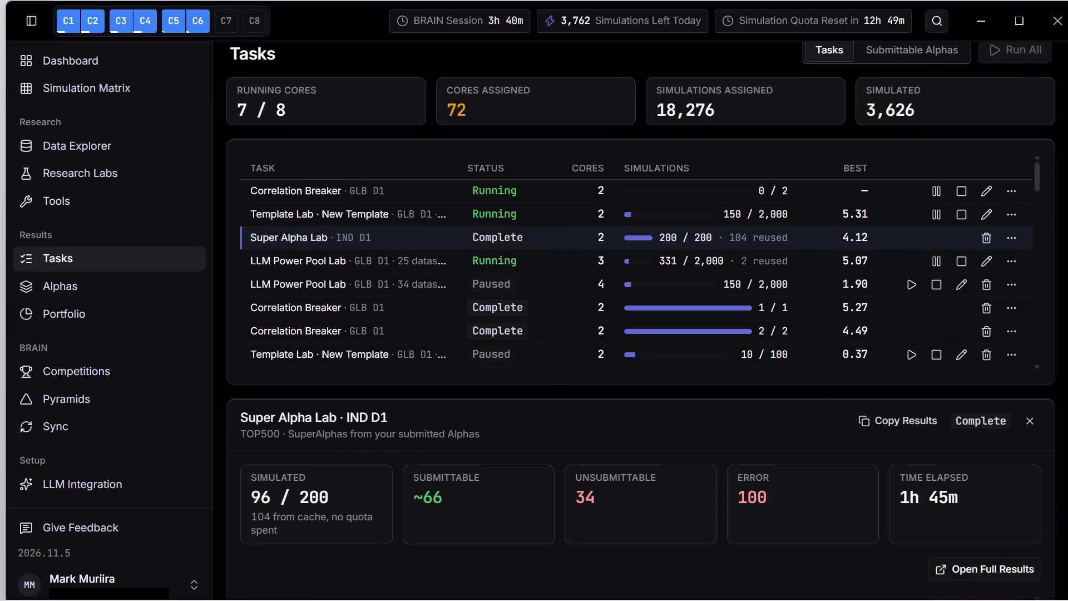
scroll(1067, 510, down, 5)
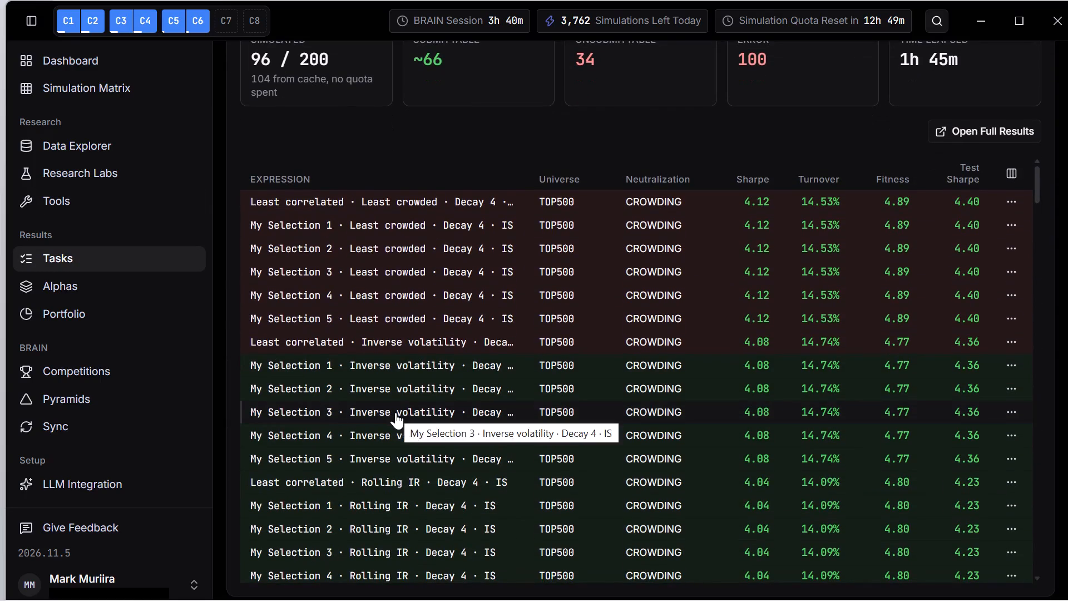
click(395, 412)
scroll(1067, 377, down, 3)
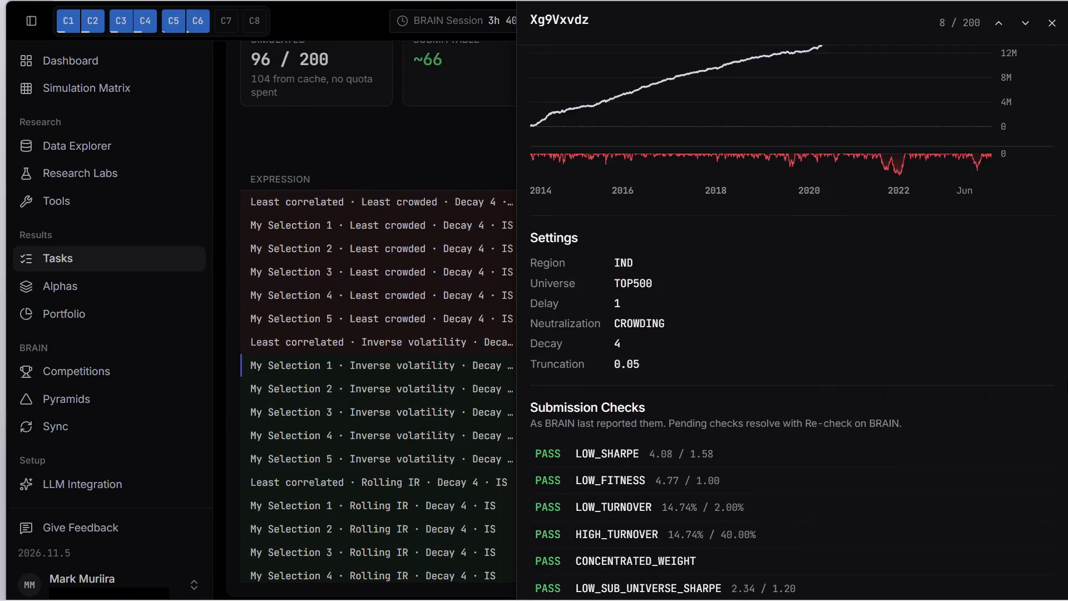
scroll(1067, 381, down, 5)
click(688, 583)
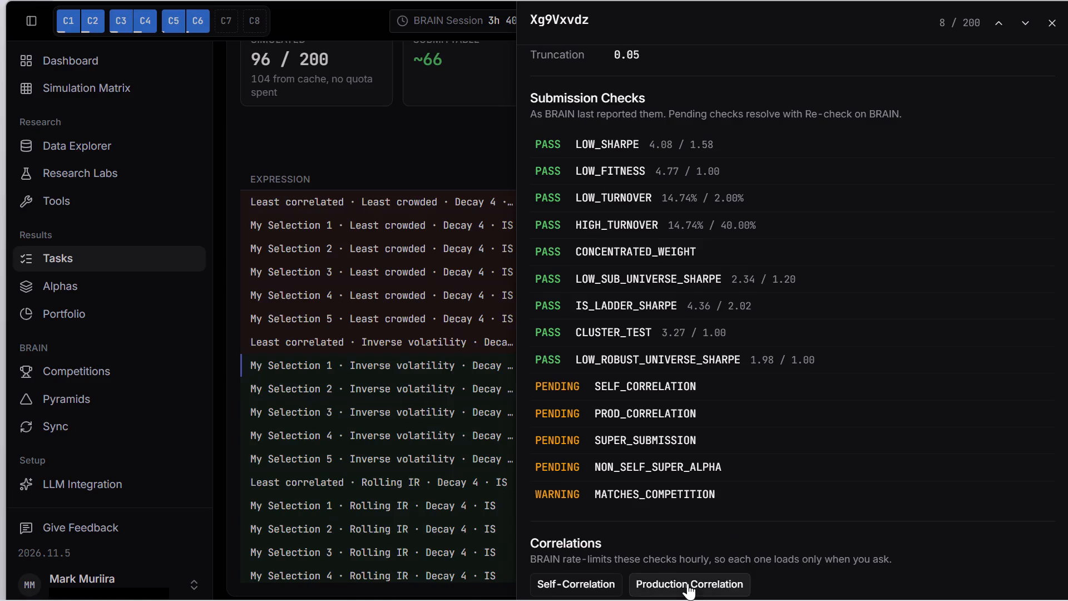
scroll(748, 382, down, 5)
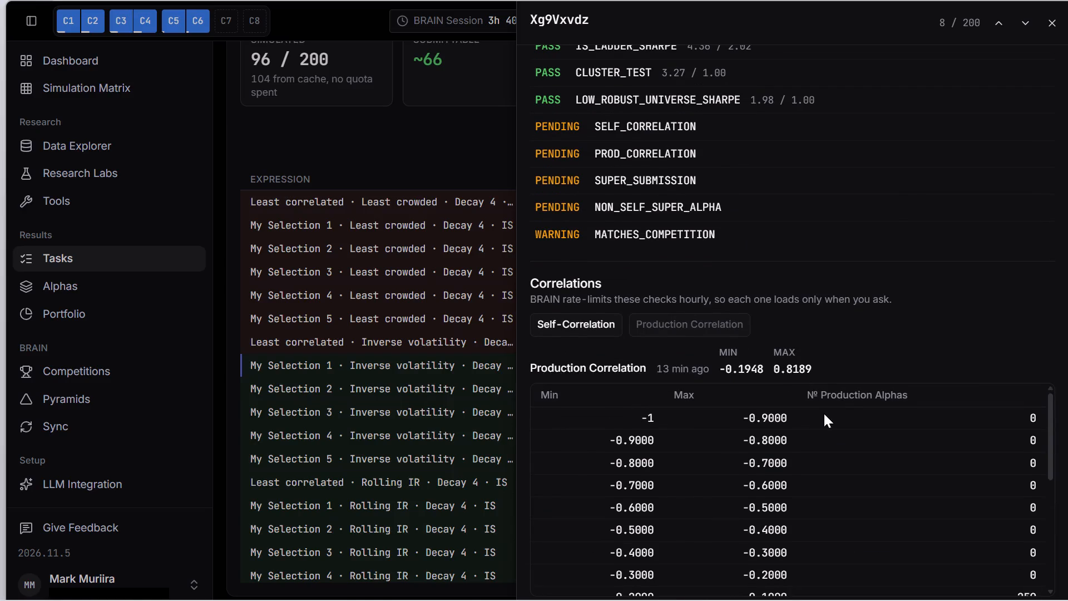
scroll(824, 413, down, 1)
scroll(911, 395, up, 5)
click(1051, 19)
Re-check QPvOAwdp on BRAIN, the Least correlated, Least crowded SuperAlpha with decay 10.
scroll(810, 338, down, 4)
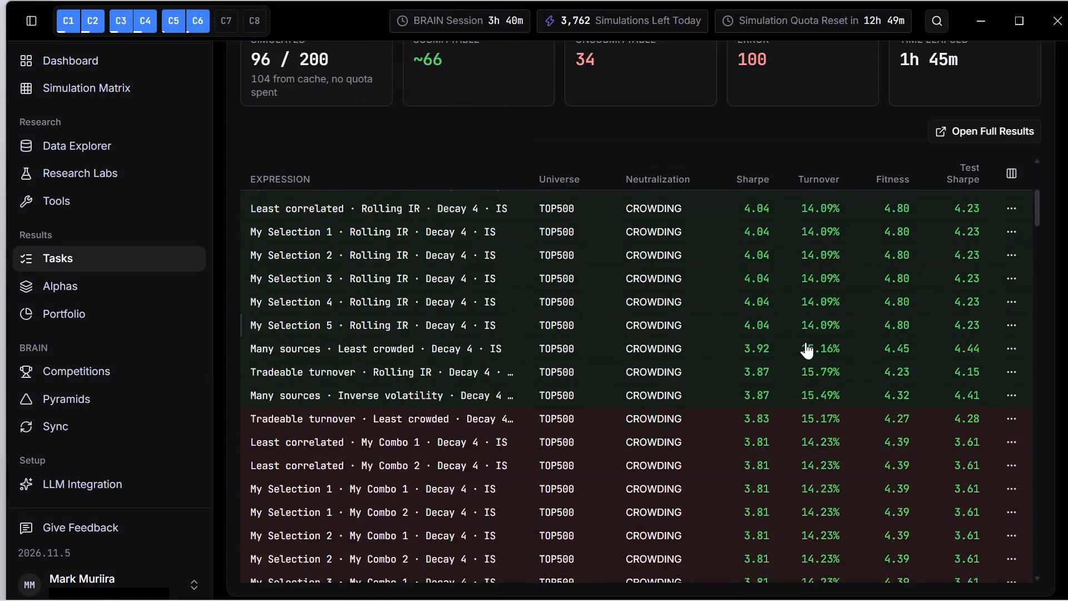
scroll(805, 342, down, 2)
scroll(825, 408, down, 2)
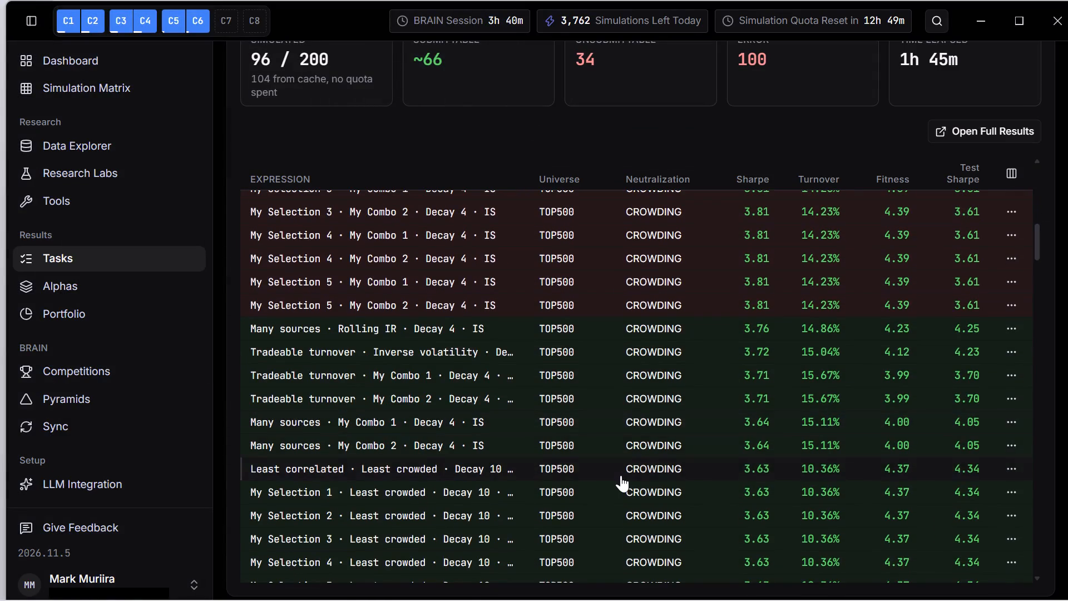
click(621, 475)
click(824, 191)
Review the submission checks of SuperAlpha QPvOAwdp and load its production correlation.
scroll(924, 420, down, 8)
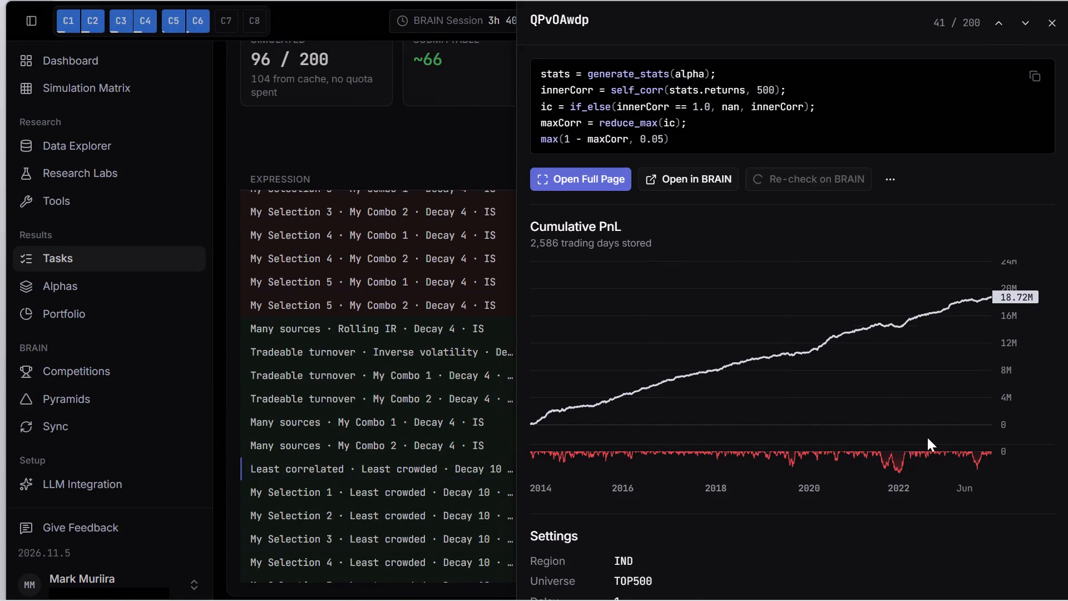
scroll(698, 495, down, 7)
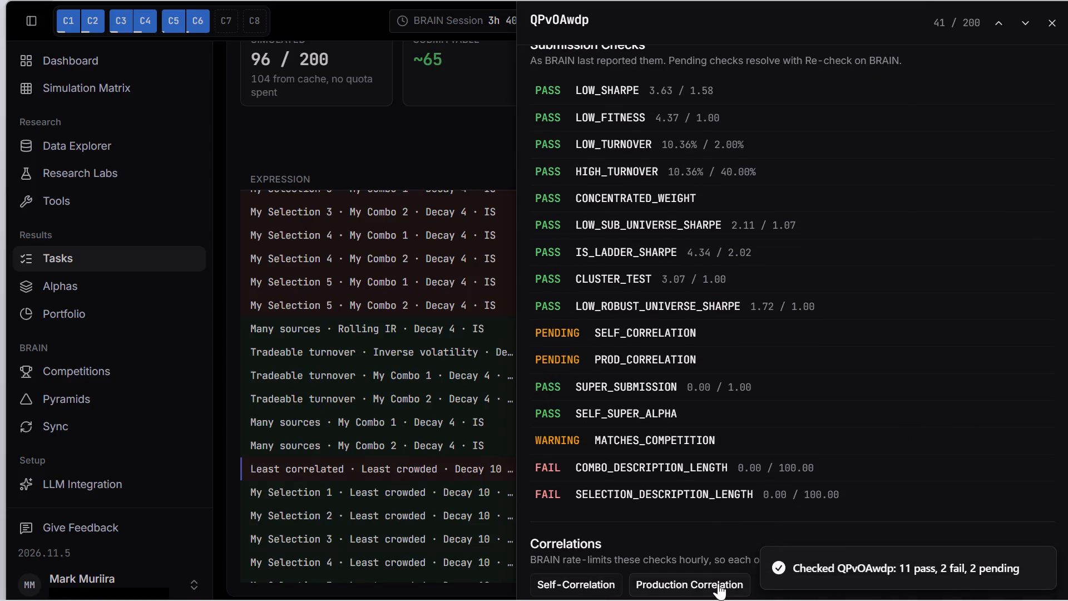
click(718, 583)
scroll(768, 398, down, 5)
scroll(719, 194, down, 6)
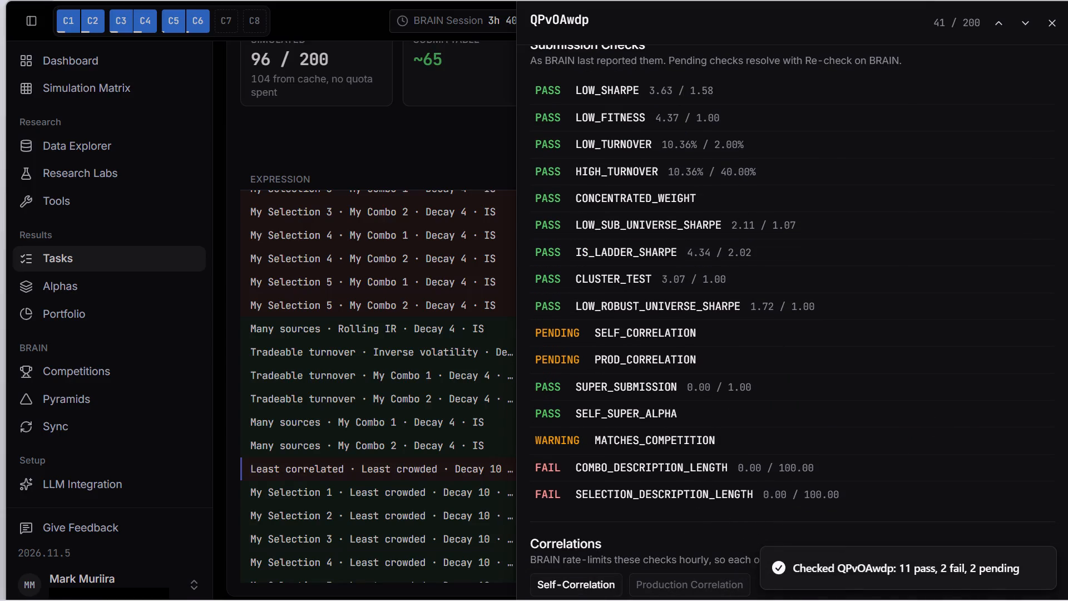
scroll(723, 213, up, 6)
scroll(787, 361, down, 6)
scroll(814, 506, down, 2)
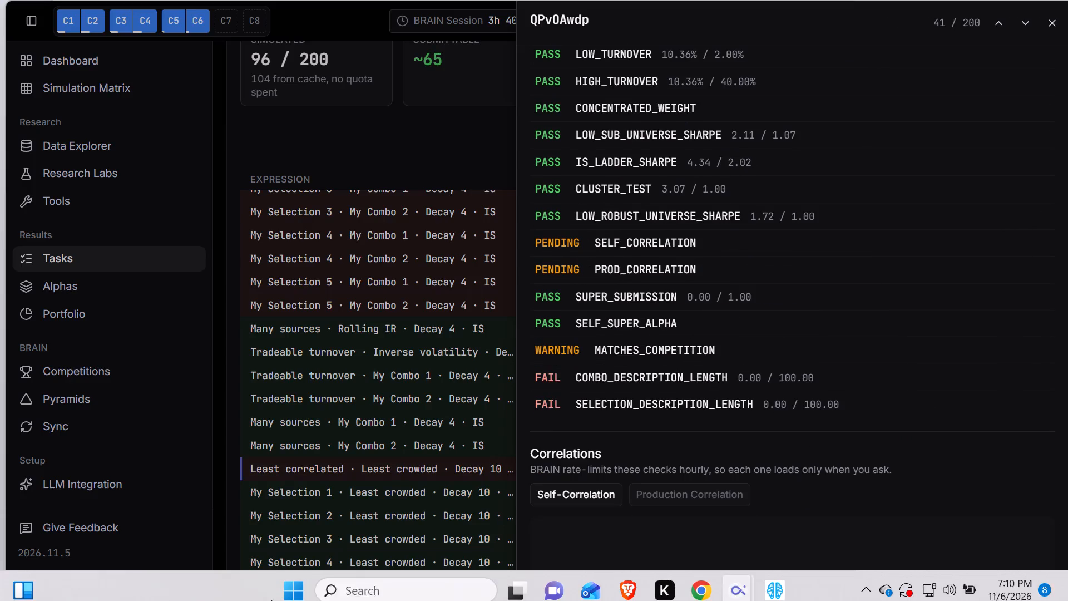
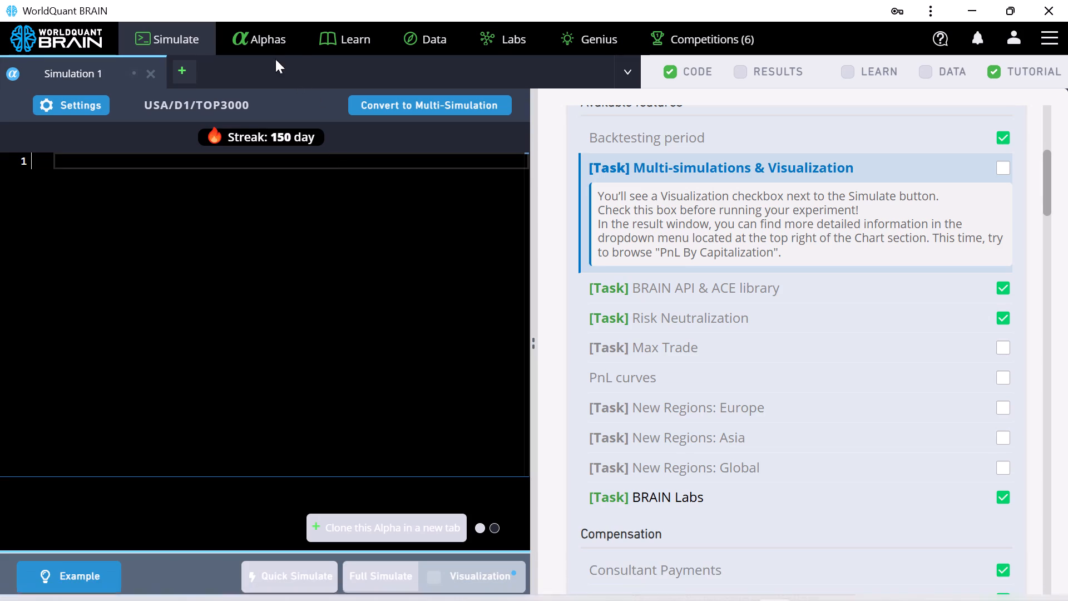
Open the list of submitted alphas.
click(260, 31)
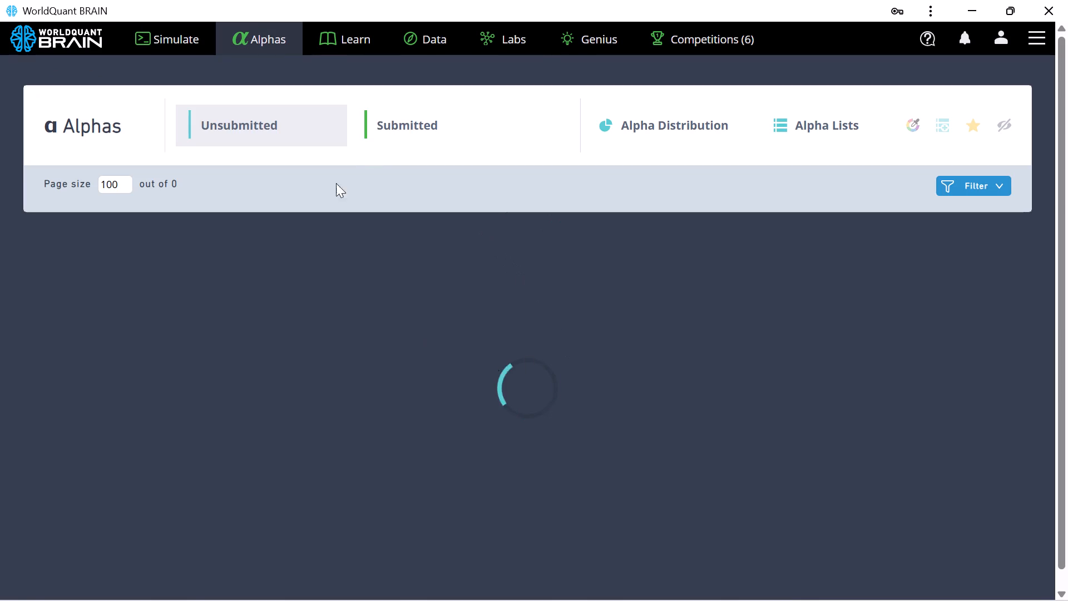
double_click(413, 116)
scroll(799, 343, down, 7)
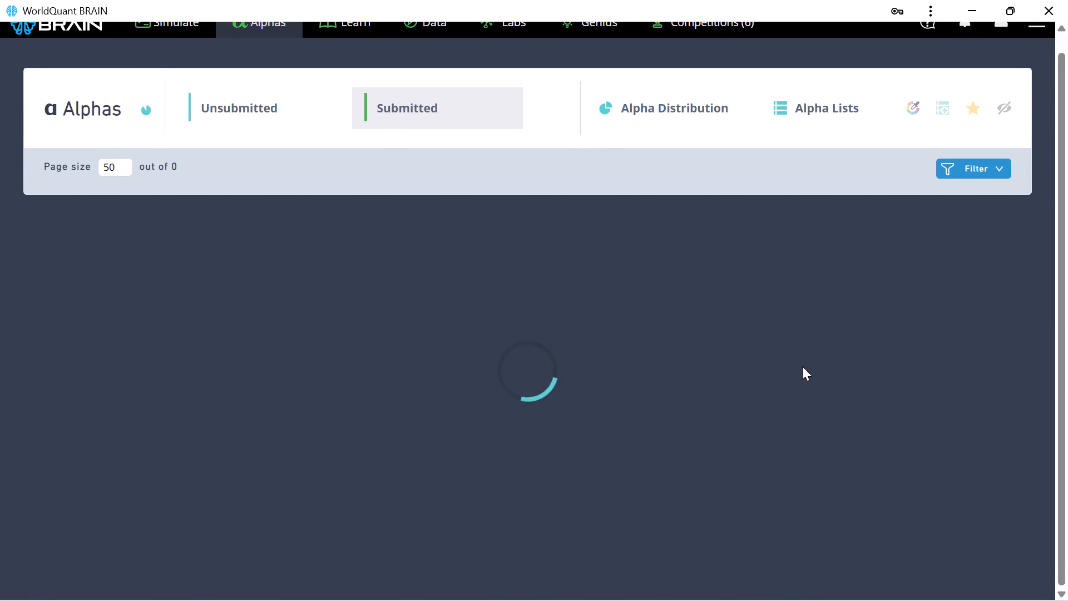
scroll(805, 364, down, 6)
scroll(848, 374, up, 6)
scroll(1067, 329, down, 6)
scroll(1067, 329, up, 7)
scroll(1067, 310, down, 2)
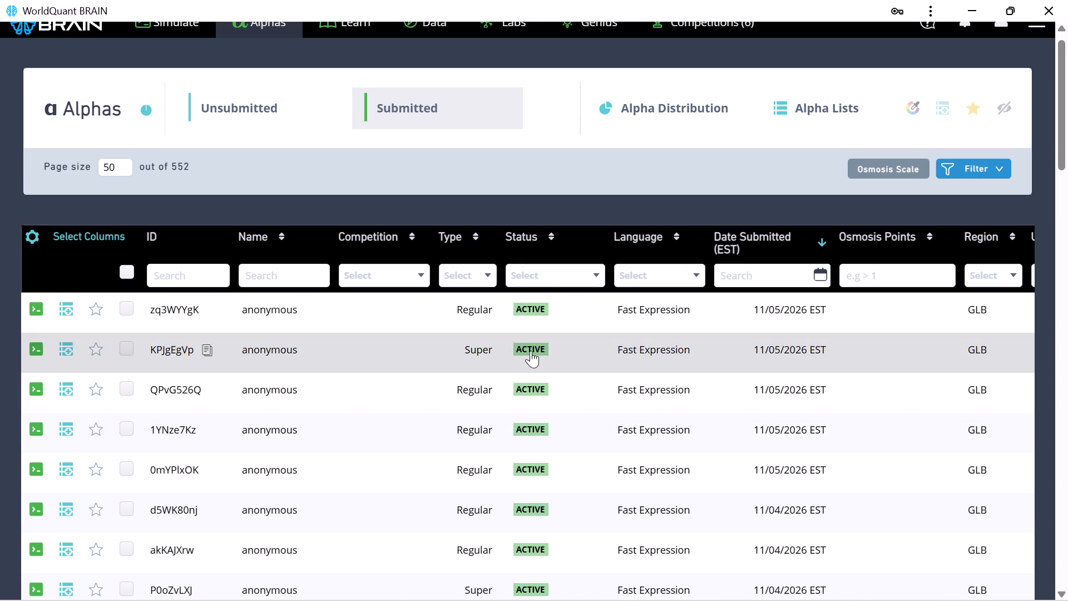
Open the submitted GLB SuperAlpha KPJgEgVp and clone it into a new super simulation.
click(531, 351)
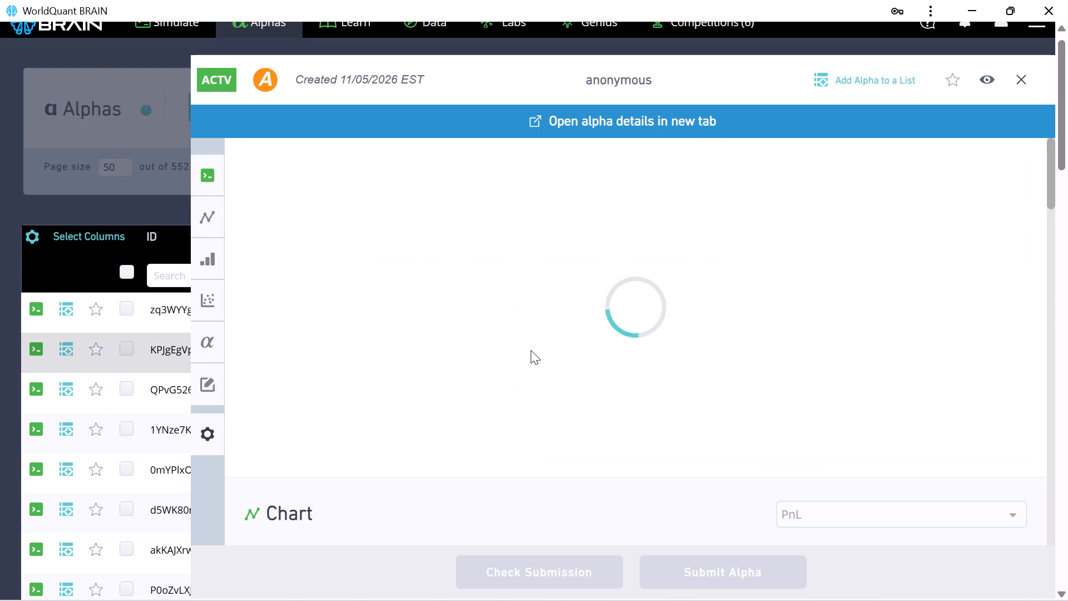
scroll(359, 312, down, 7)
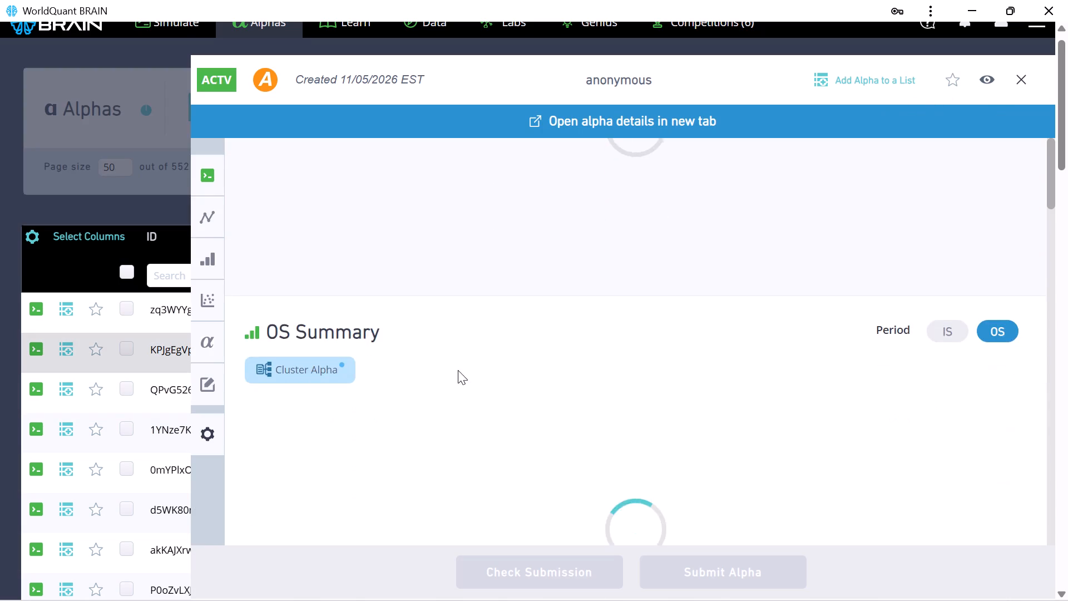
scroll(520, 401, down, 1)
scroll(912, 444, up, 7)
scroll(1023, 405, up, 6)
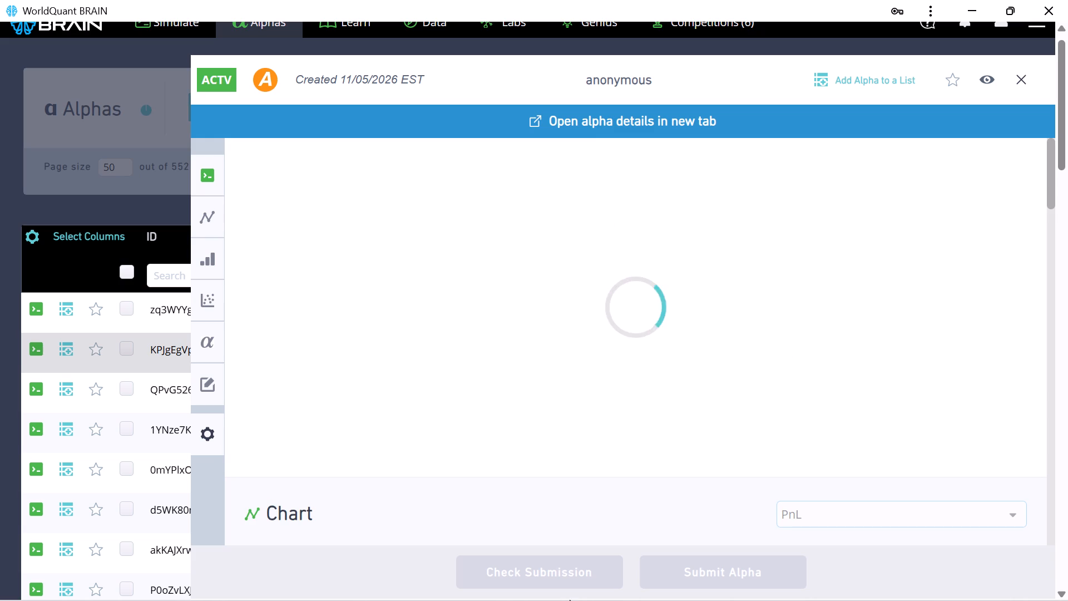
scroll(552, 321, down, 1)
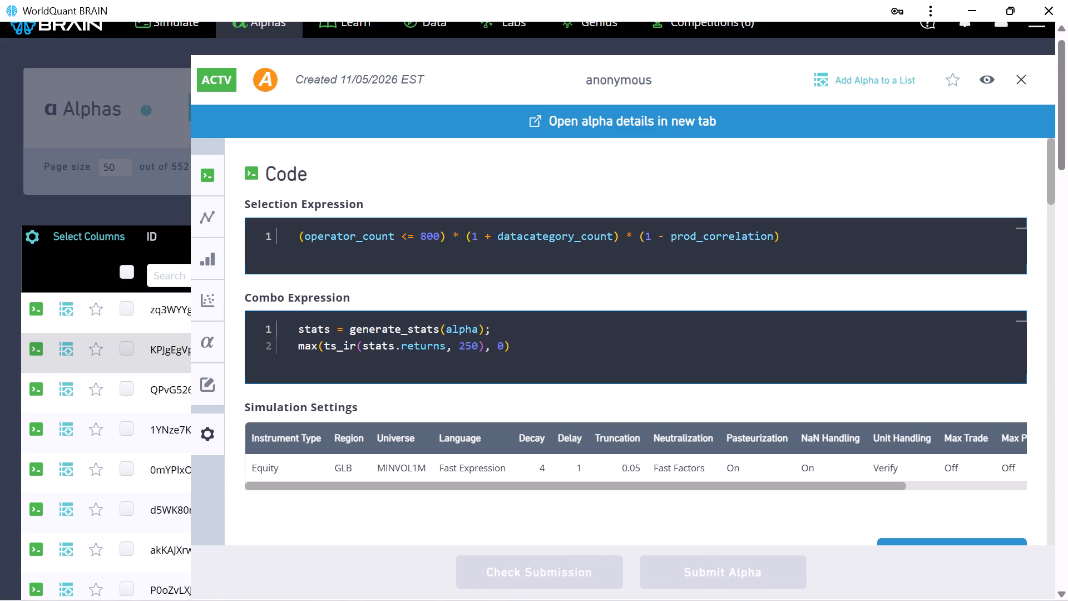
scroll(552, 321, down, 4)
scroll(1067, 509, down, 3)
scroll(929, 489, down, 4)
scroll(896, 469, up, 1)
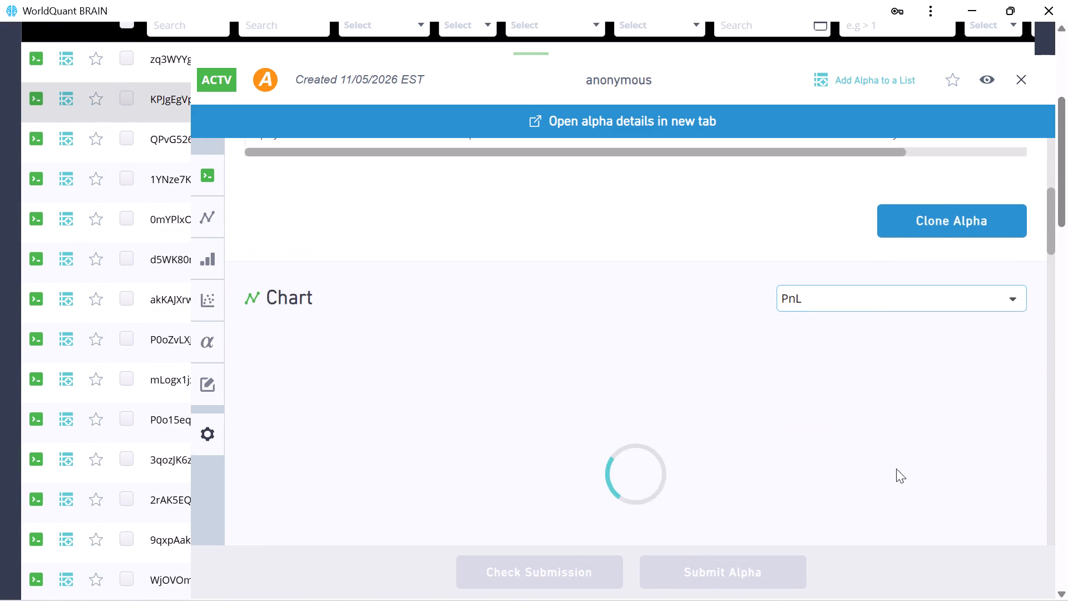
click(917, 308)
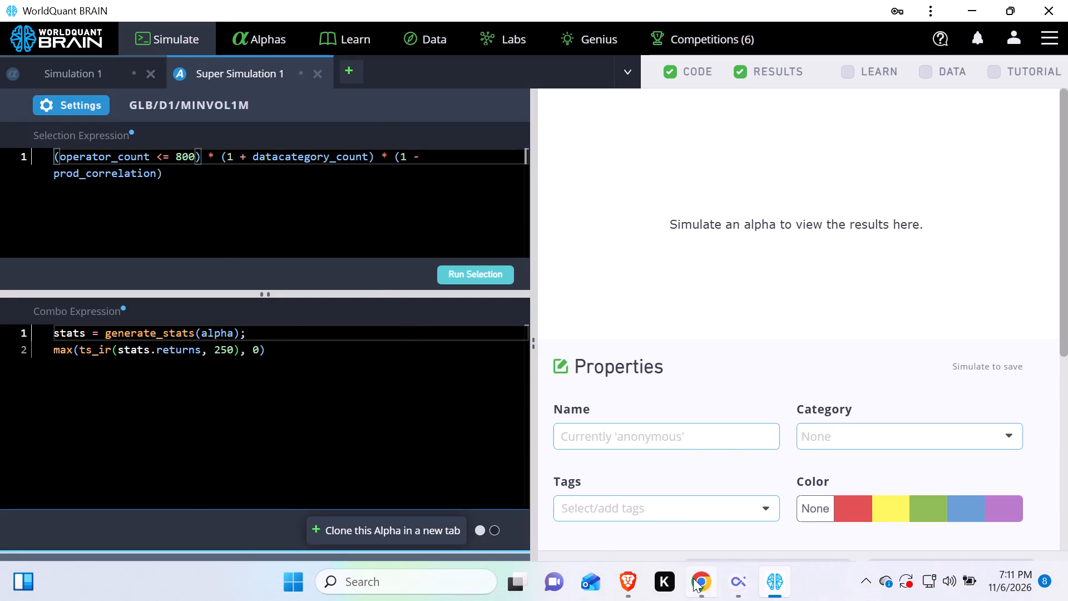
Find the Downloads folder and open the Word document SELECTION EXPRESSIONS (4).
drag(371, 579, 377, 578)
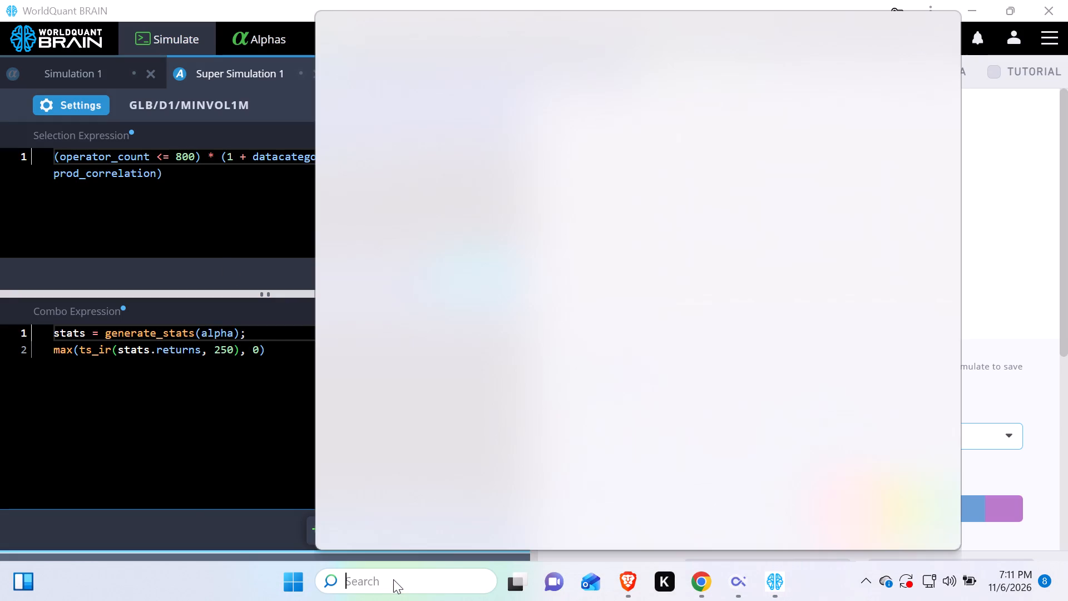
key(d)
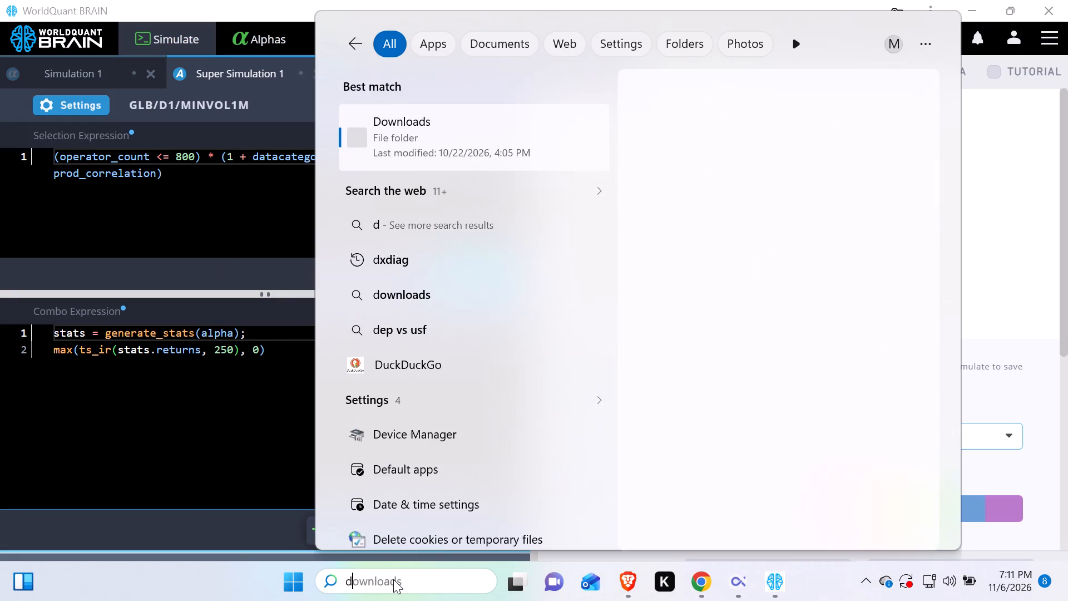
key(w)
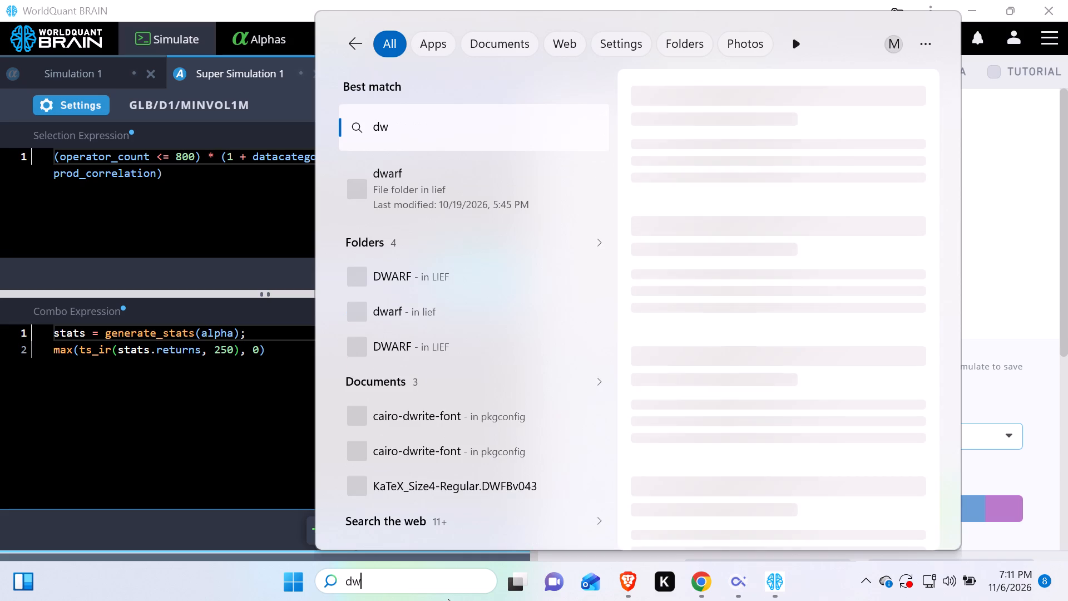
key(BackSpace)
text(wn)
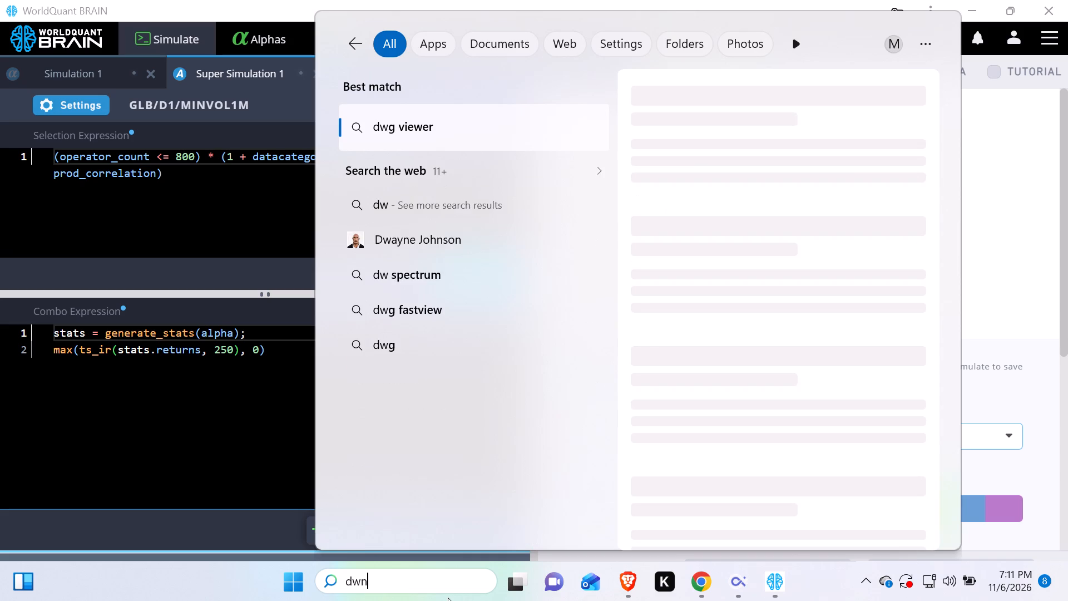
key(BackSpace)
key(BackSpace)
key(BackSpace)
text(downloads)
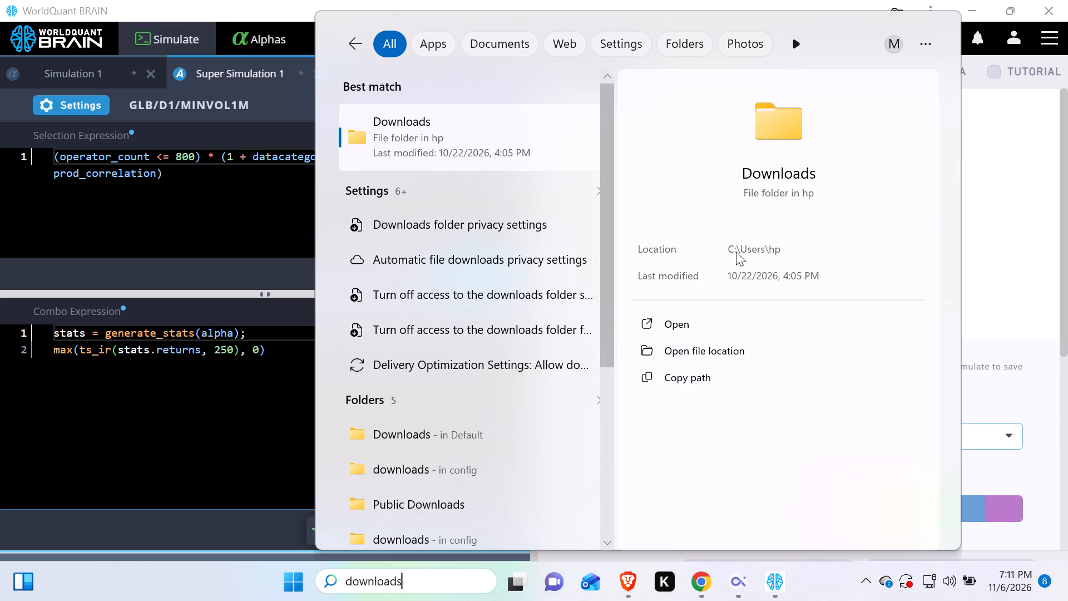
click(679, 321)
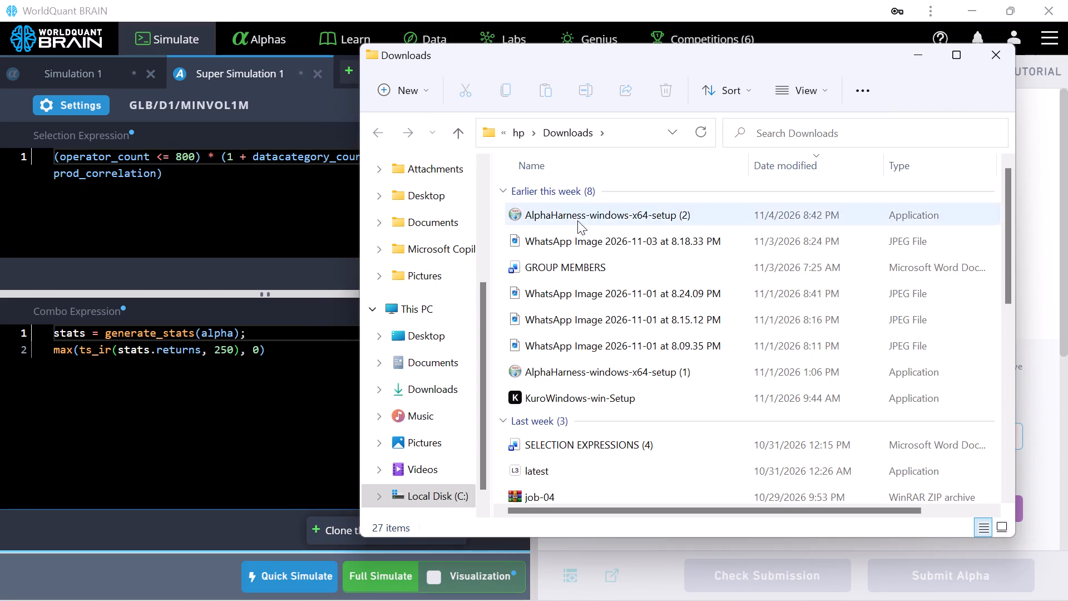
scroll(591, 326, down, 1)
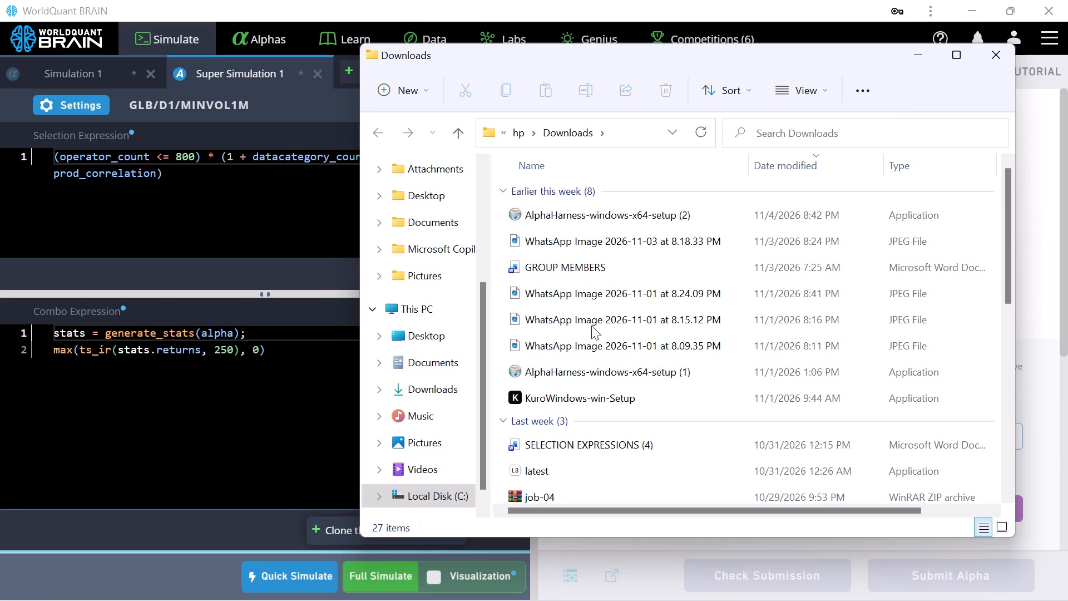
scroll(591, 326, down, 1)
click(590, 383)
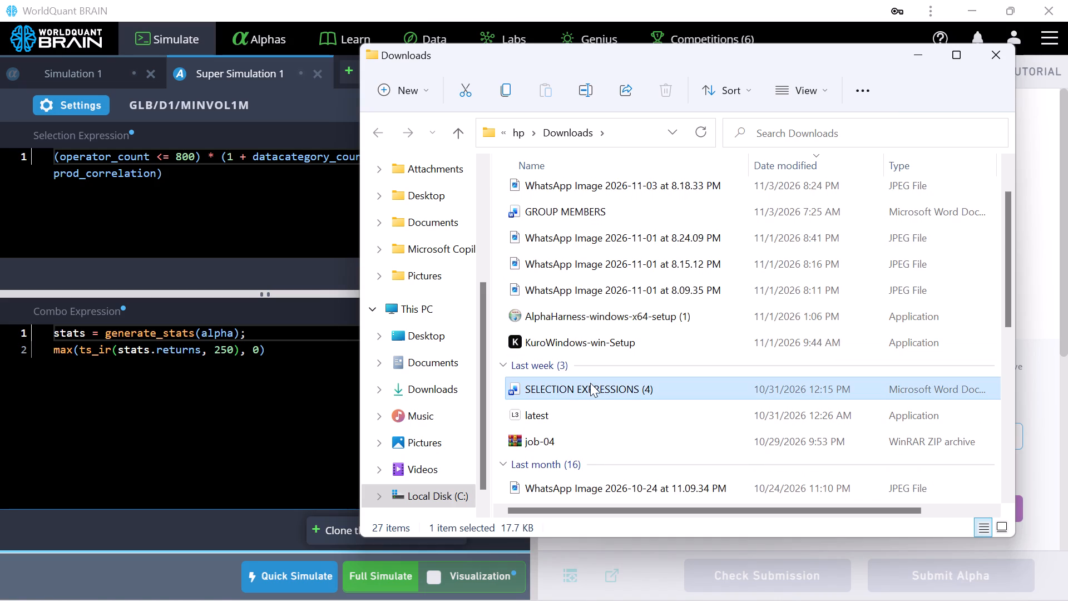
double_click(590, 383)
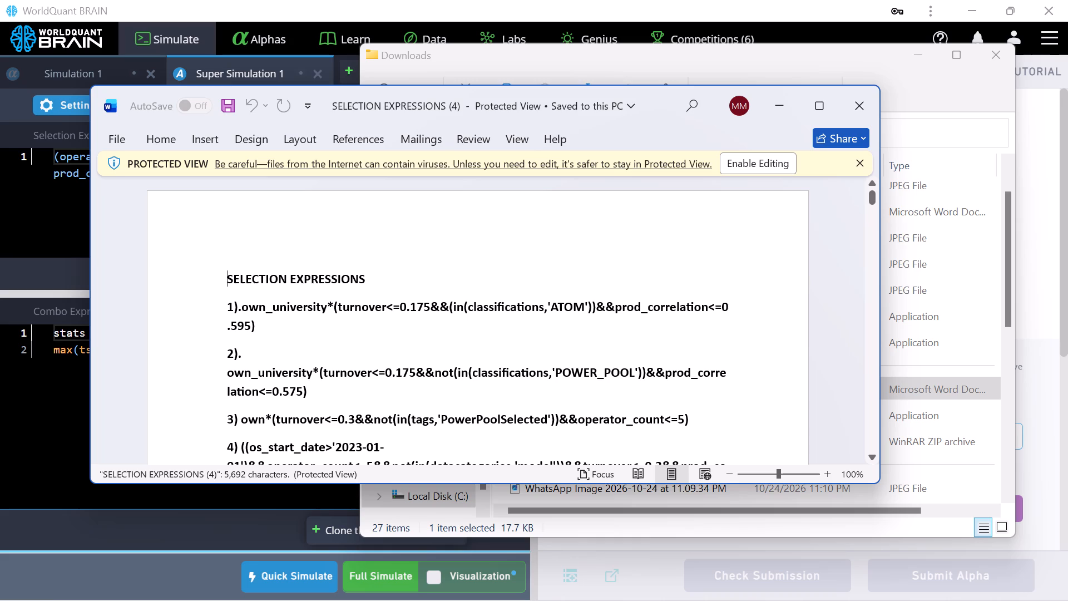
Replace the cloned SuperAlpha's Selection Expression with expression 4 from the Word document, removing the stray numbering parenthesis at its start.
scroll(276, 395, down, 2)
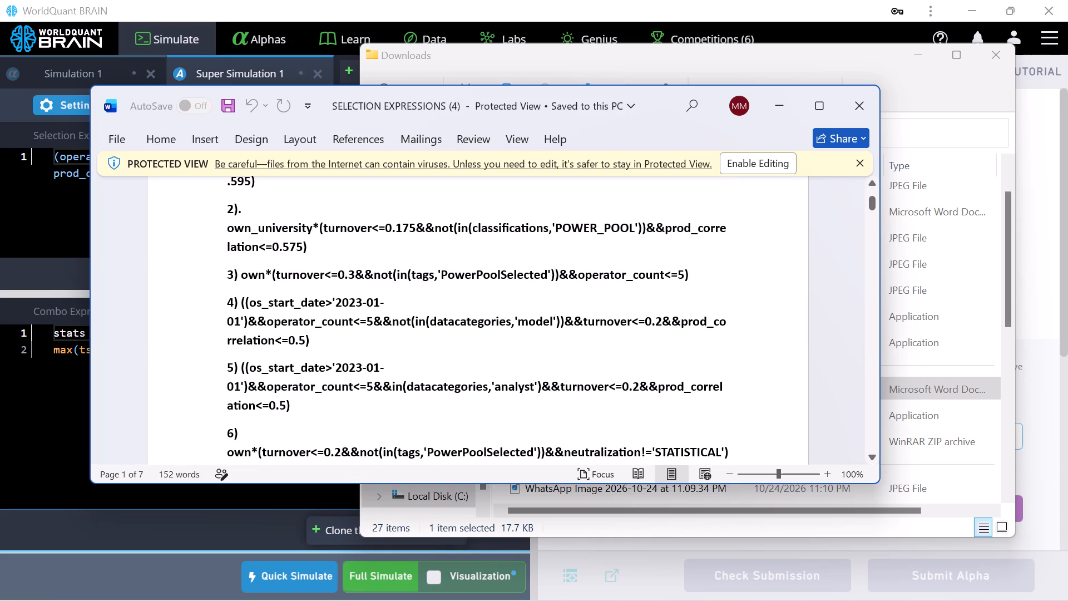
drag(239, 299, 340, 344)
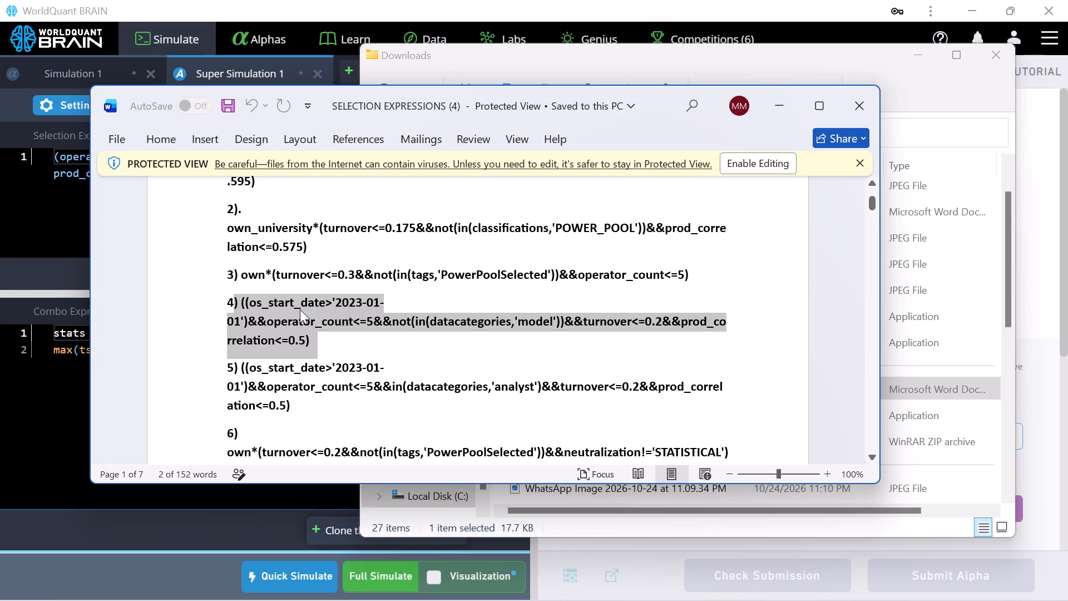
right_click(289, 309)
click(345, 325)
click(61, 235)
triple_click(113, 165)
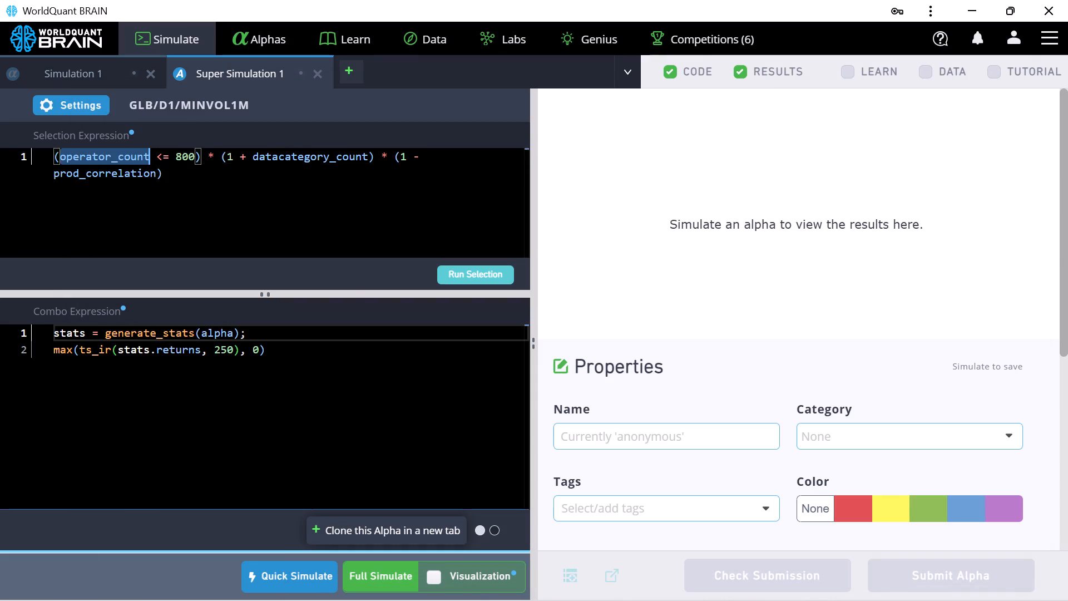
right_click(113, 165)
click(136, 248)
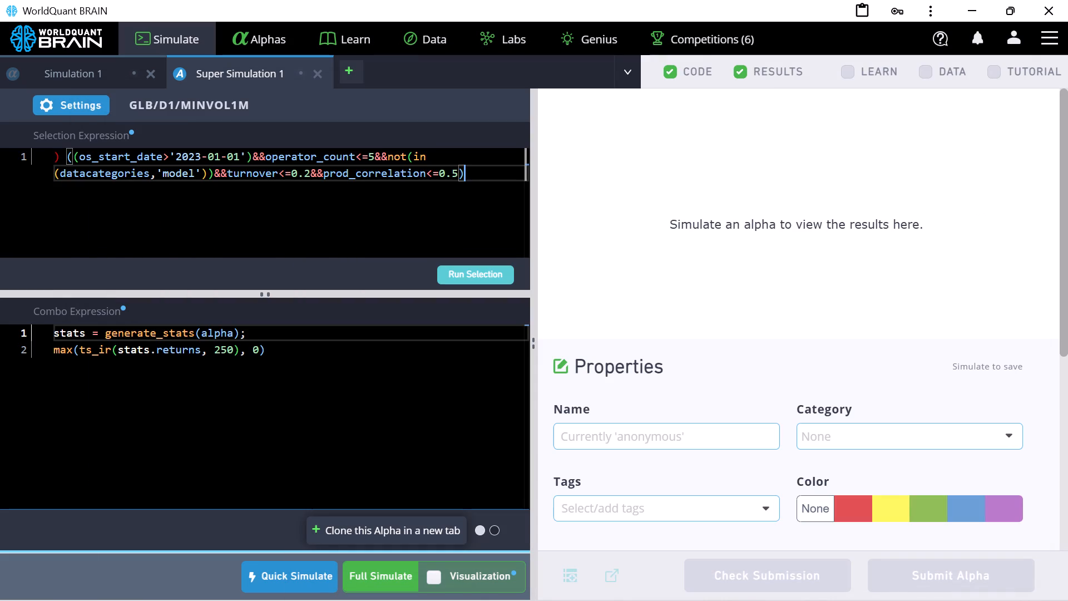
click(62, 154)
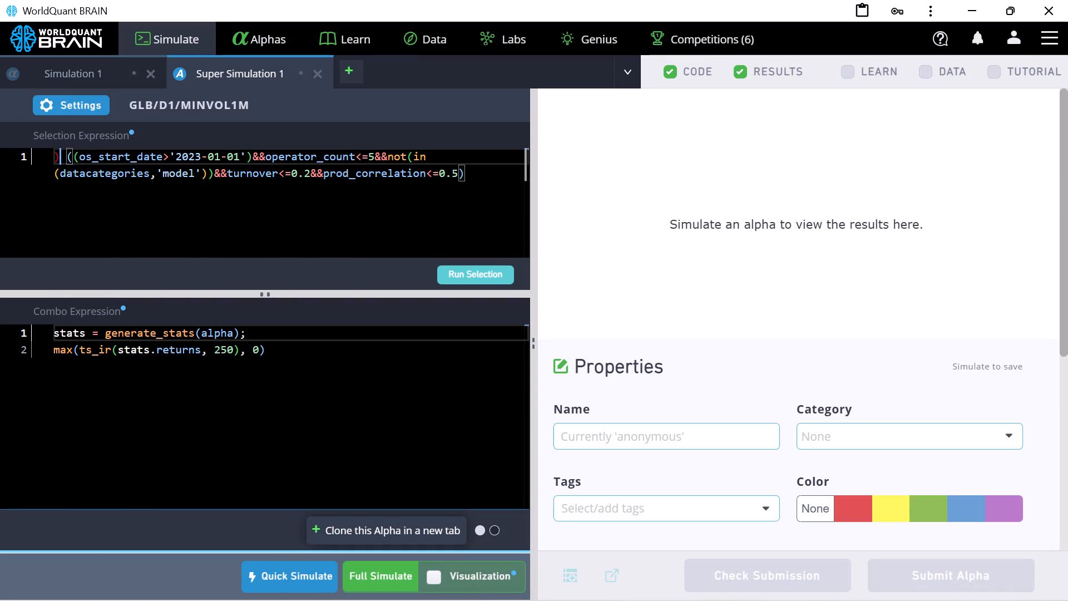
key(BackSpace)
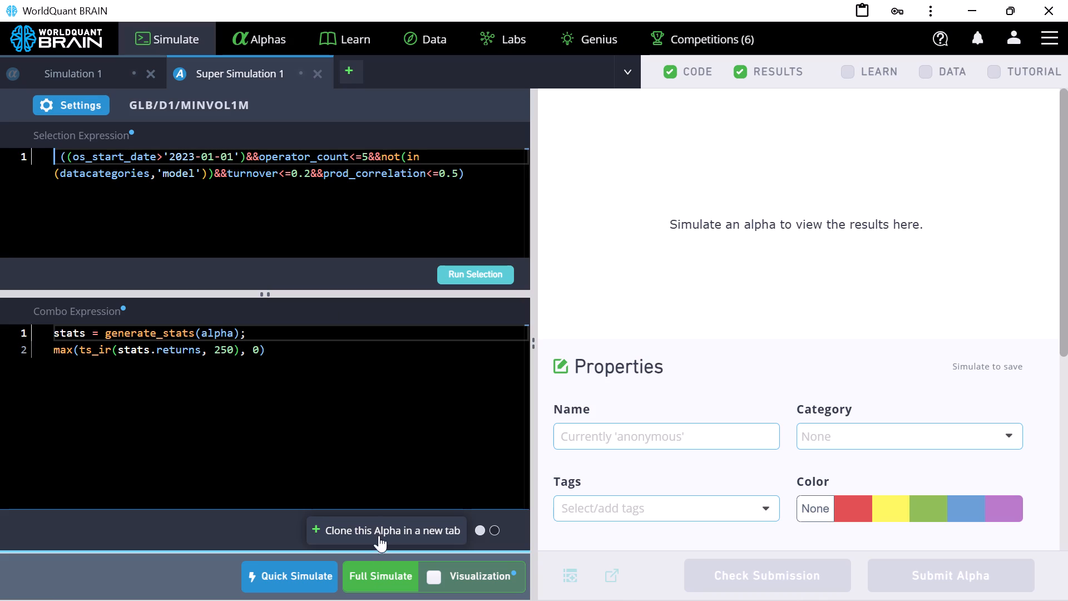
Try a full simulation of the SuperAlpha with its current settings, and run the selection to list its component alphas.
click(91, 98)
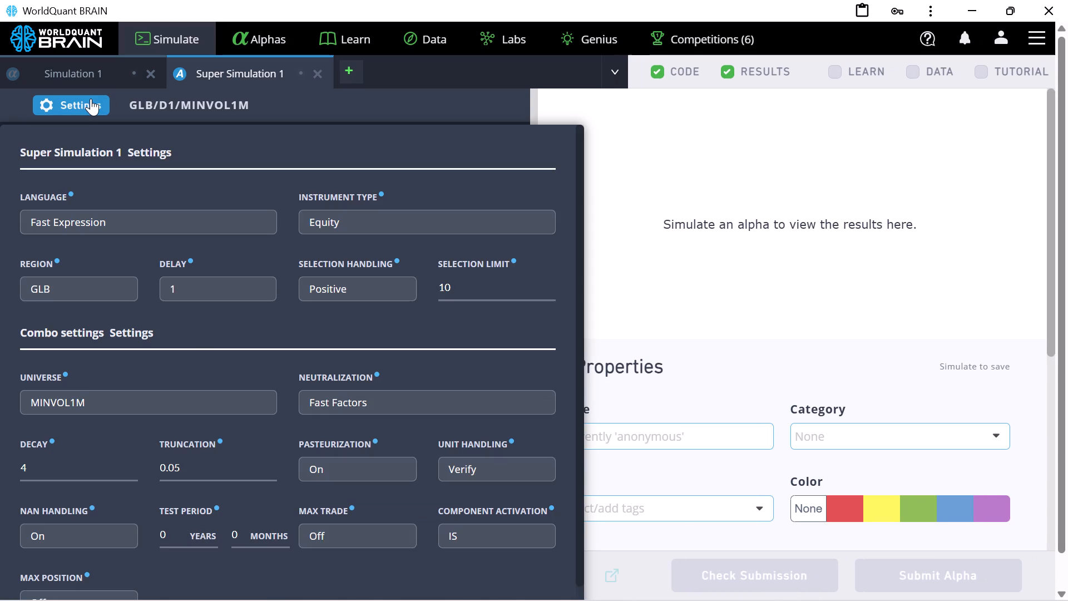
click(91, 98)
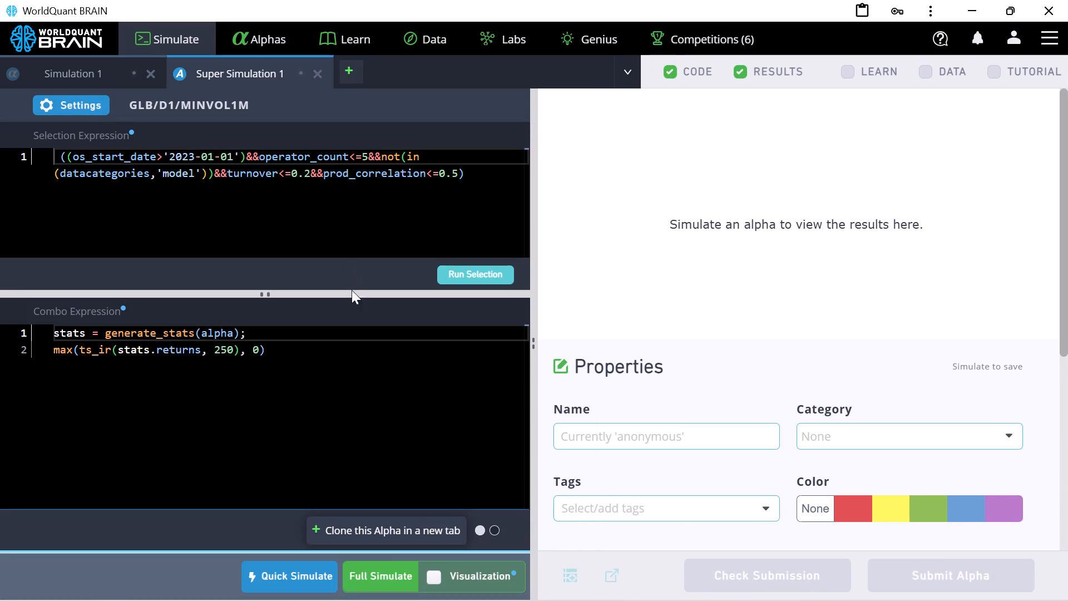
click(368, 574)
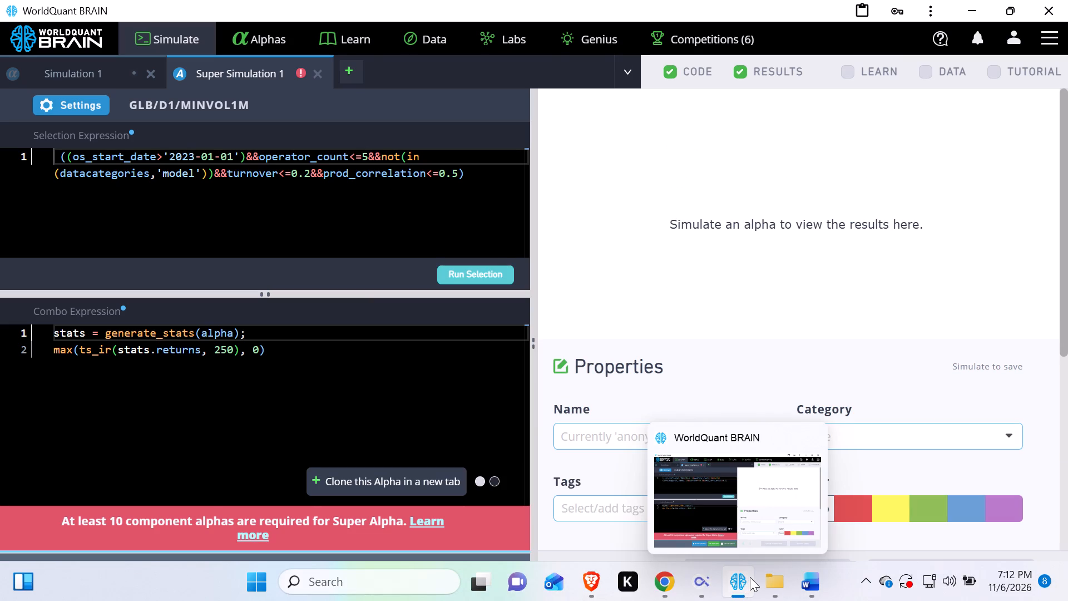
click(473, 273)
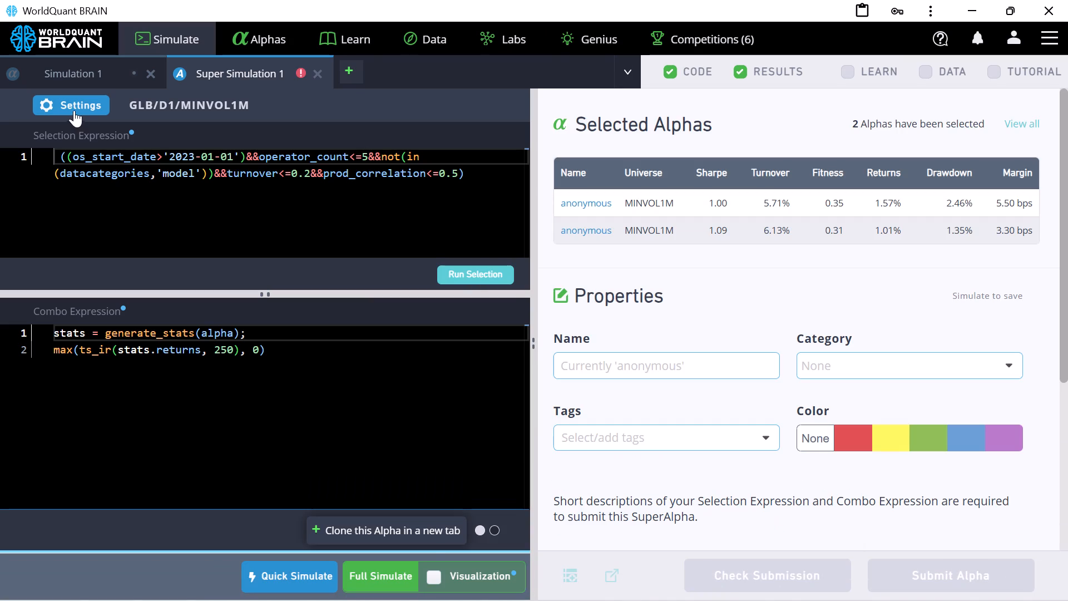
Set the selection handling to Non-Nan and run a full simulation of the SuperAlpha.
click(74, 104)
click(353, 289)
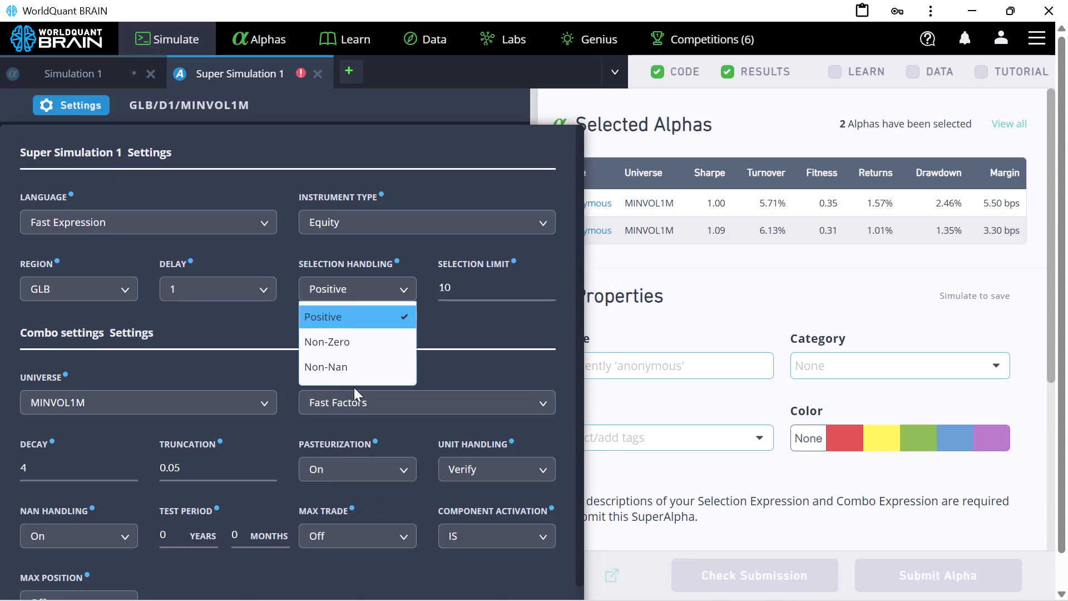
click(340, 368)
scroll(574, 415, down, 13)
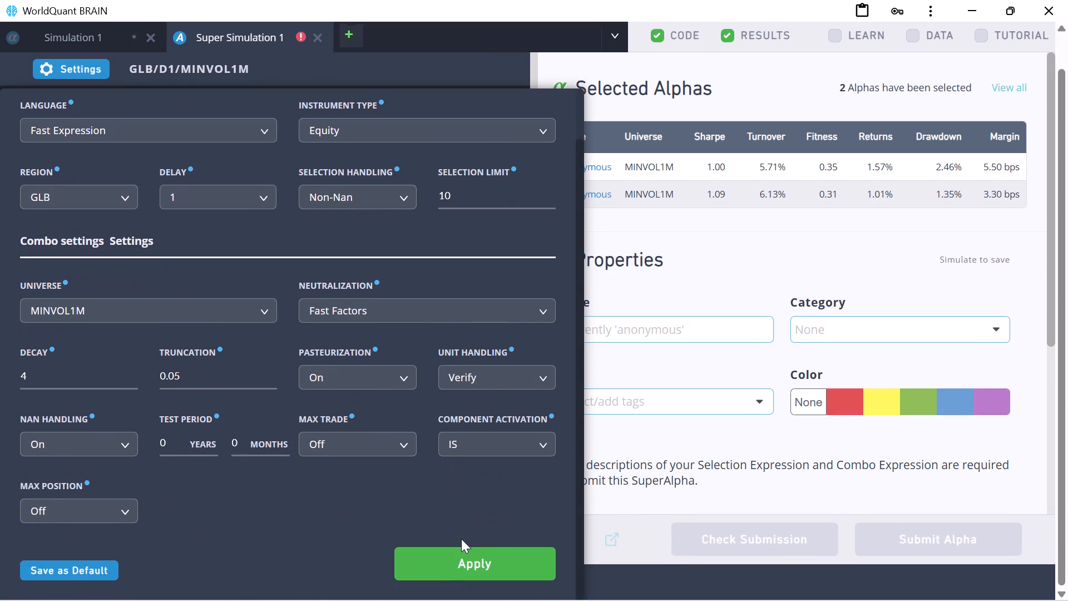
click(447, 556)
click(390, 569)
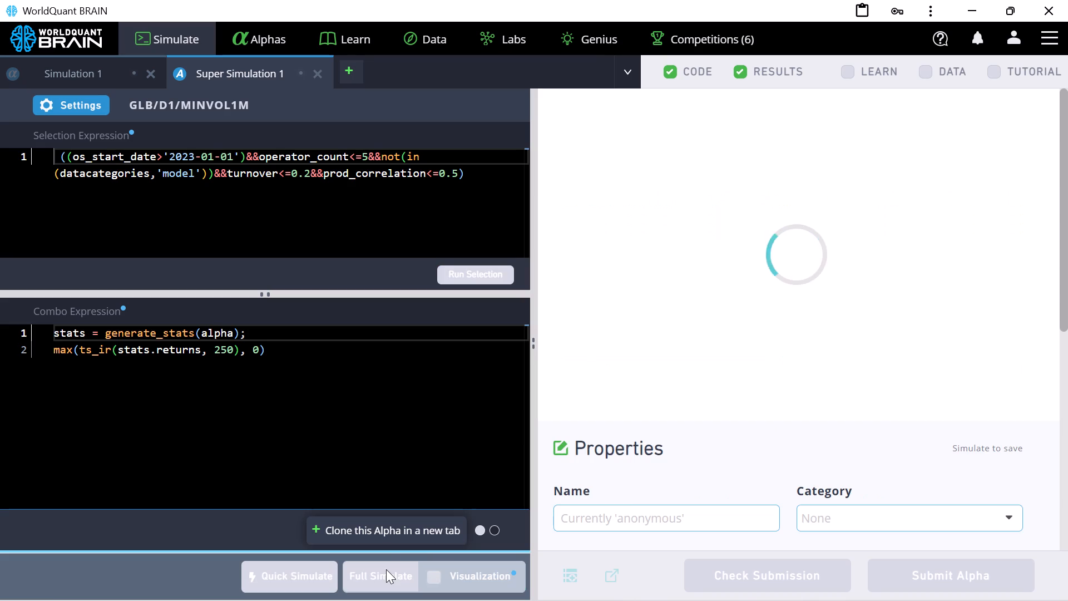
scroll(805, 409, down, 5)
scroll(640, 559, down, 1)
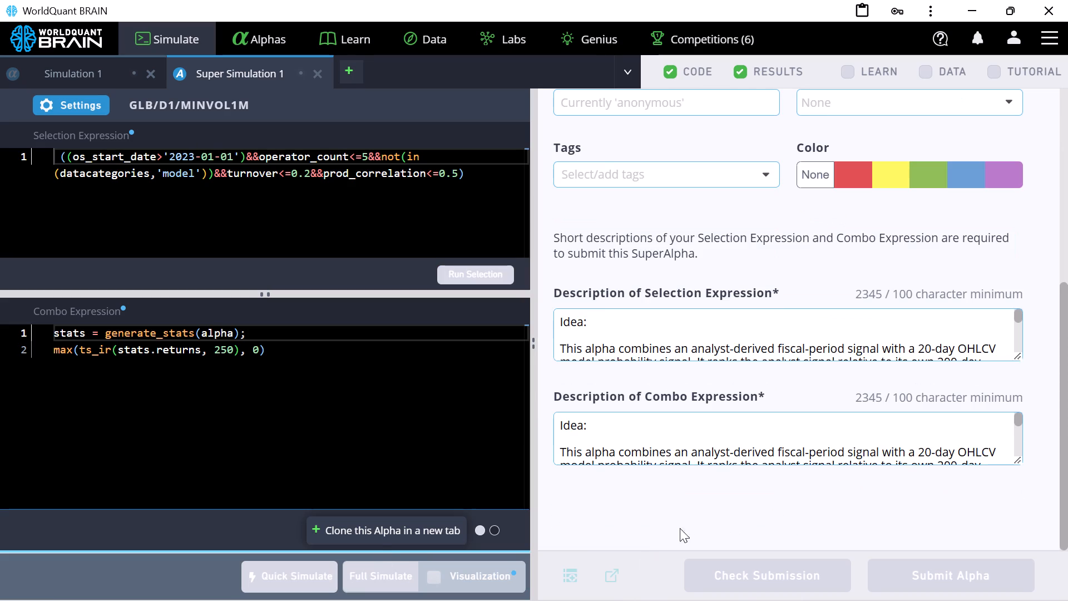
scroll(850, 331, up, 11)
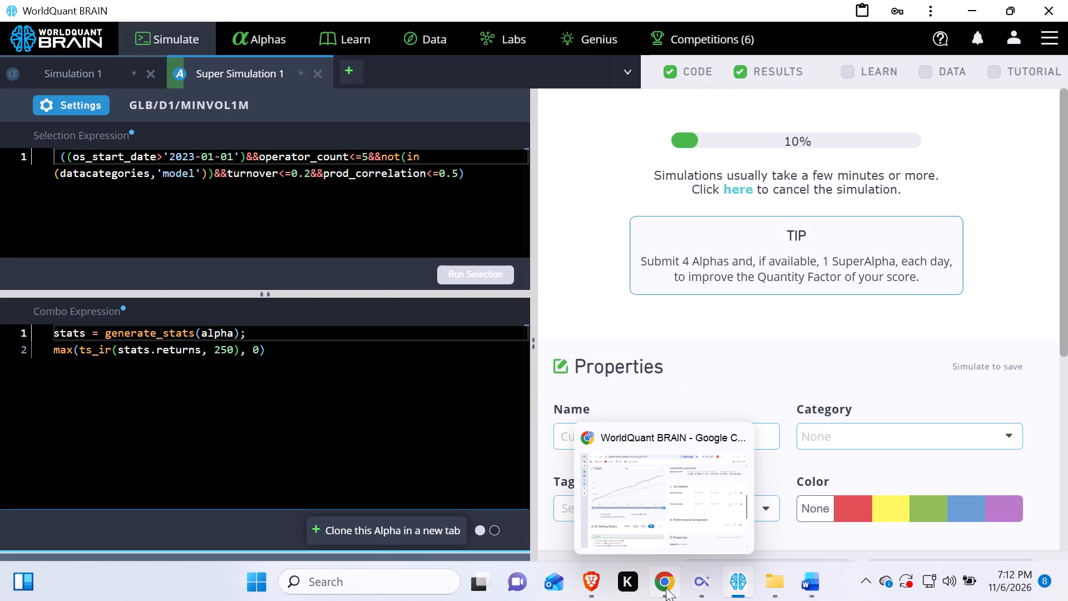
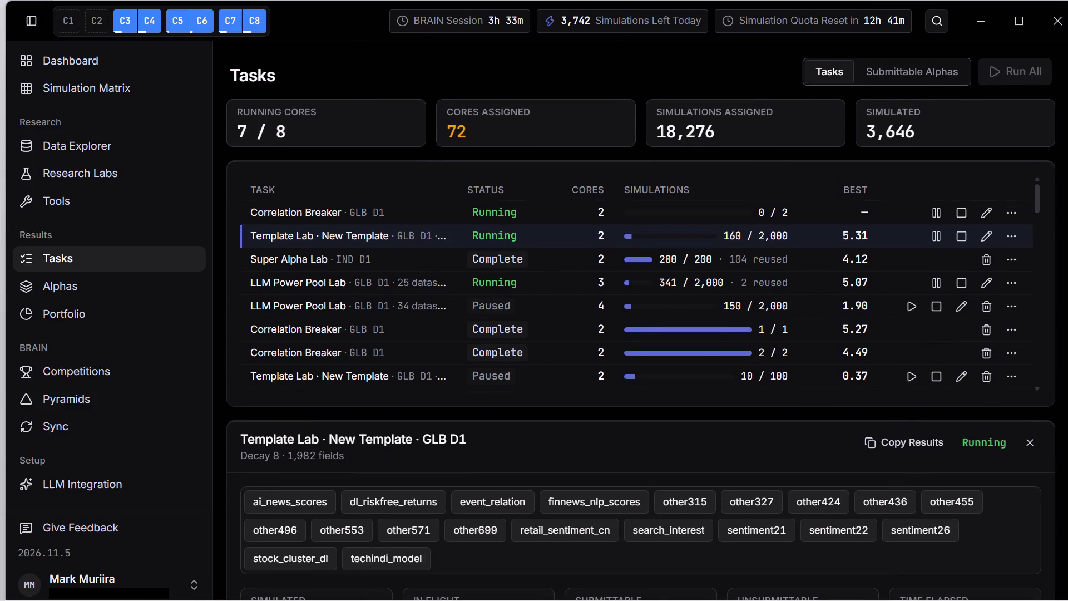
Find the paused GLB D1 Template Lab task at 996 of 1,000 simulations and open its full results.
scroll(674, 281, down, 4)
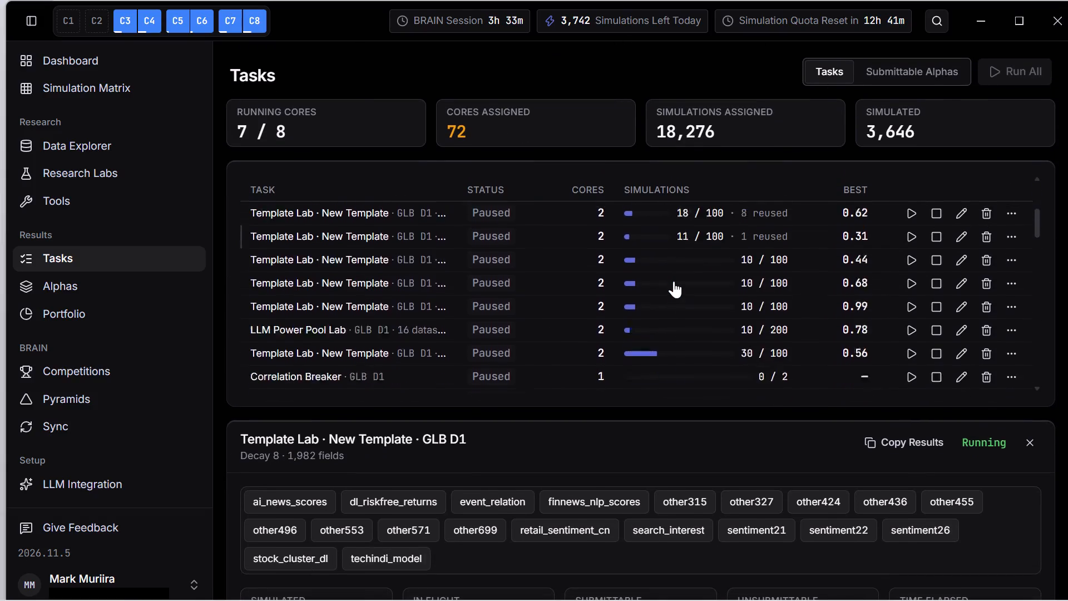
scroll(674, 281, down, 9)
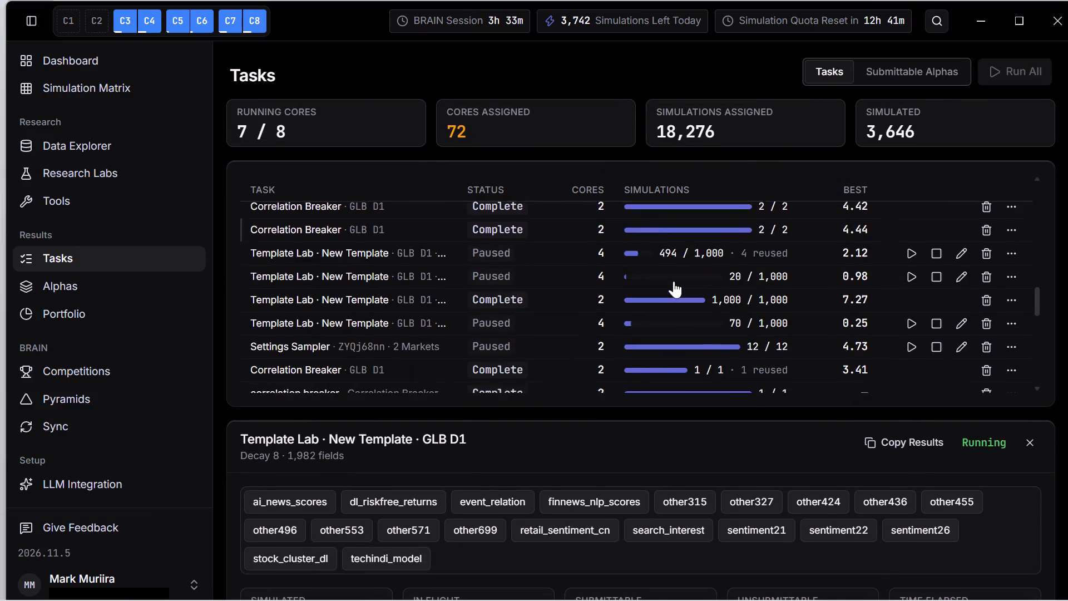
scroll(674, 281, down, 4)
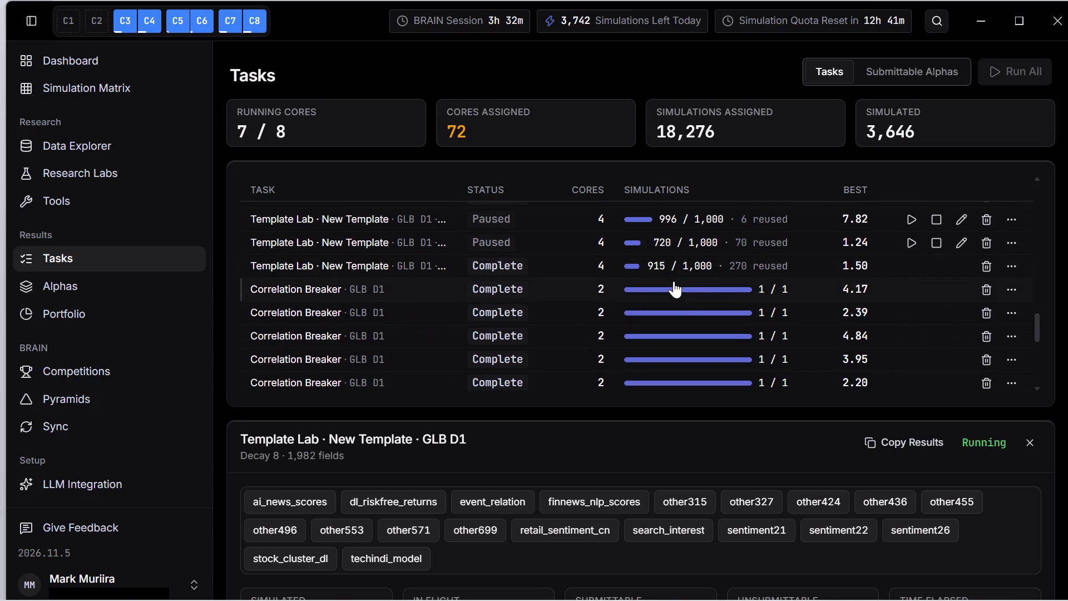
scroll(699, 328, up, 1)
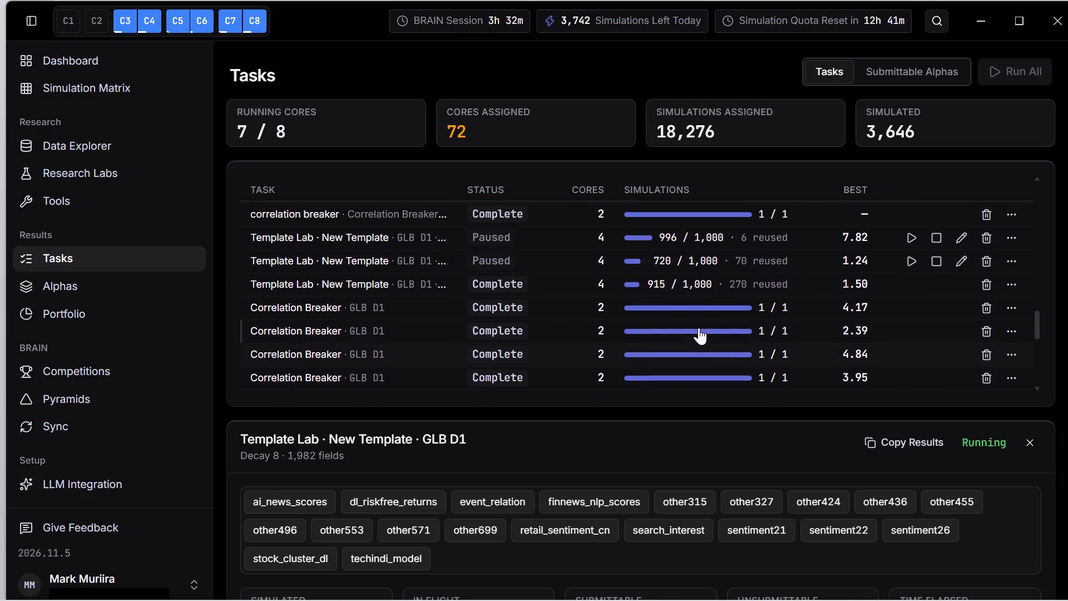
click(694, 236)
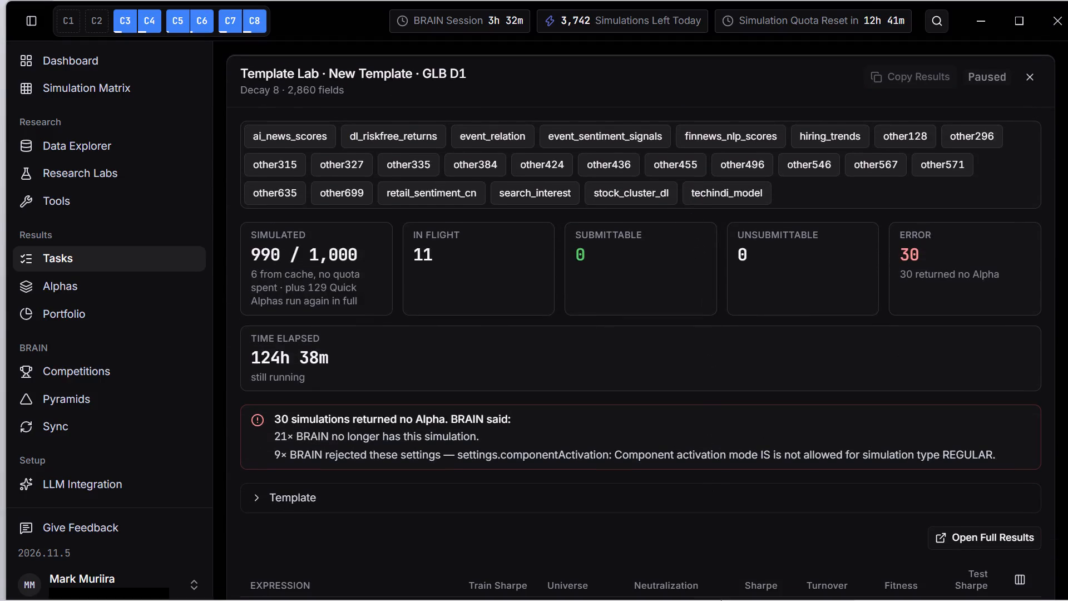
click(964, 534)
scroll(782, 490, down, 4)
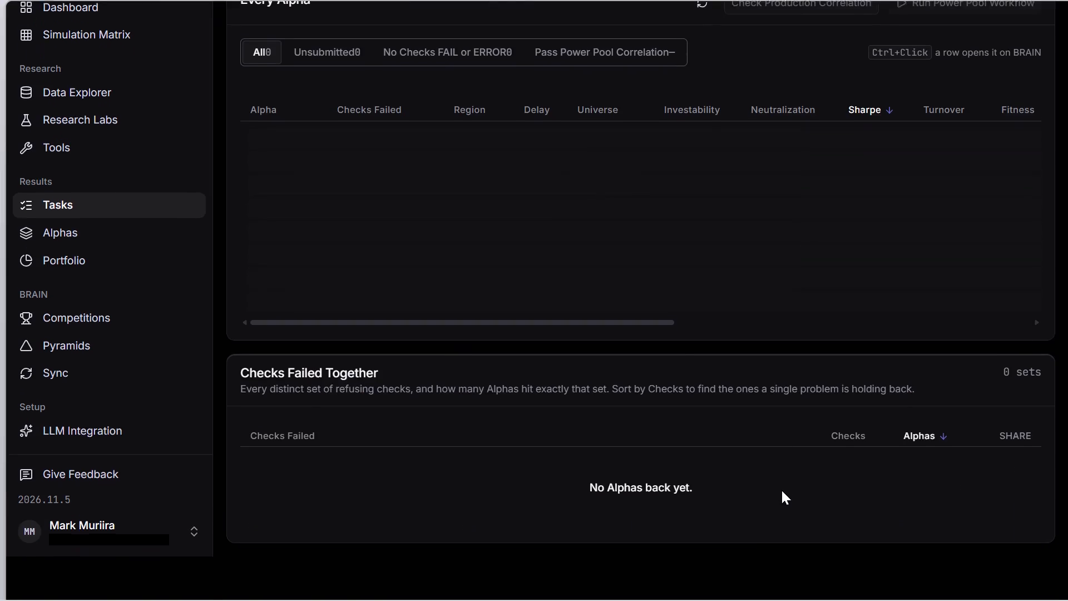
scroll(782, 490, up, 8)
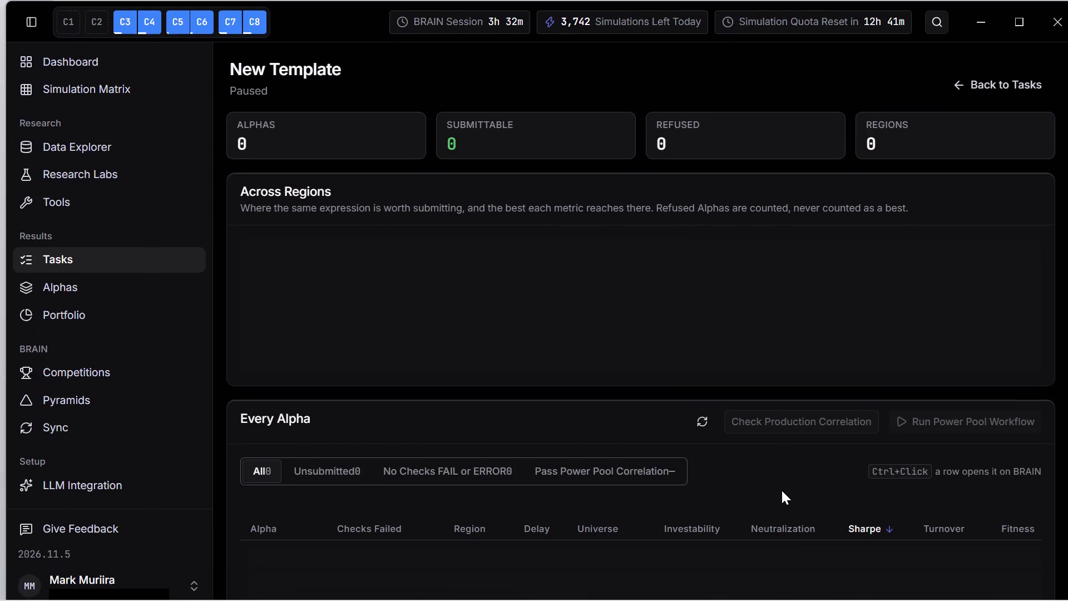
Return to alpha 2rA9L3o5 in Chrome and examine its testing status, correlations and saved Properties.
click(657, 586)
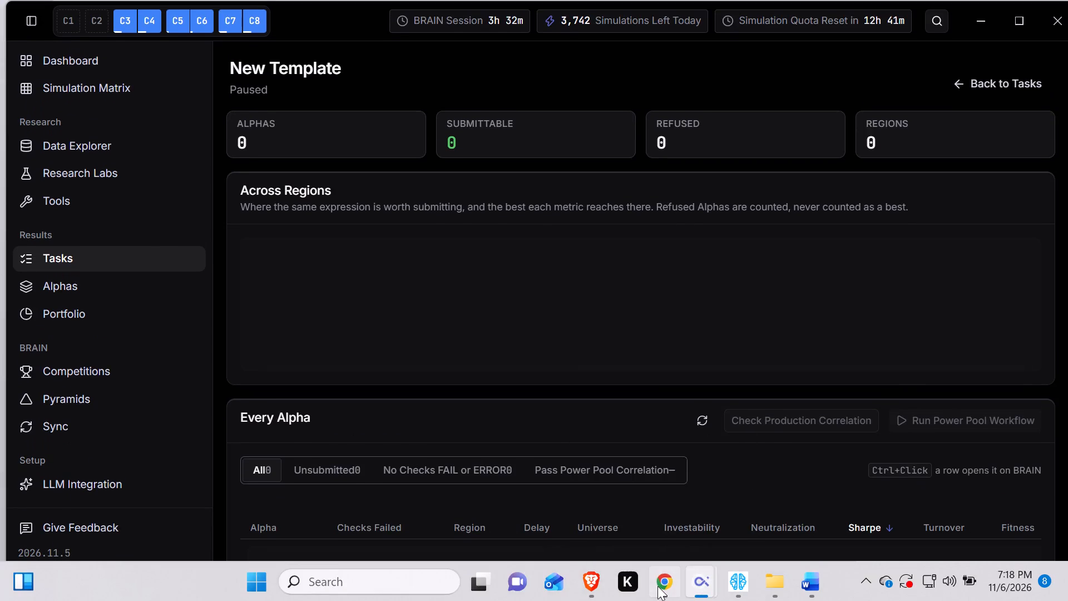
scroll(382, 395, down, 9)
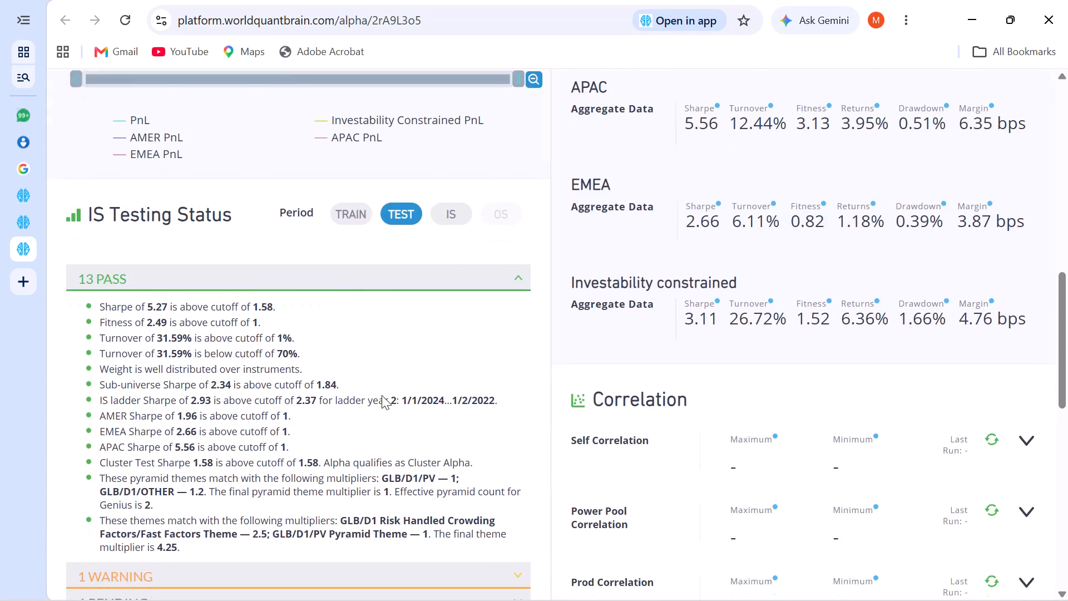
scroll(382, 395, down, 13)
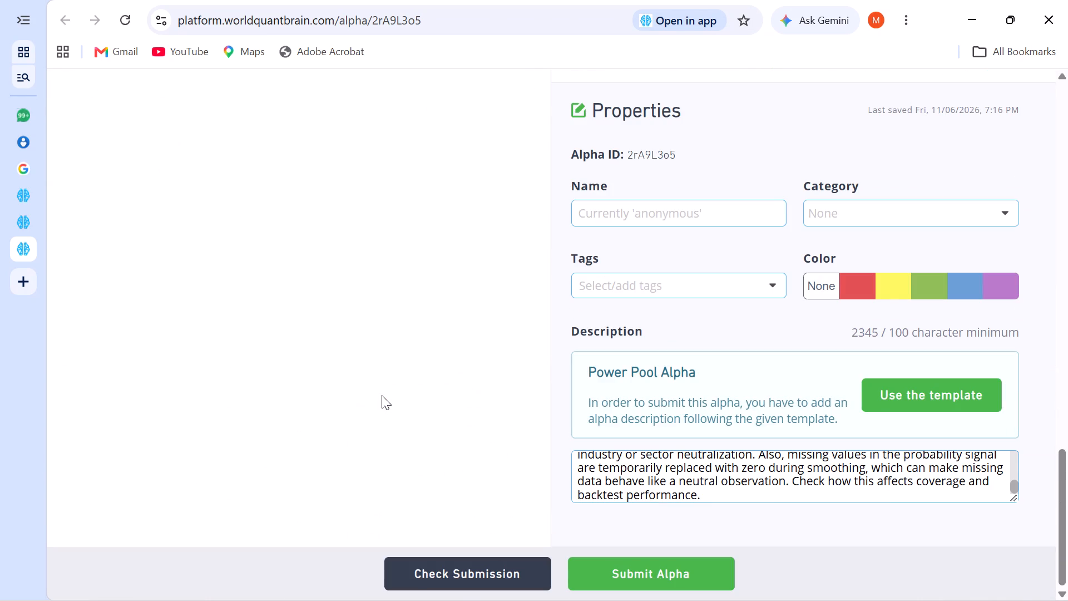
Recheck alpha 2rA9L3o5's passed tests and saved Properties, and try to submit the alpha.
scroll(214, 155, down, 2)
scroll(266, 175, up, 6)
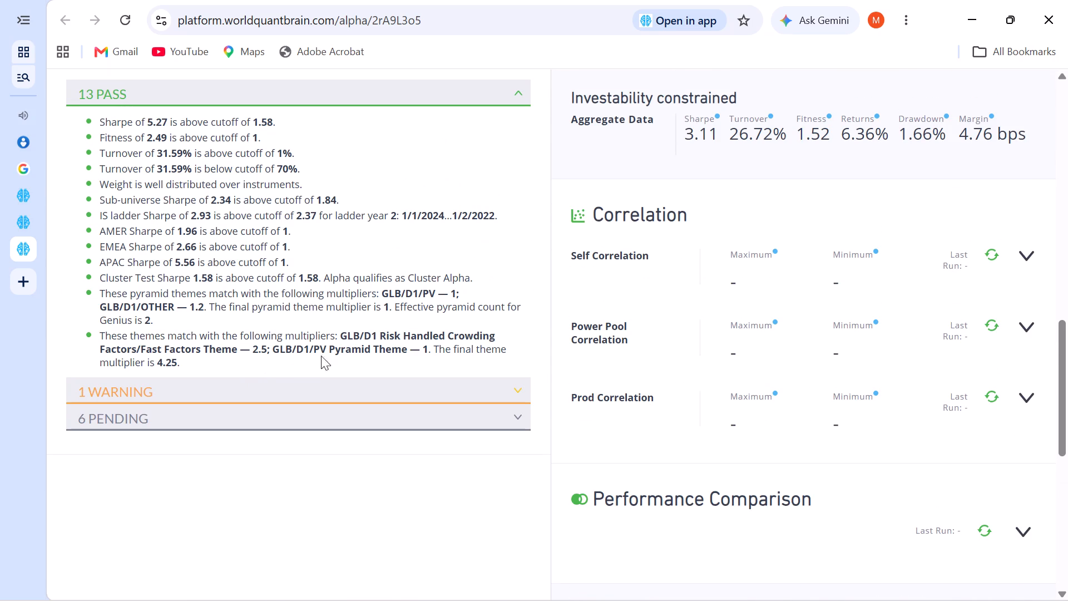
scroll(649, 394, down, 13)
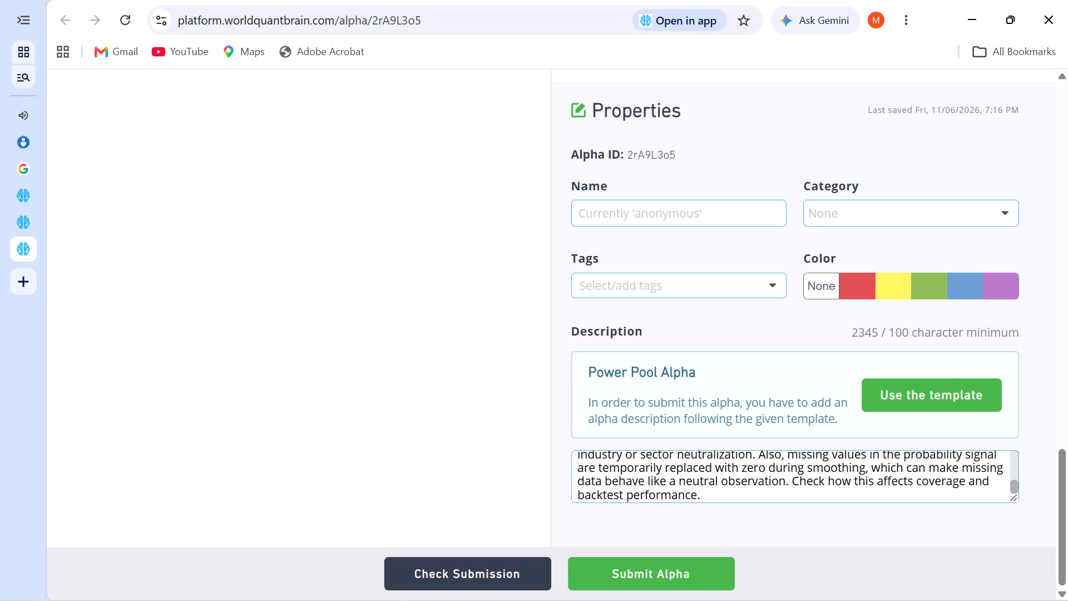
click(641, 570)
Show the testing status for the IS period, and examine the PnL chart, regional aggregates and yearly IS Summary.
scroll(728, 362, up, 9)
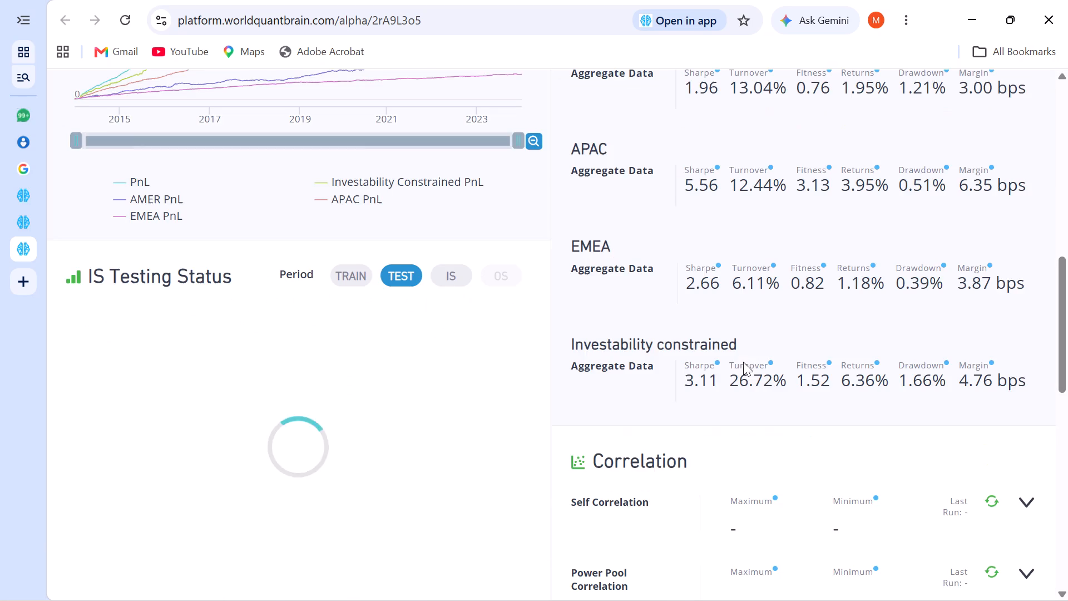
scroll(744, 364, down, 1)
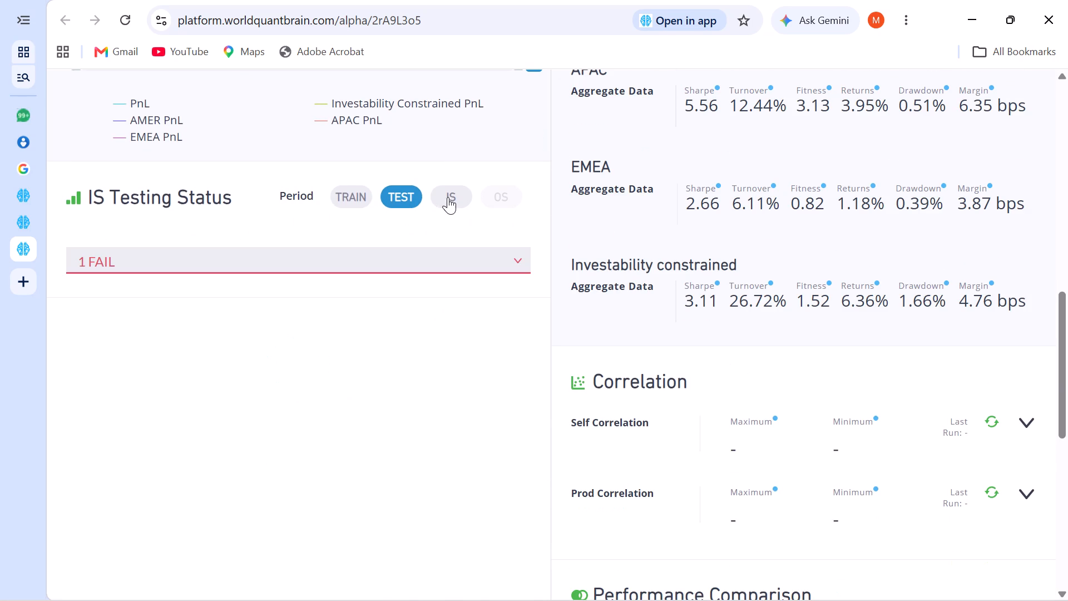
click(448, 197)
scroll(805, 291, up, 3)
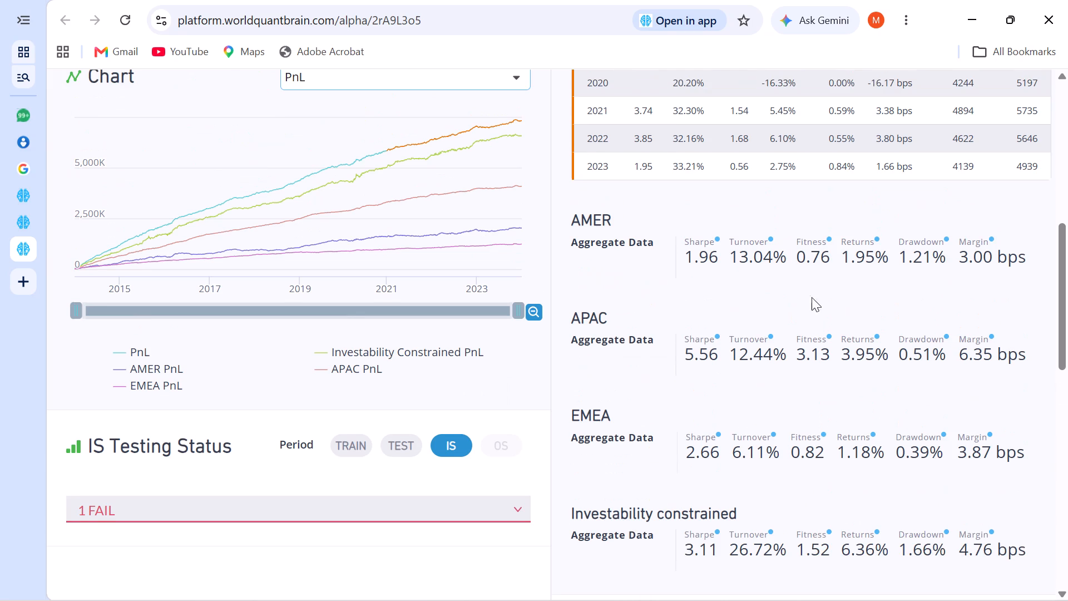
scroll(854, 311, up, 4)
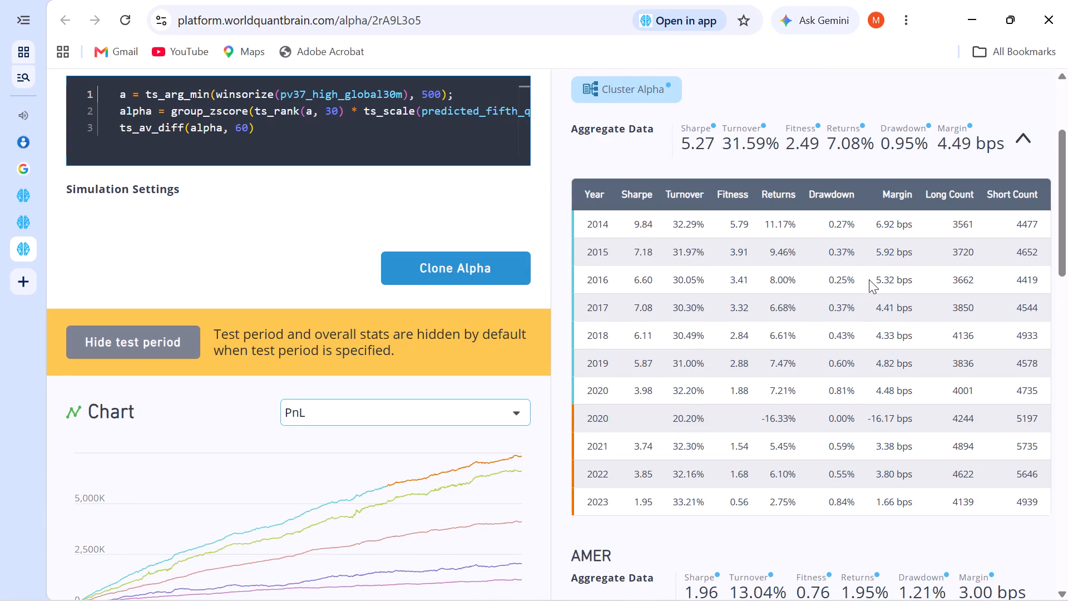
scroll(877, 308, up, 1)
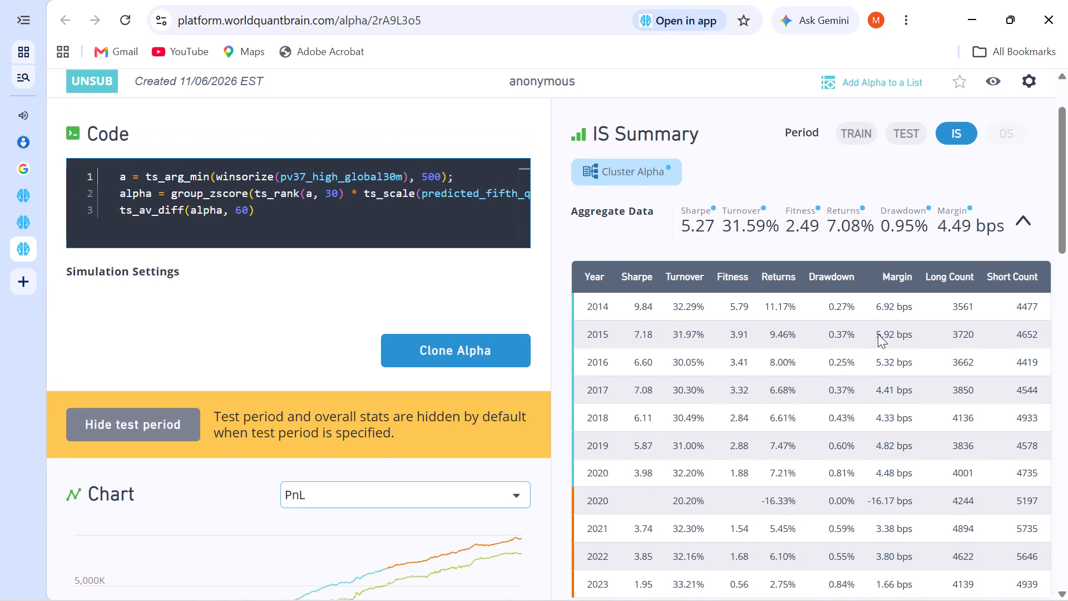
scroll(879, 342, down, 5)
scroll(879, 347, up, 9)
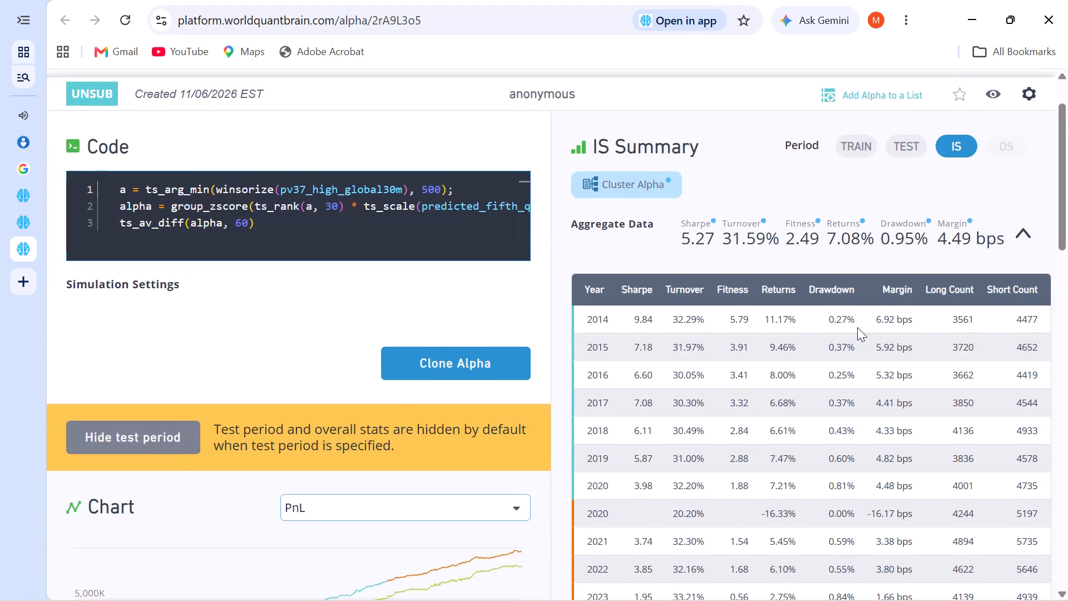
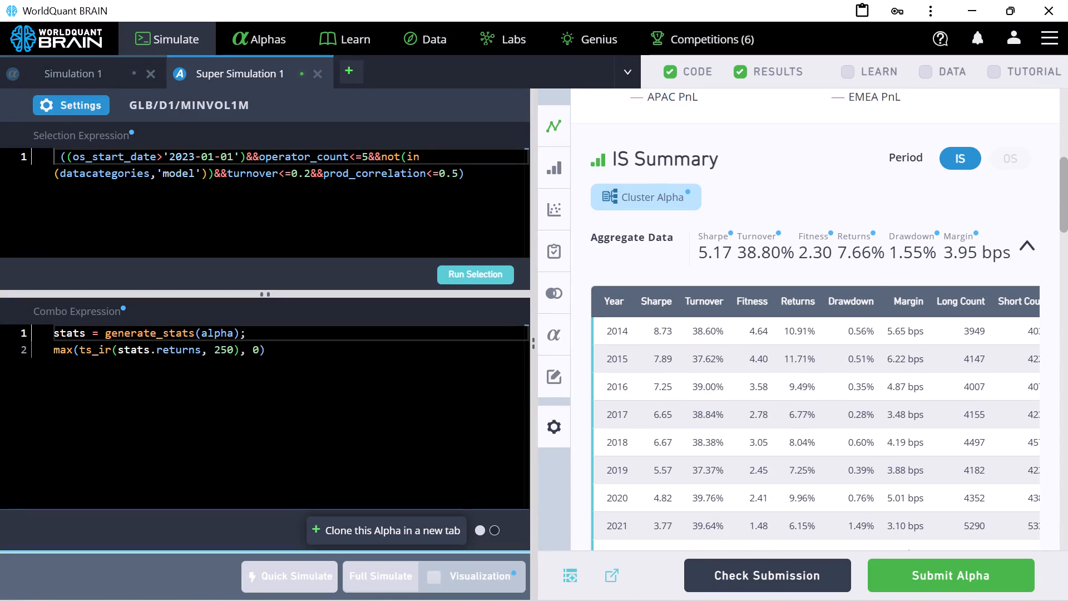
Open the Super Simulation 1 settings to review the GLB D1 selection and combo configuration.
click(80, 101)
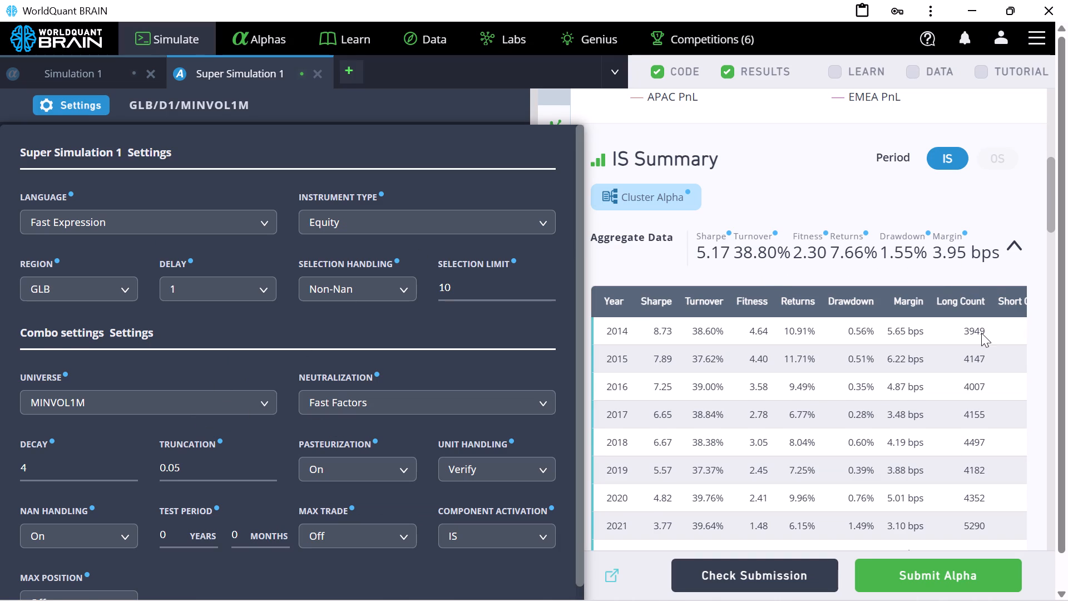
Examine the GLB/D1/MINVOL1M SuperAlpha's IS Summary, IS Testing Status and Properties, including its selection and combo expression description fields.
scroll(981, 333, down, 17)
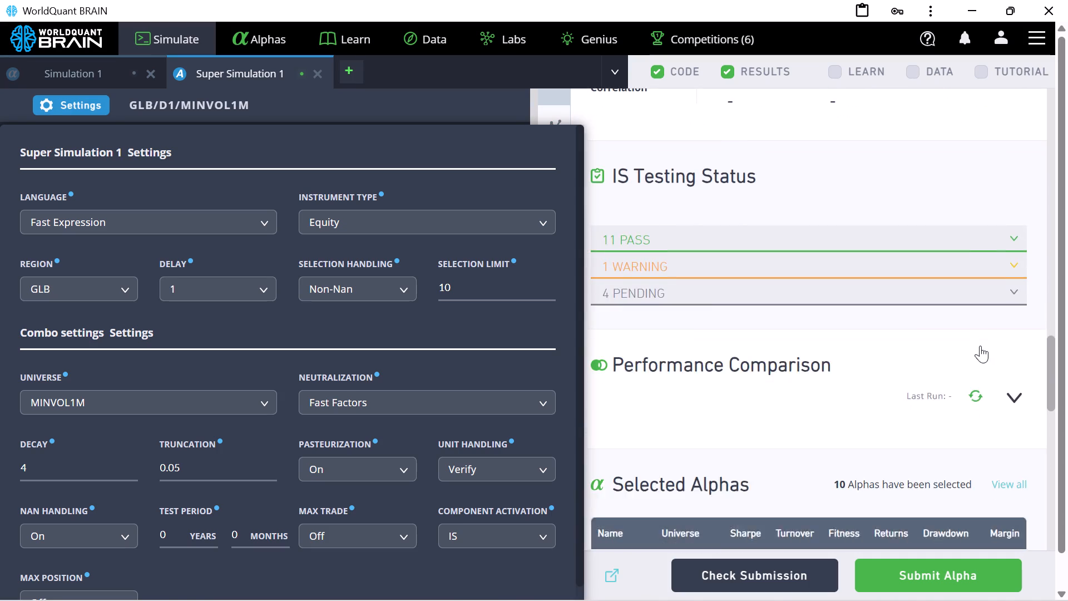
scroll(980, 346, down, 10)
scroll(957, 428, down, 6)
click(638, 337)
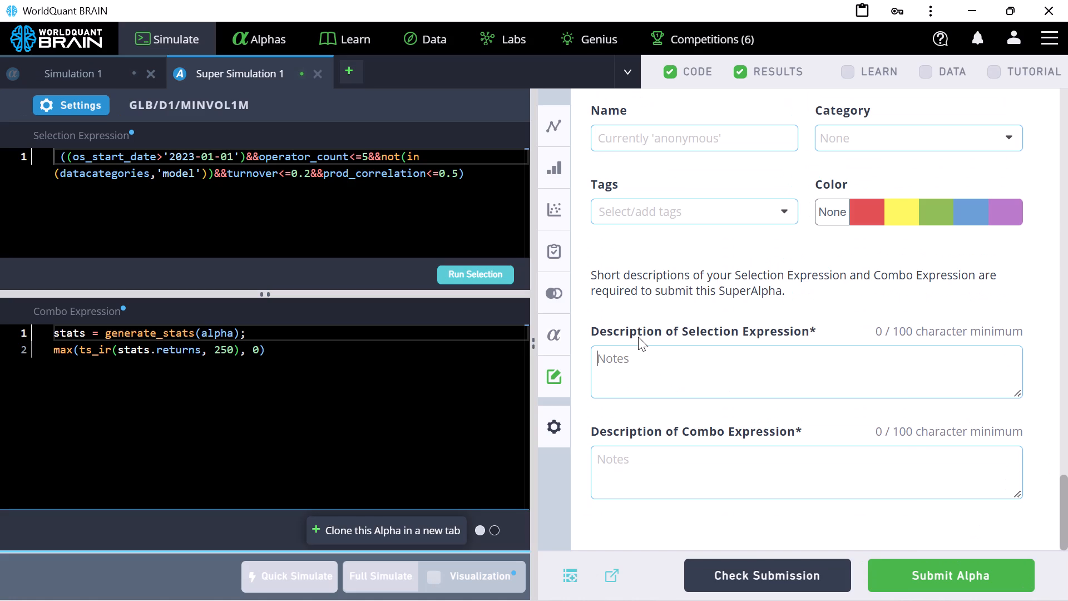
right_click(638, 337)
click(955, 366)
Run the Performance Comparison for the GLB/D1/MINVOL1M SuperAlpha.
scroll(298, 293, up, 9)
scroll(1022, 240, up, 4)
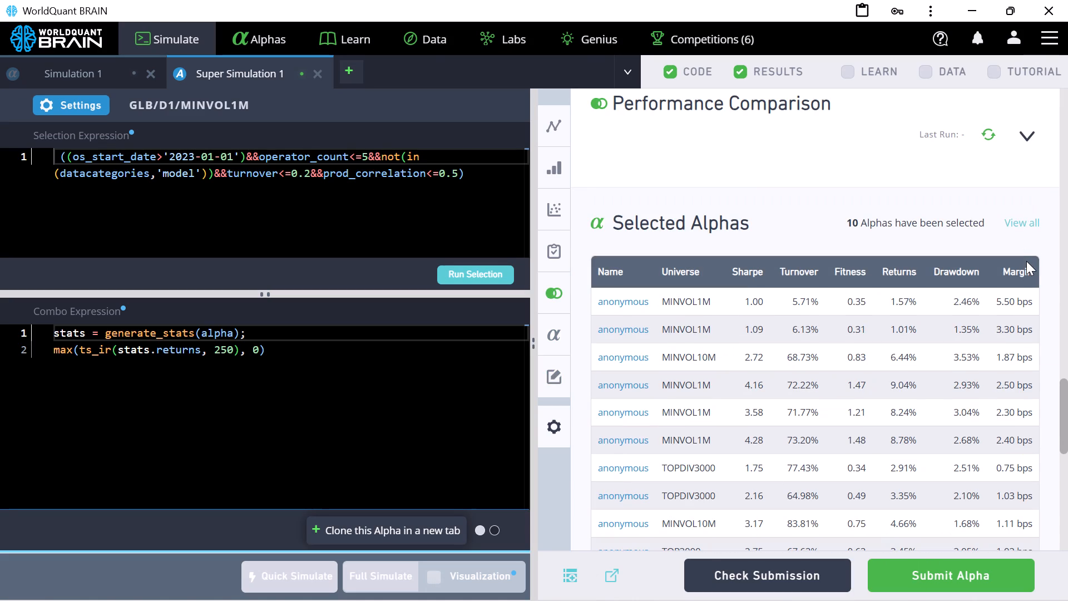
click(987, 138)
Review the SuperAlpha's yearly and regional aggregate data for AMER, APAC and EMEA, and return to its Properties.
scroll(1036, 234, up, 11)
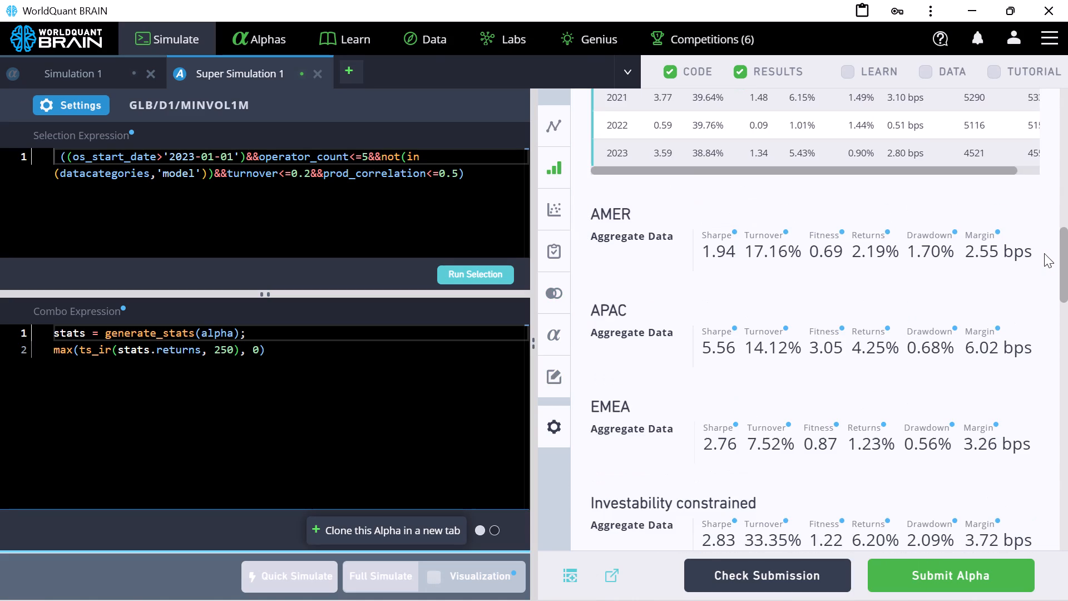
scroll(1044, 253, up, 6)
scroll(1042, 257, down, 15)
scroll(1035, 274, down, 8)
scroll(1034, 283, up, 8)
scroll(929, 266, down, 9)
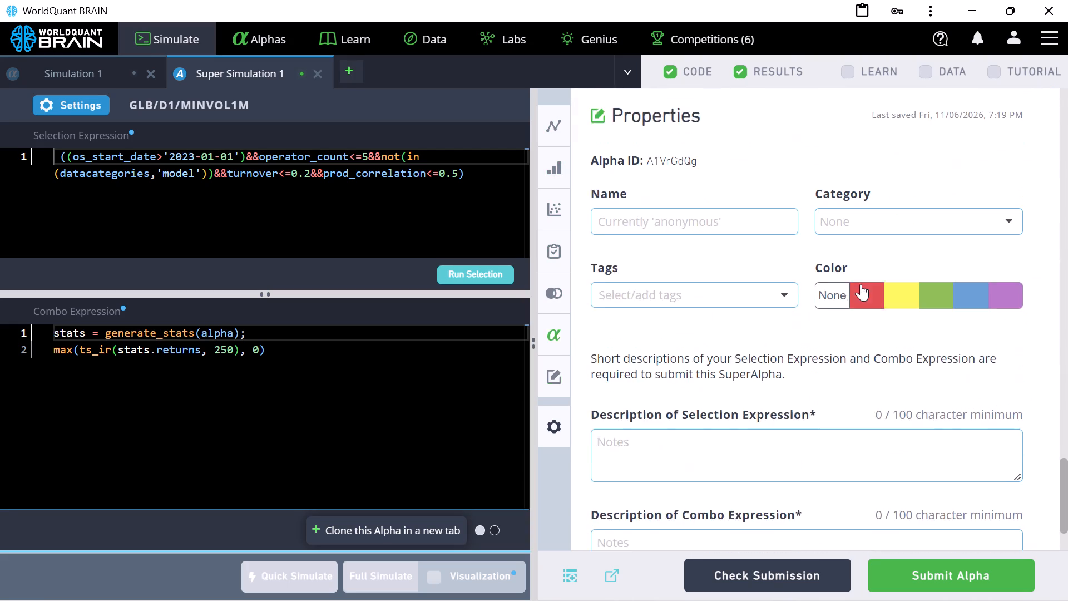
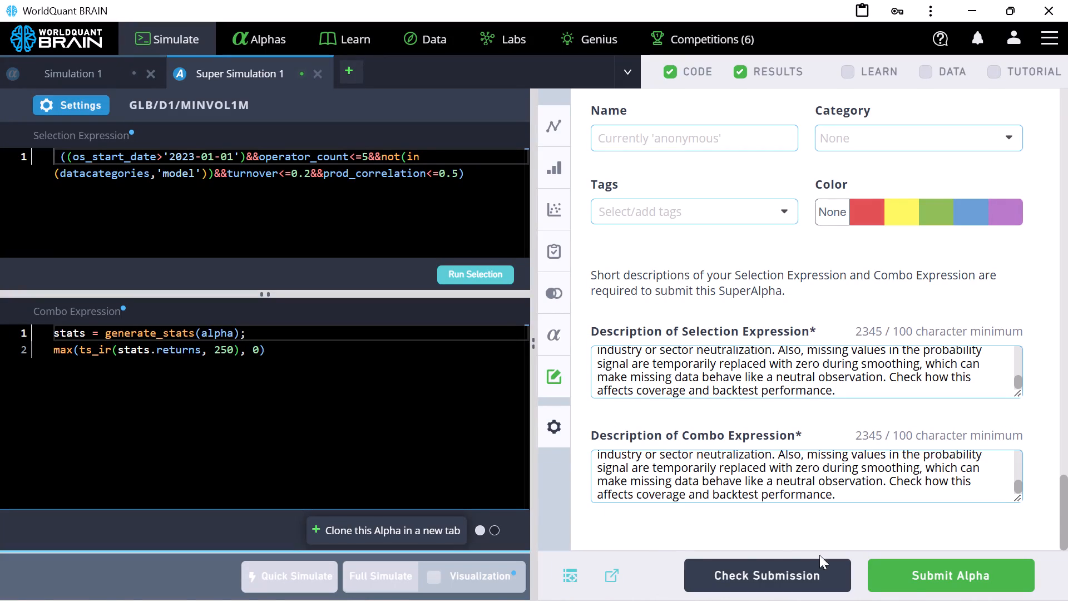
Try to submit the GLB/D1/MINVOL1M SuperAlpha.
click(915, 583)
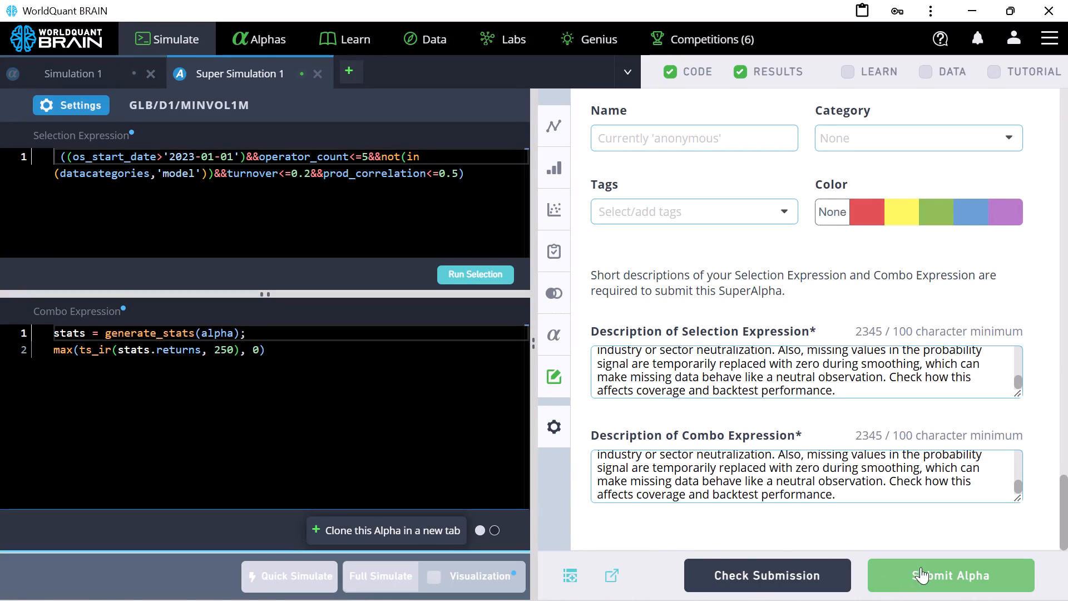
scroll(894, 327, up, 2)
scroll(859, 224, down, 5)
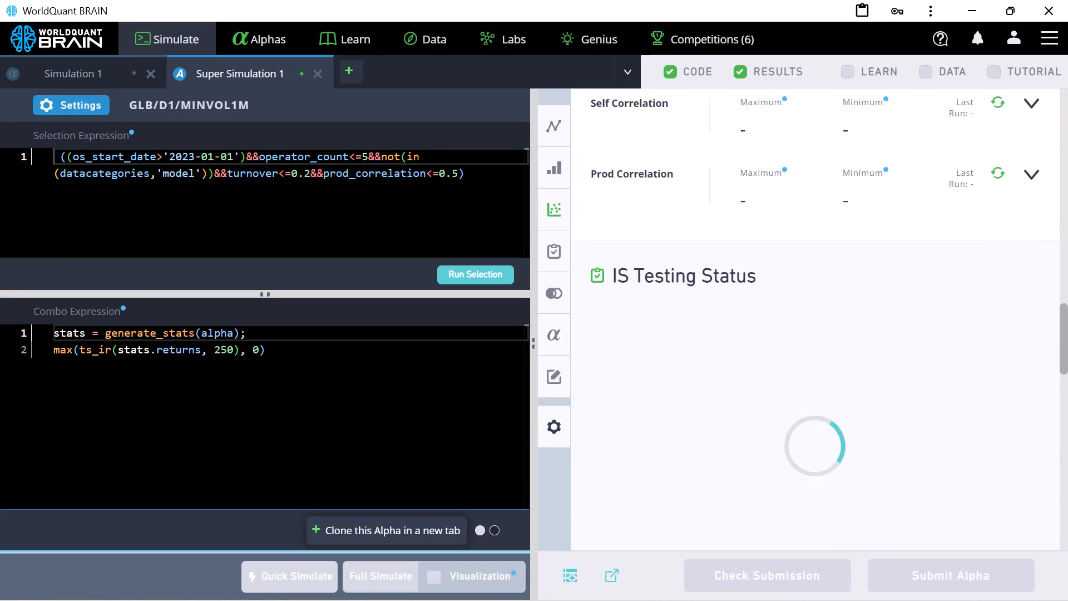
scroll(881, 254, down, 2)
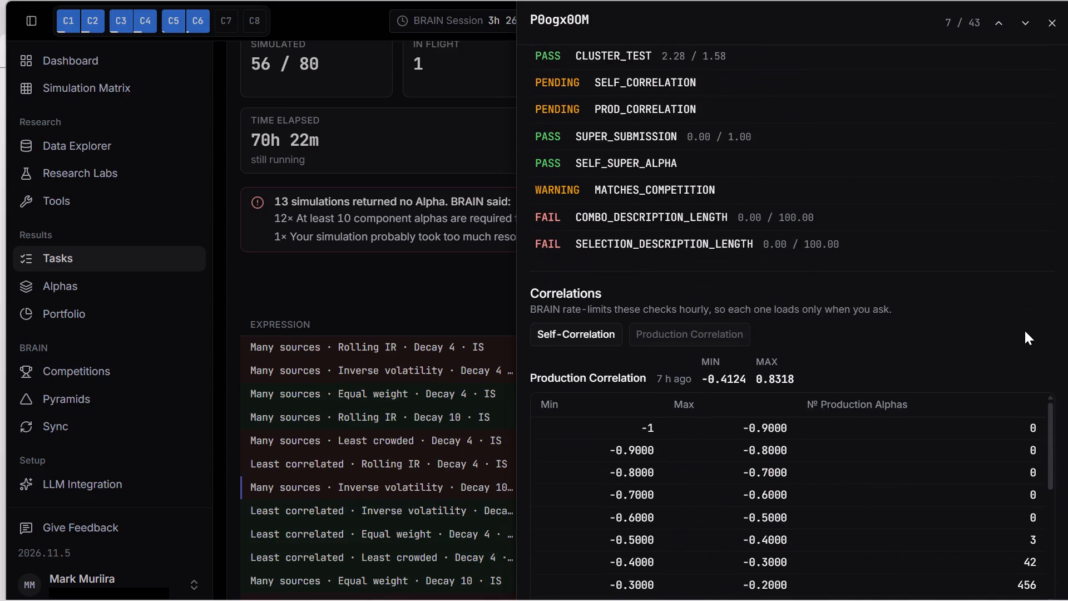
Advance to SuperAlpha qMLWmJXO, examine its submission checks and load its production correlation.
click(1022, 22)
scroll(1051, 294, down, 7)
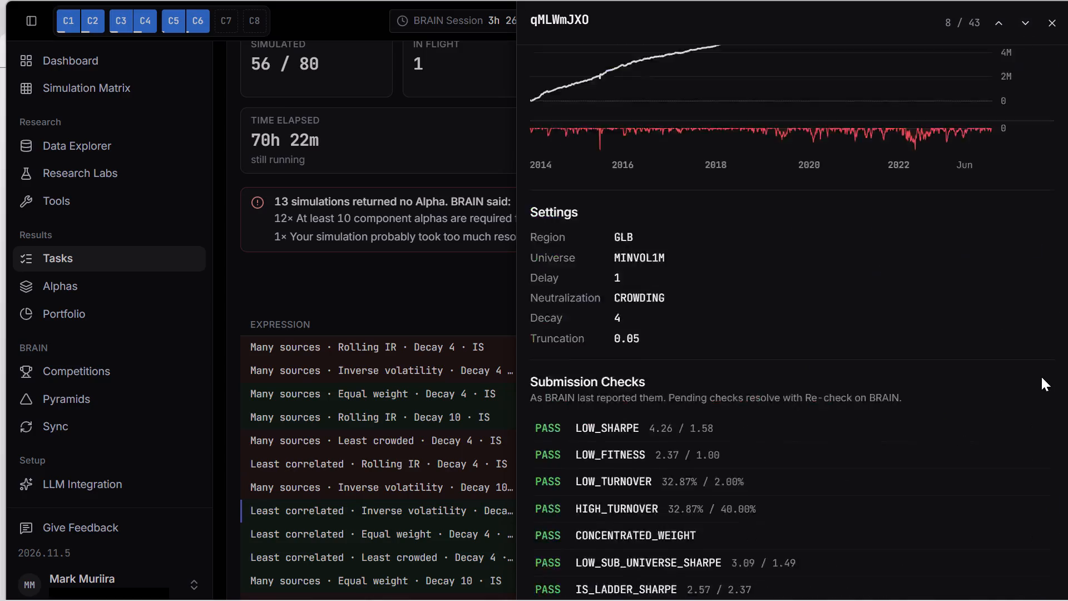
click(707, 581)
scroll(1067, 396, down, 7)
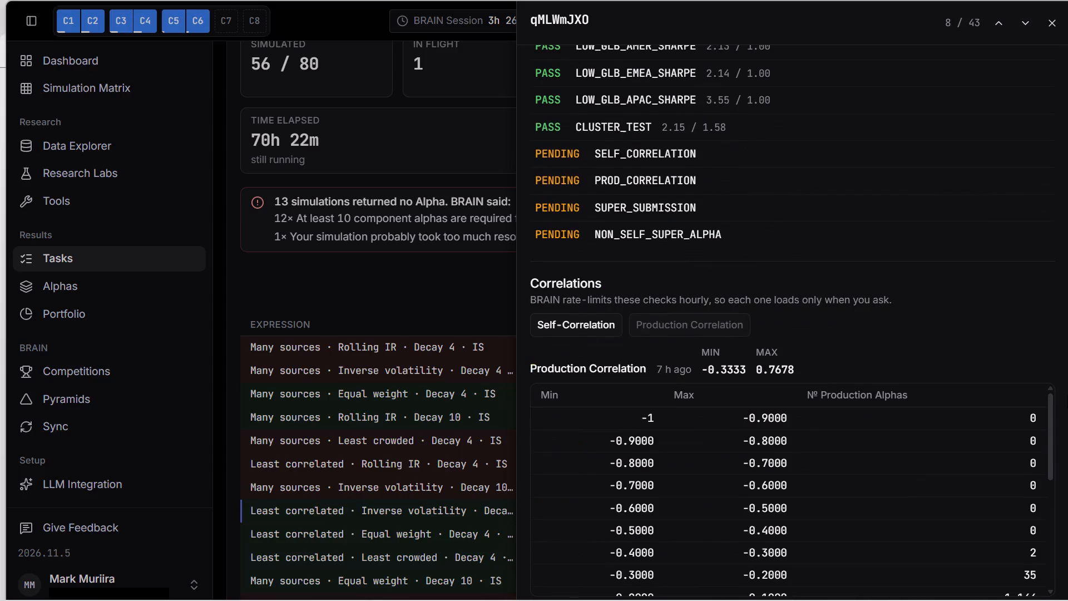
Advance to SuperAlpha LLM9XlOv, examine its submission checks and load its production correlation.
click(1028, 20)
scroll(1067, 360, down, 8)
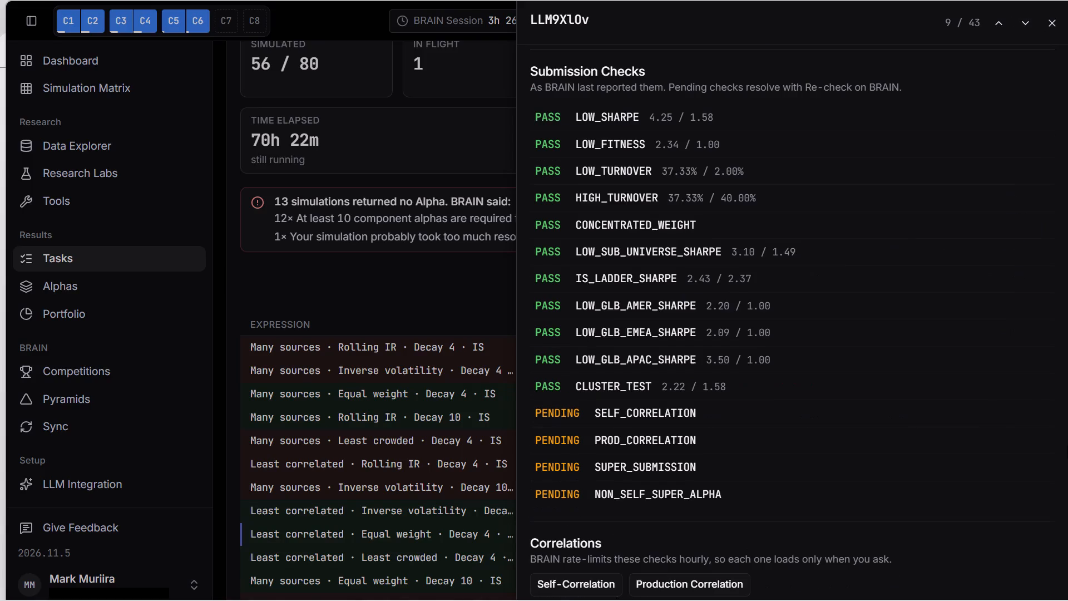
click(665, 582)
scroll(1055, 423, down, 3)
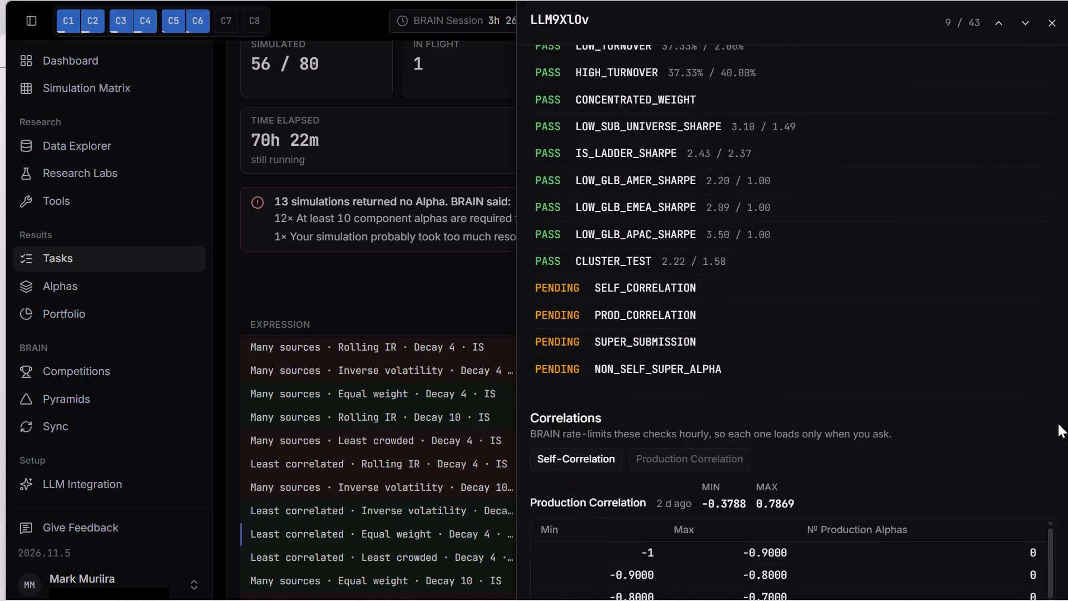
scroll(1058, 423, down, 2)
scroll(1059, 429, up, 7)
Advance to SuperAlpha wpQYJRK1, examine its submission checks and load its production correlation.
click(1029, 17)
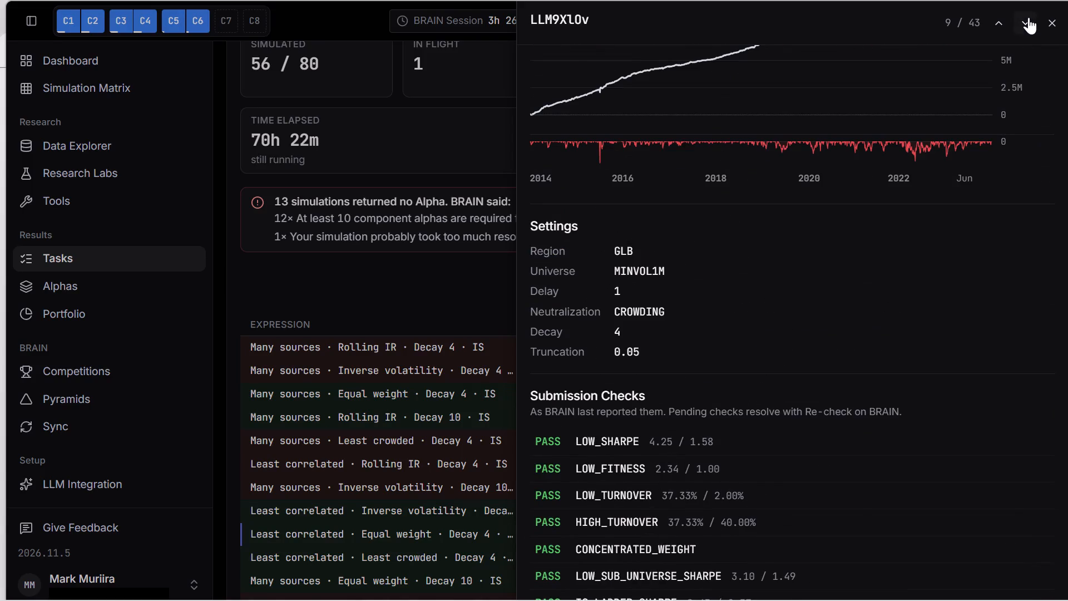
scroll(1063, 312, down, 7)
scroll(772, 477, down, 11)
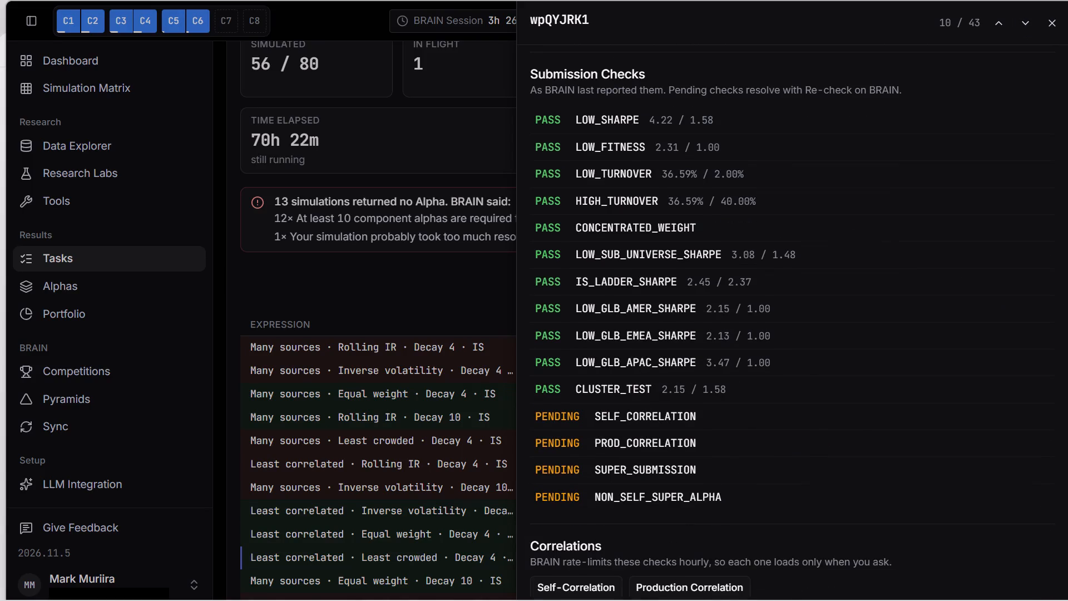
click(680, 582)
scroll(995, 498, down, 7)
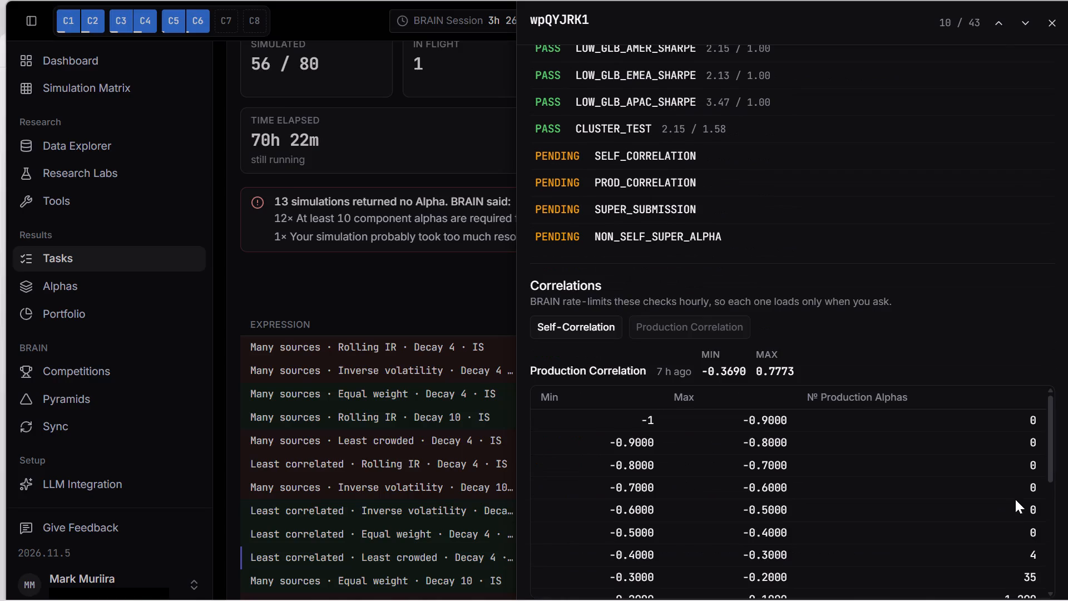
Advance to SuperAlpha P0og5697, load its production correlation and review its settings and submission checks.
click(1025, 14)
scroll(970, 393, down, 8)
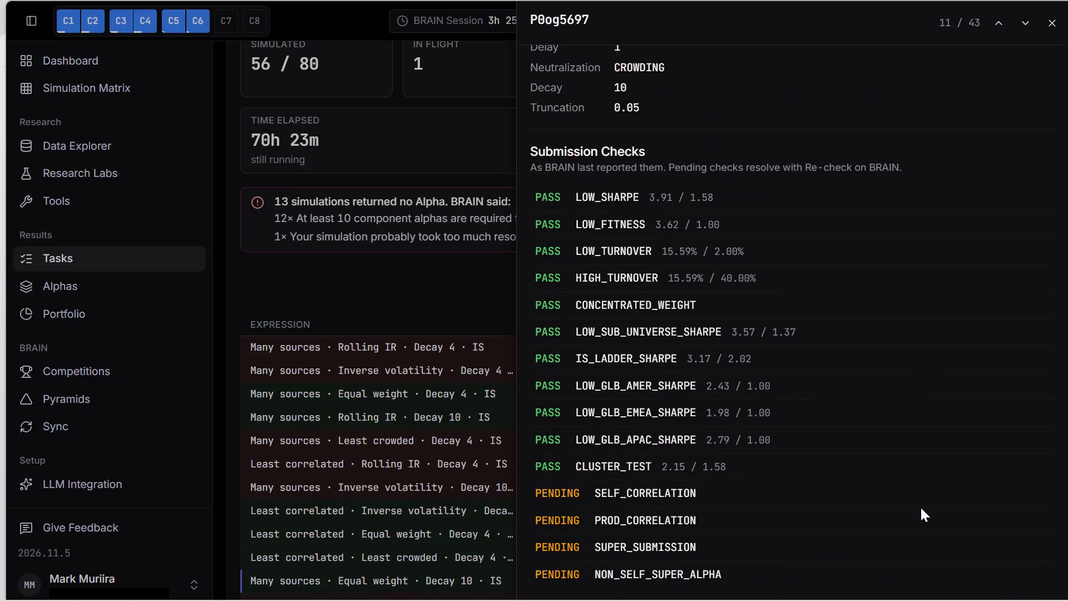
scroll(738, 516, down, 6)
click(667, 584)
scroll(1067, 479, down, 5)
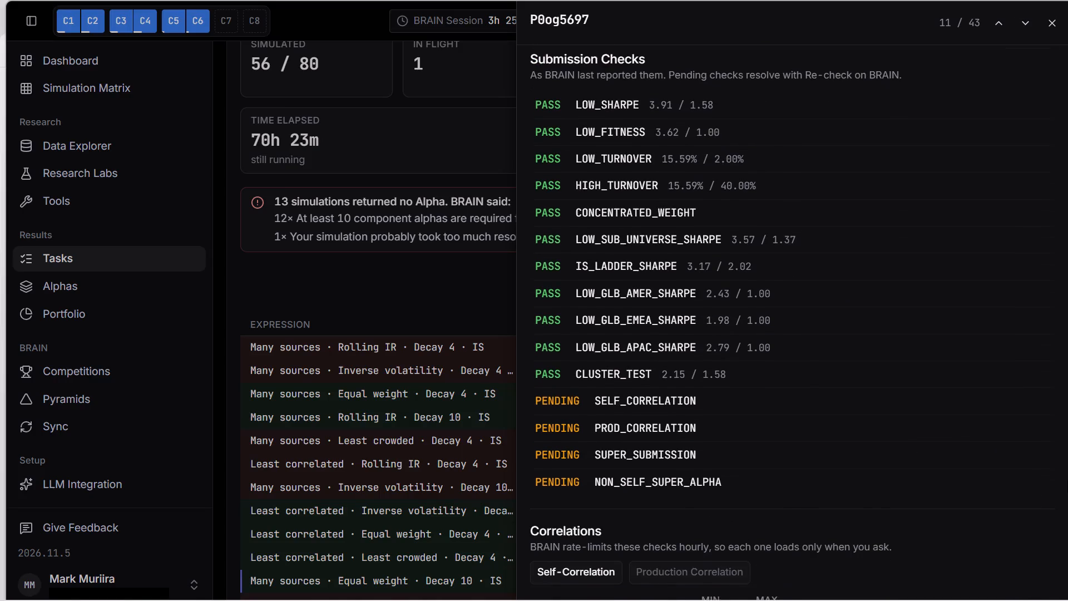
scroll(1067, 480, down, 2)
scroll(1067, 482, up, 7)
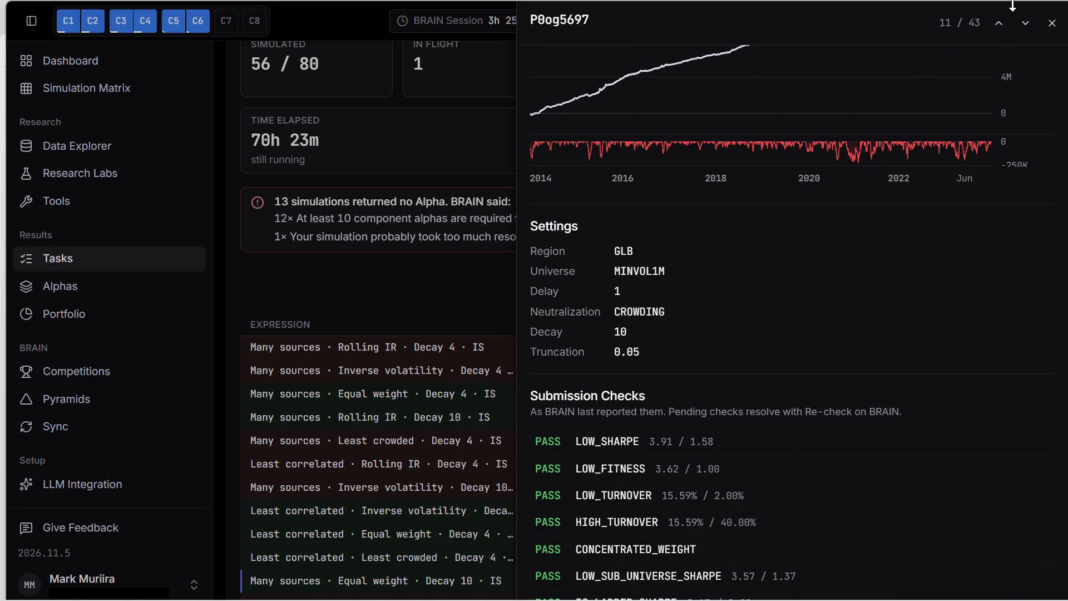
Advance to SuperAlpha pwdP7Qpb, examine its submission checks and load its production correlation.
click(1029, 23)
scroll(1062, 284, down, 14)
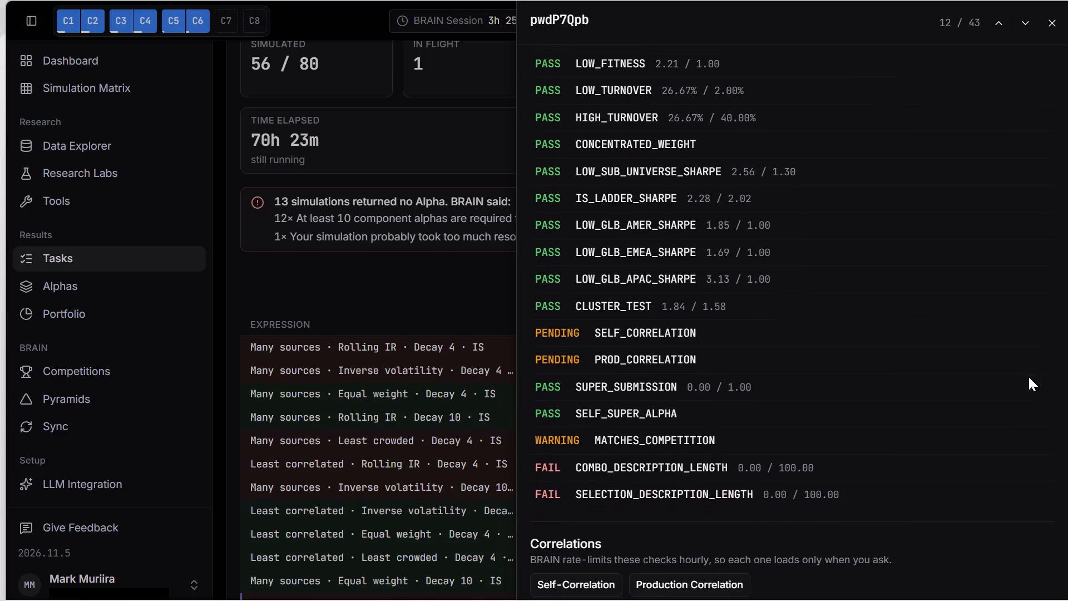
scroll(990, 407, down, 6)
click(735, 582)
scroll(1067, 339, down, 3)
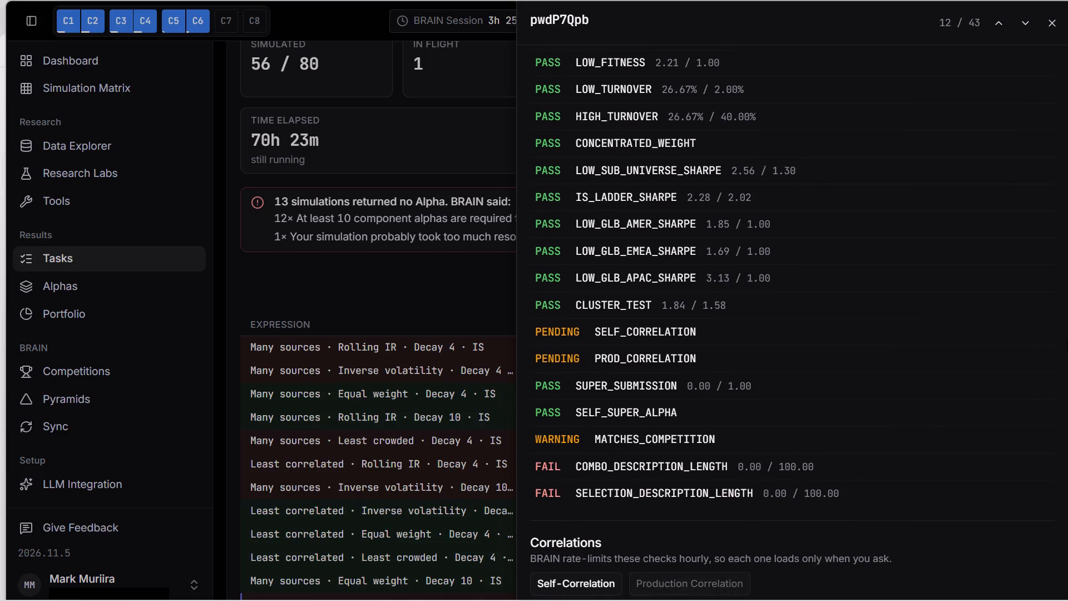
scroll(1067, 339, down, 4)
Advance to SuperAlpha mLo6K2Qx, examine its submission checks and load its production correlation.
click(1021, 19)
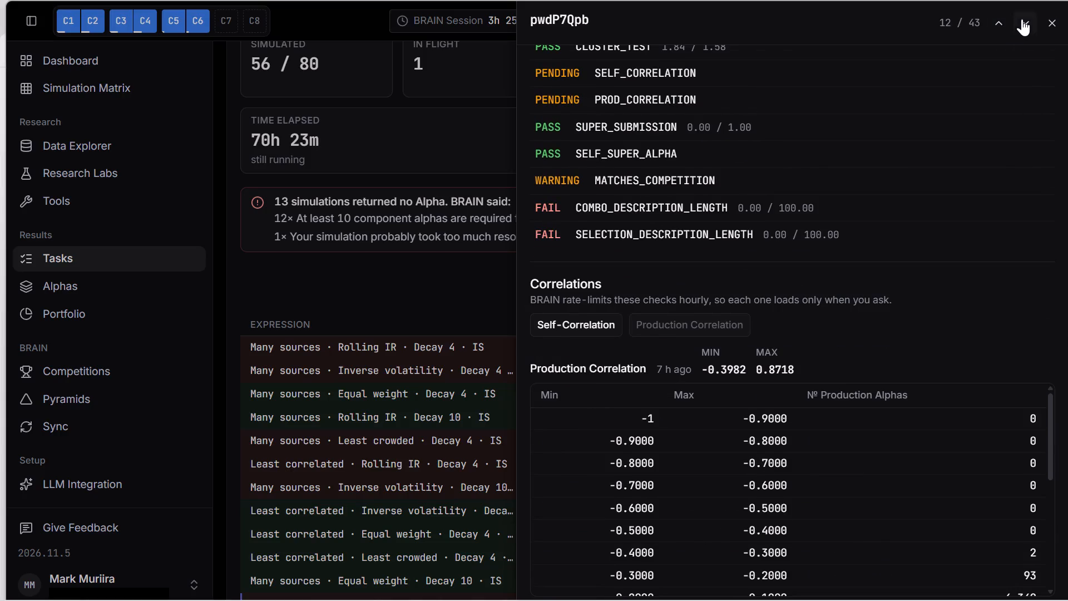
scroll(1064, 212, down, 13)
click(716, 584)
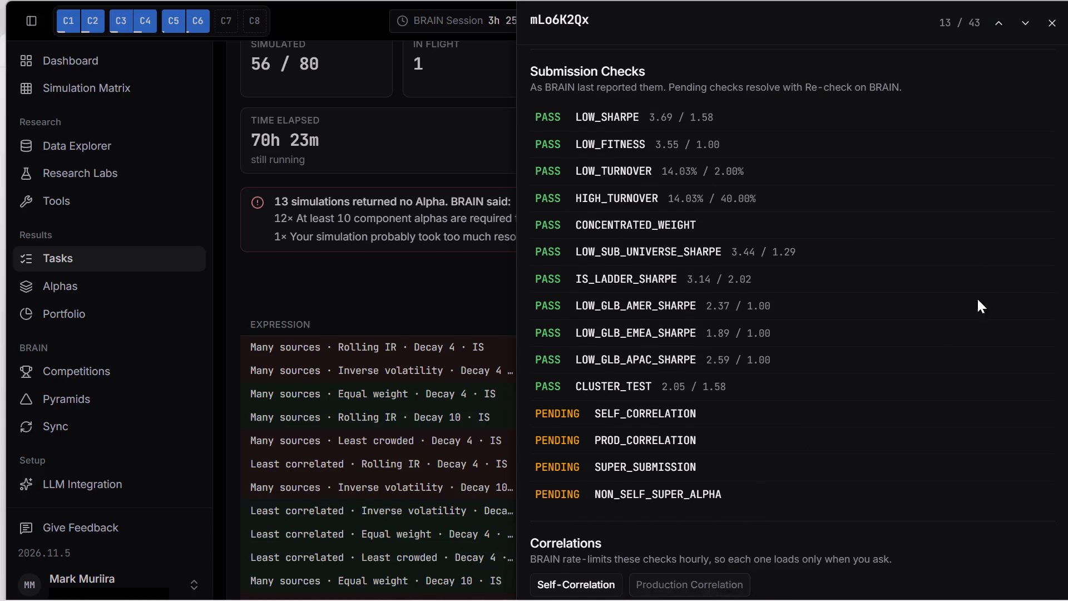
scroll(981, 266, down, 7)
Advance to SuperAlpha 58EQvo01, examine its submission checks and load its production correlation.
click(1029, 20)
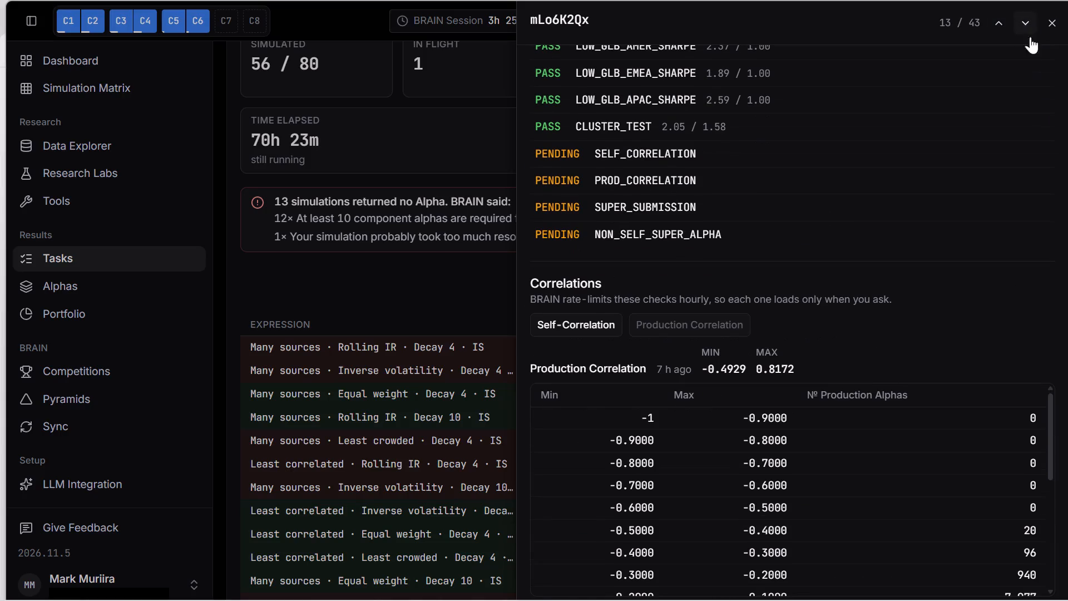
scroll(1067, 313, down, 14)
scroll(1053, 364, down, 7)
click(704, 585)
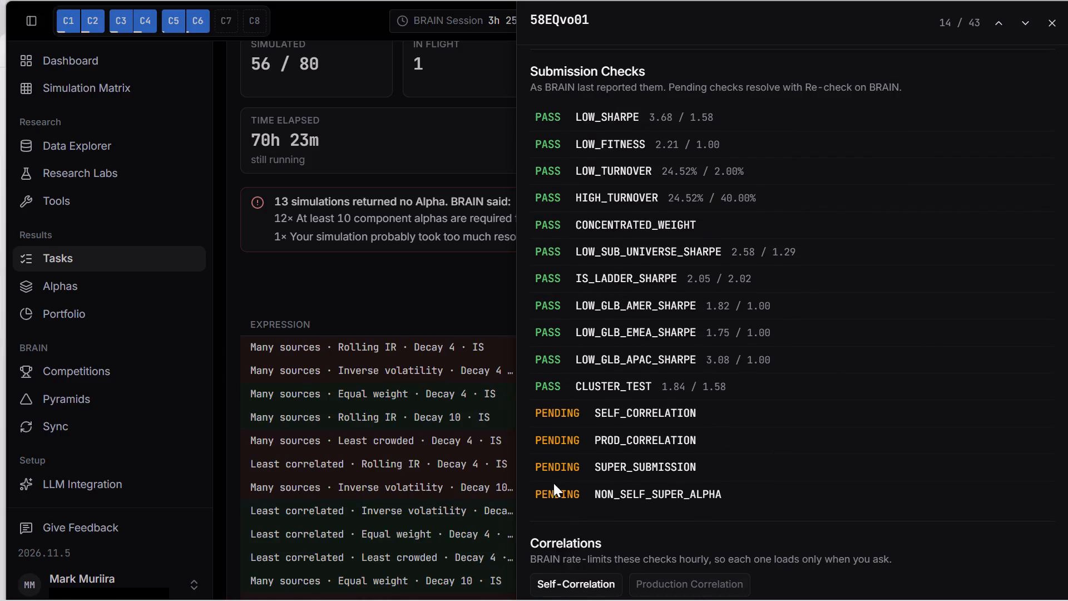
scroll(940, 339, down, 4)
scroll(880, 255, up, 2)
scroll(962, 119, down, 7)
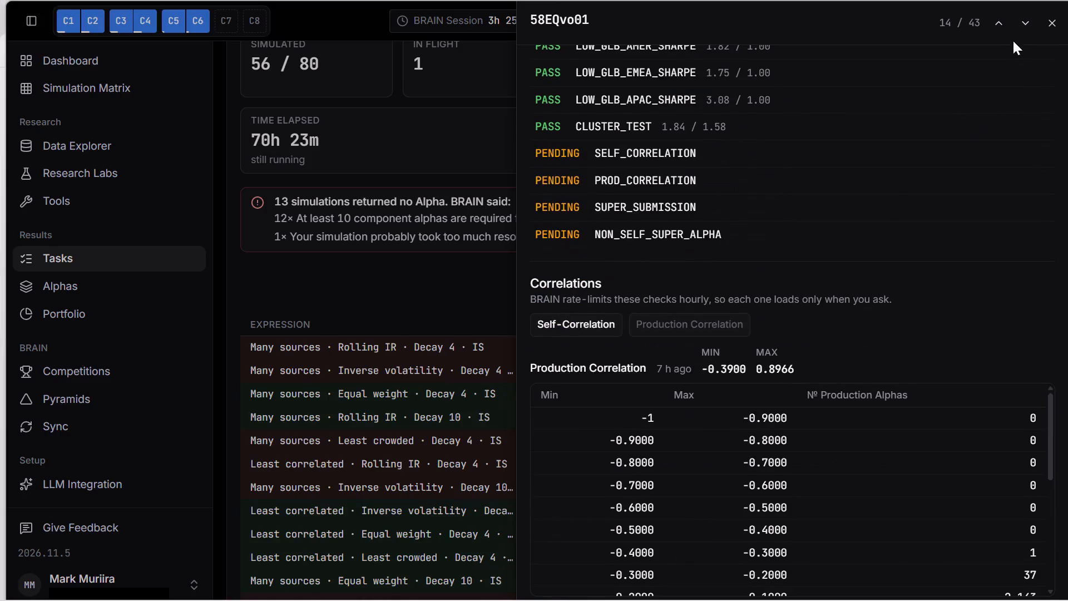
Advance to SuperAlpha vR1kmeab, examine its submission checks and load its production correlation.
click(1025, 24)
scroll(892, 258, down, 14)
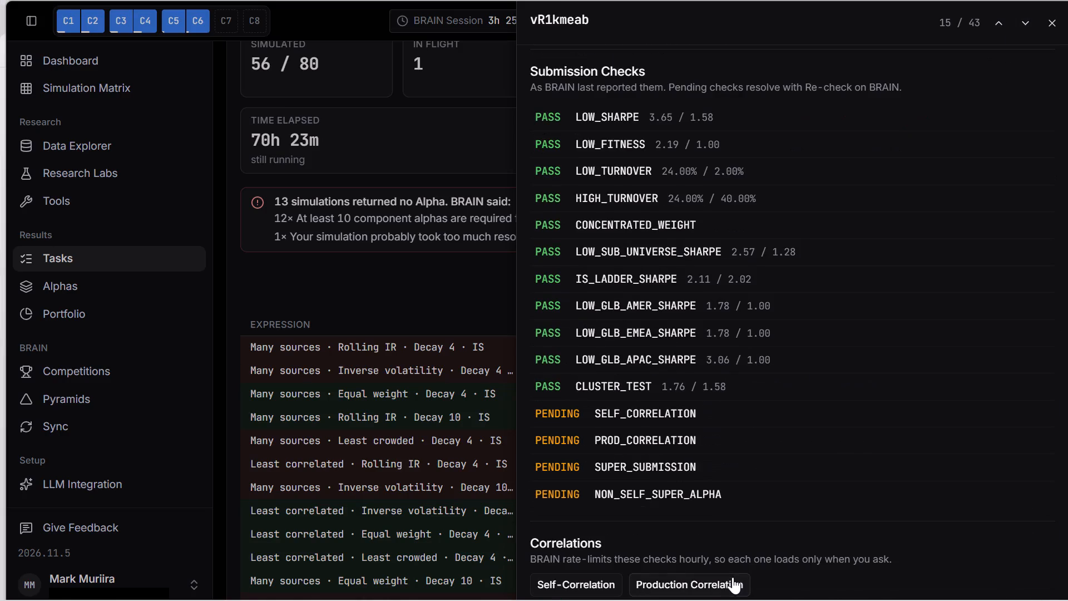
click(705, 586)
scroll(966, 432, down, 8)
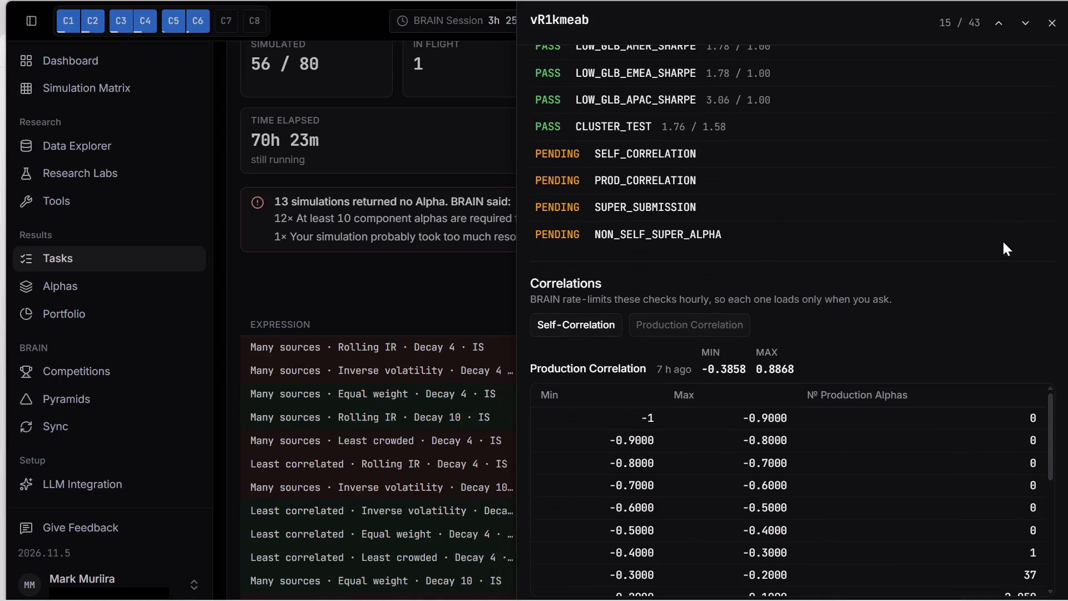
Advance to SuperAlpha P0oZ1pLK, examine its submission checks and load its production correlation.
click(1029, 18)
scroll(767, 521, down, 8)
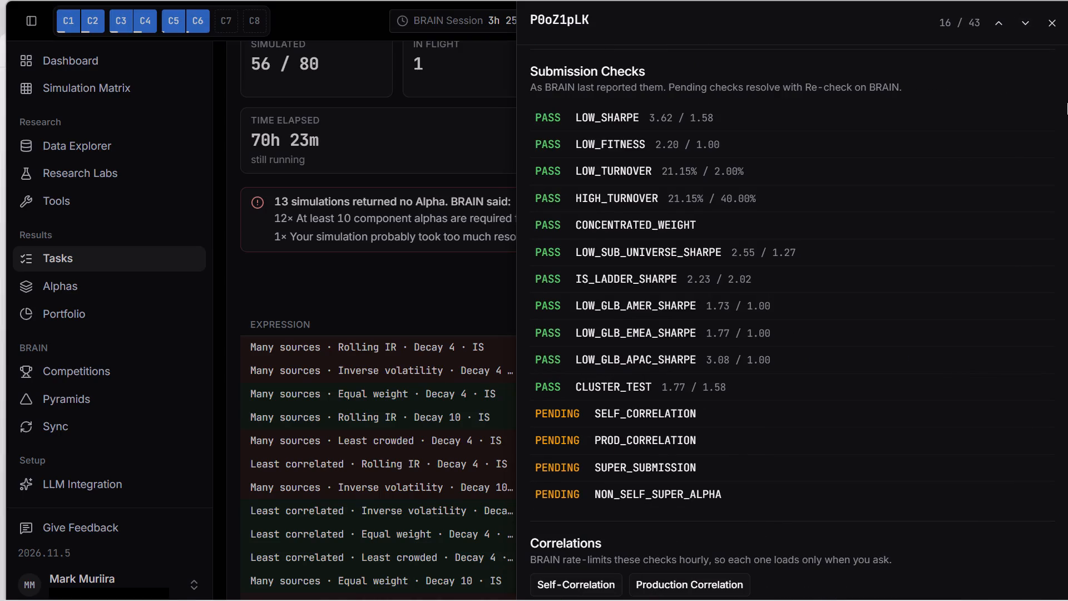
scroll(910, 260, down, 7)
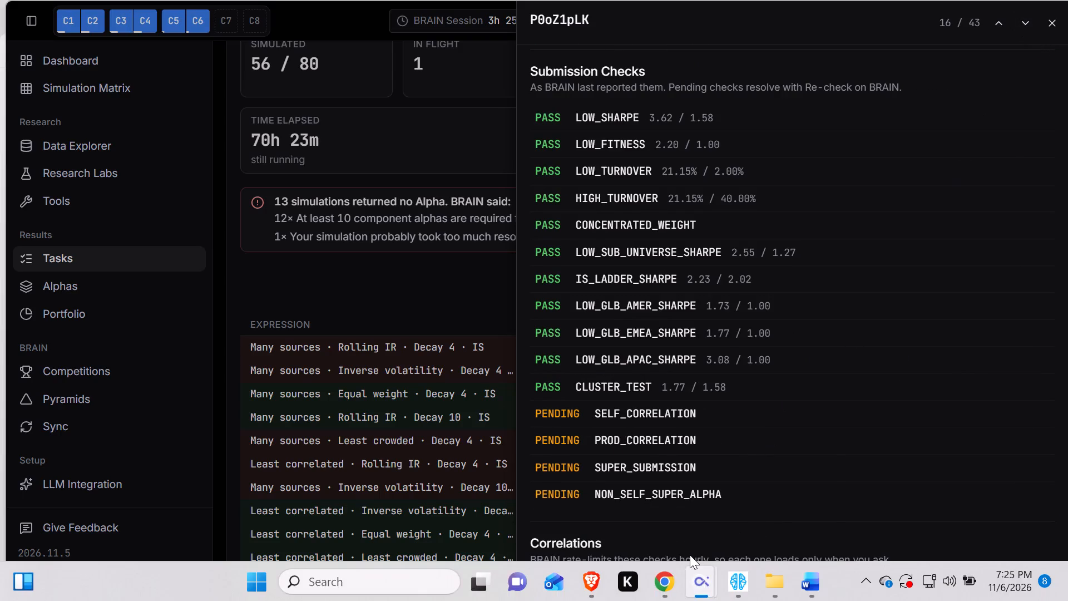
scroll(901, 172, down, 7)
click(686, 577)
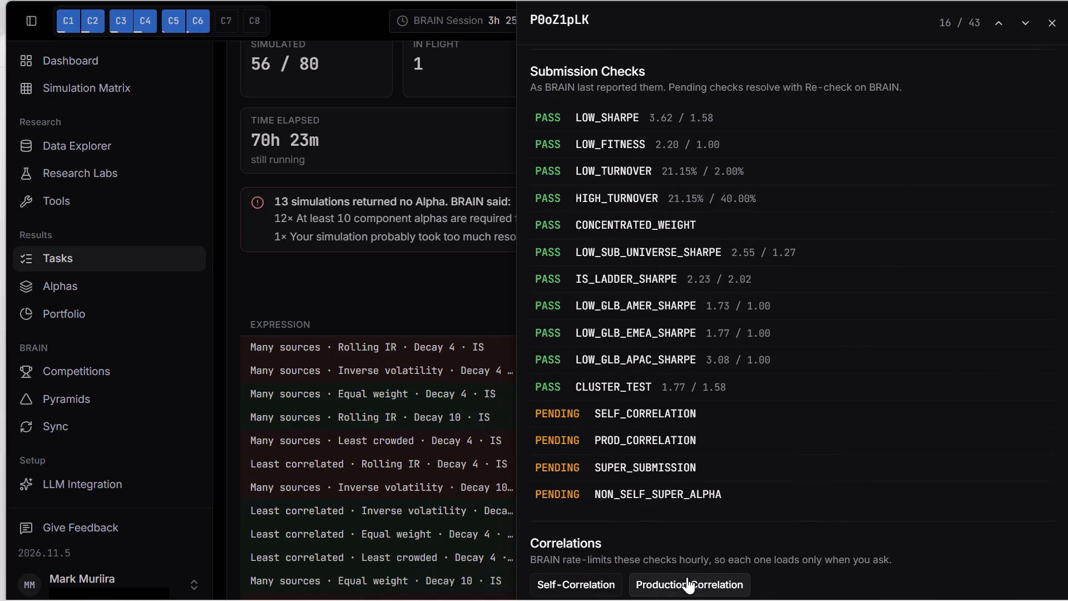
scroll(967, 108, down, 8)
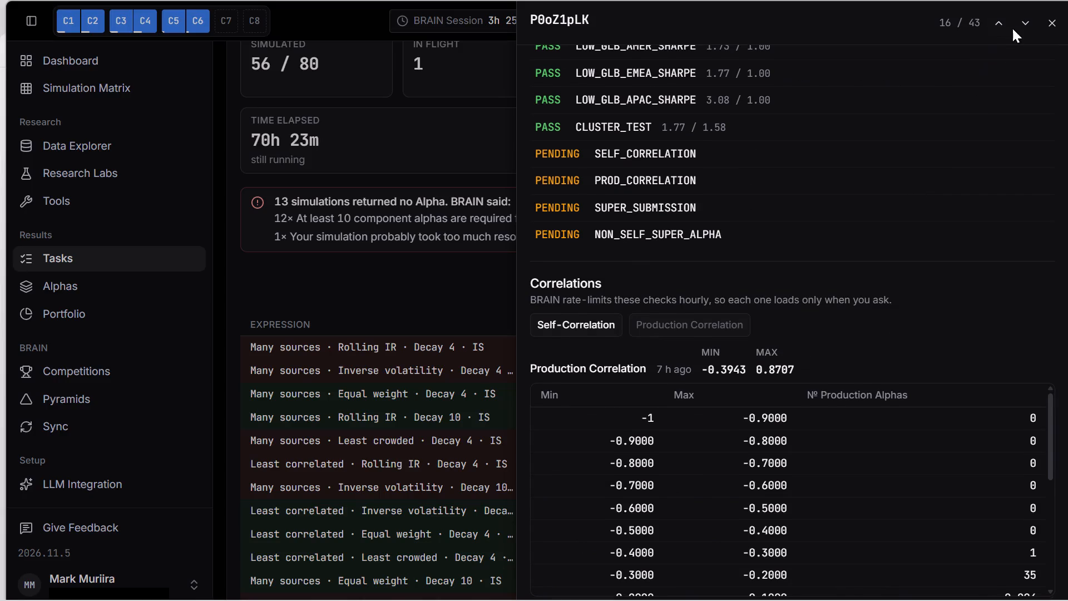
Advance to SuperAlpha LLM9g1zL, examine its submission checks, load its production correlation and inspect the upper correlation ranges.
click(1021, 21)
scroll(833, 283, down, 8)
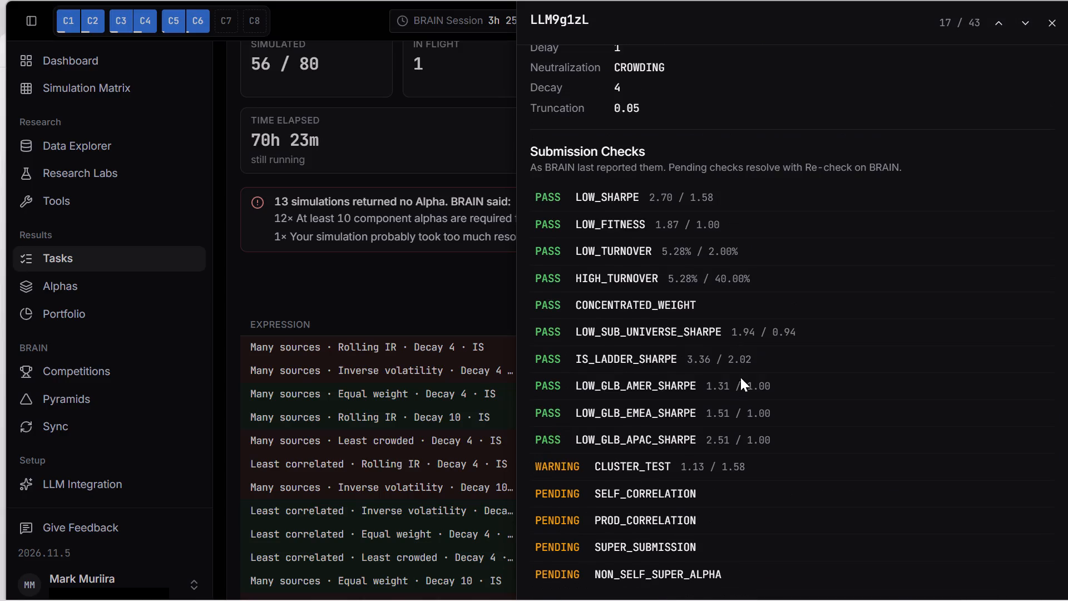
scroll(737, 394, down, 7)
scroll(688, 503, down, 6)
click(686, 585)
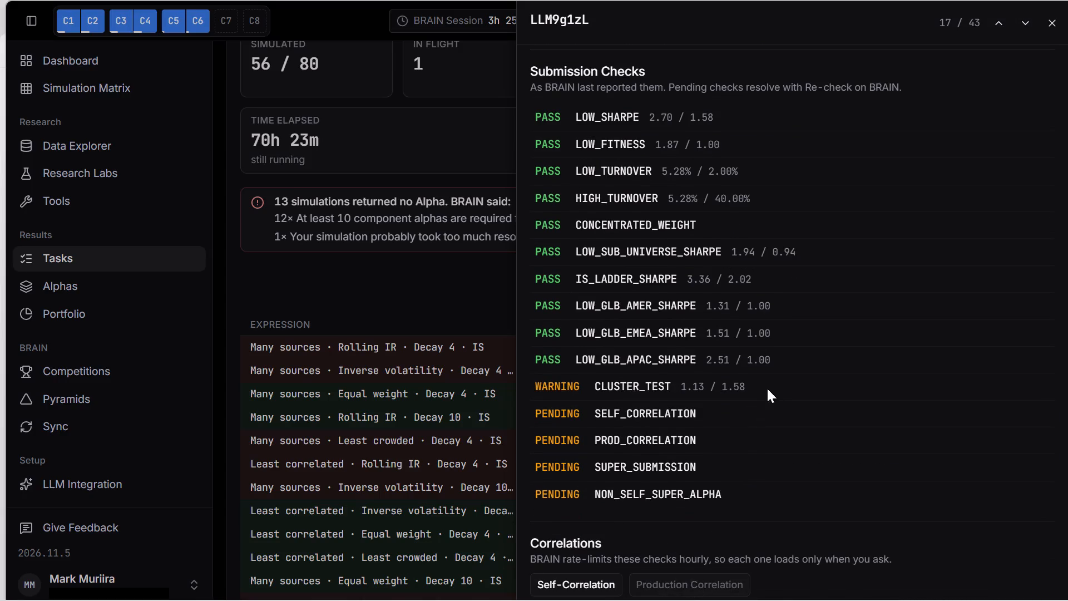
scroll(710, 305, down, 8)
scroll(808, 390, down, 7)
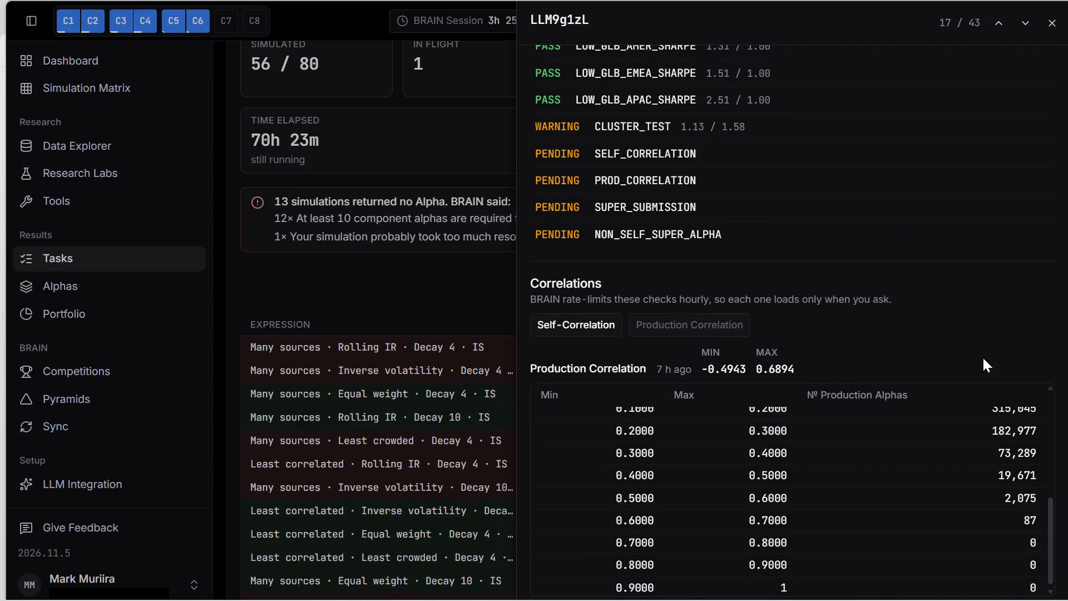
scroll(983, 358, down, 4)
scroll(1062, 334, down, 7)
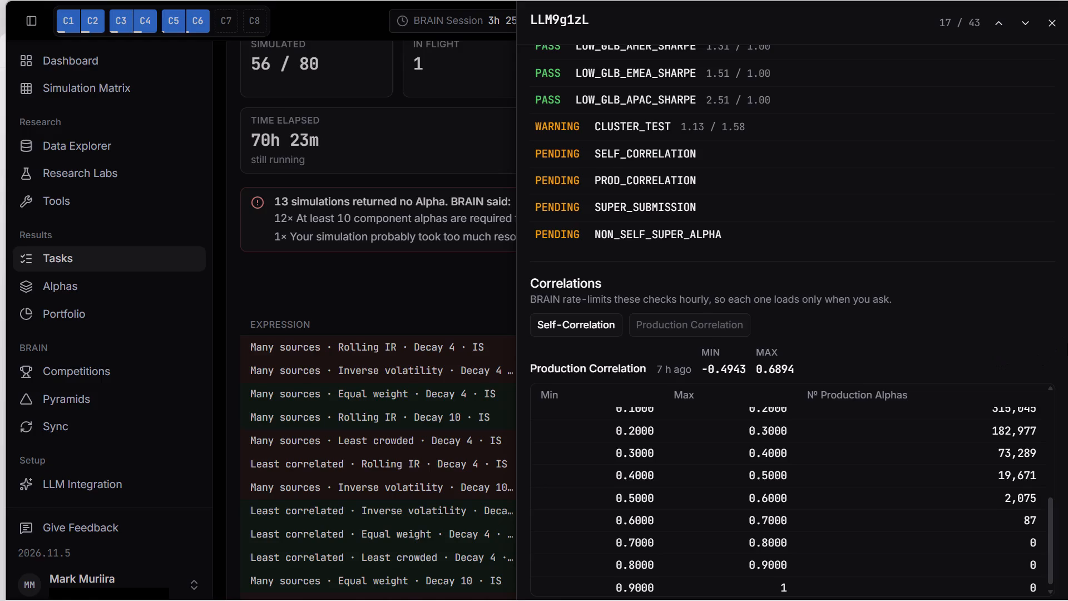
Open the full detail page of SuperAlpha LLM9g1zL from its preview.
scroll(1067, 343, up, 7)
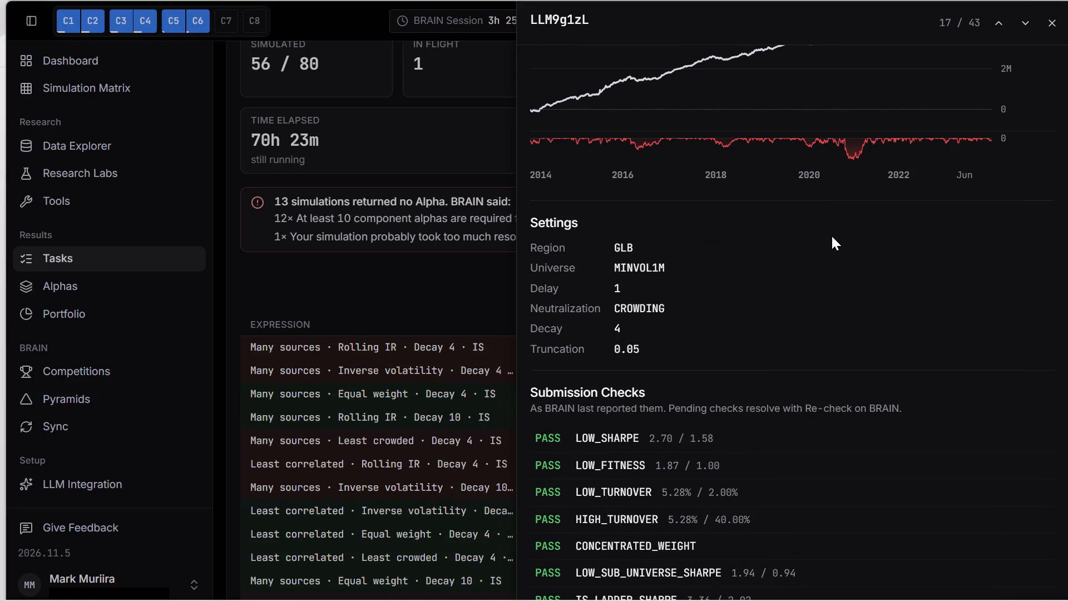
scroll(1067, 170, up, 8)
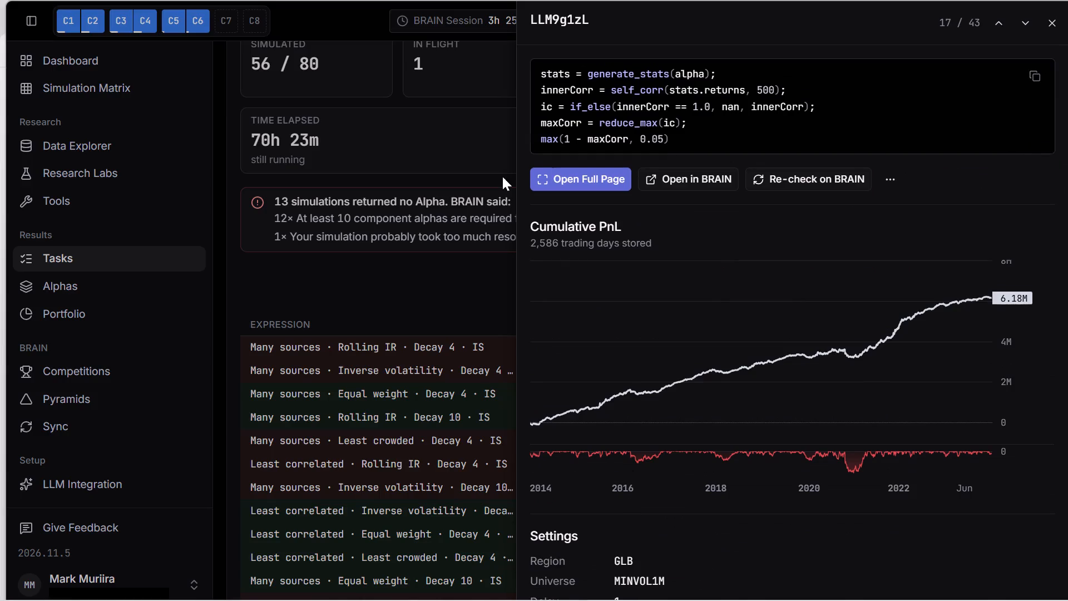
drag(574, 176, 565, 173)
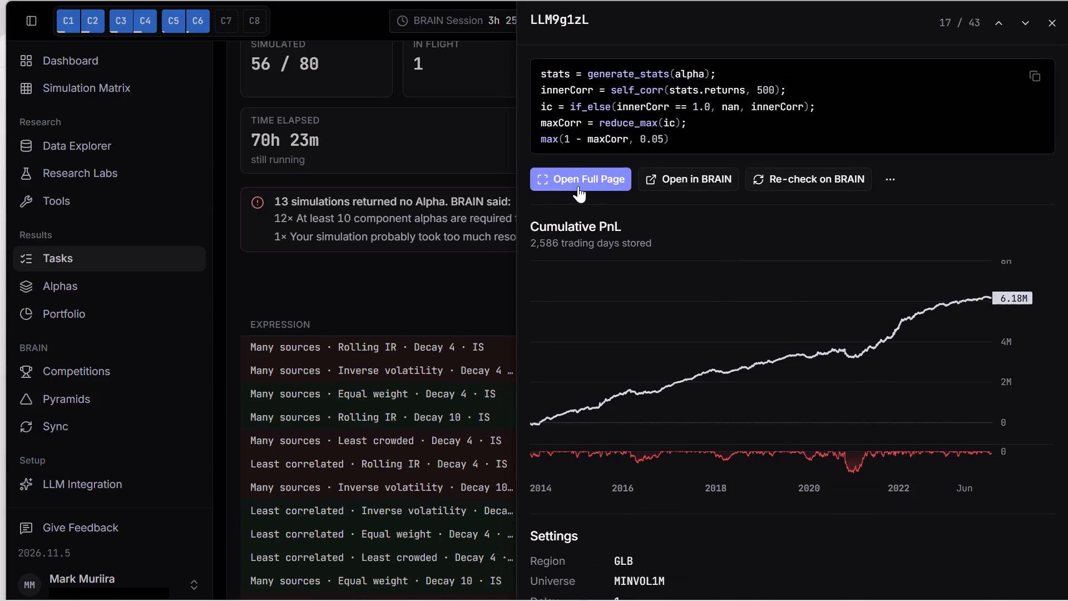
click(587, 175)
Show the hidden test period and overall stats for SuperAlpha LLM9g1zL.
scroll(1023, 272, down, 7)
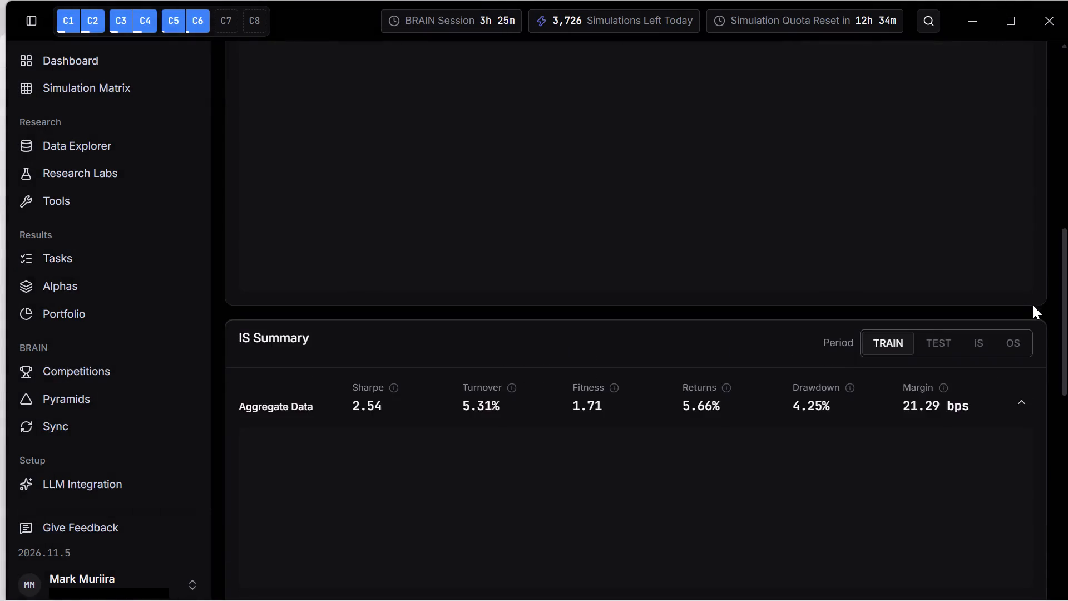
scroll(1038, 357, down, 16)
scroll(1065, 528, up, 10)
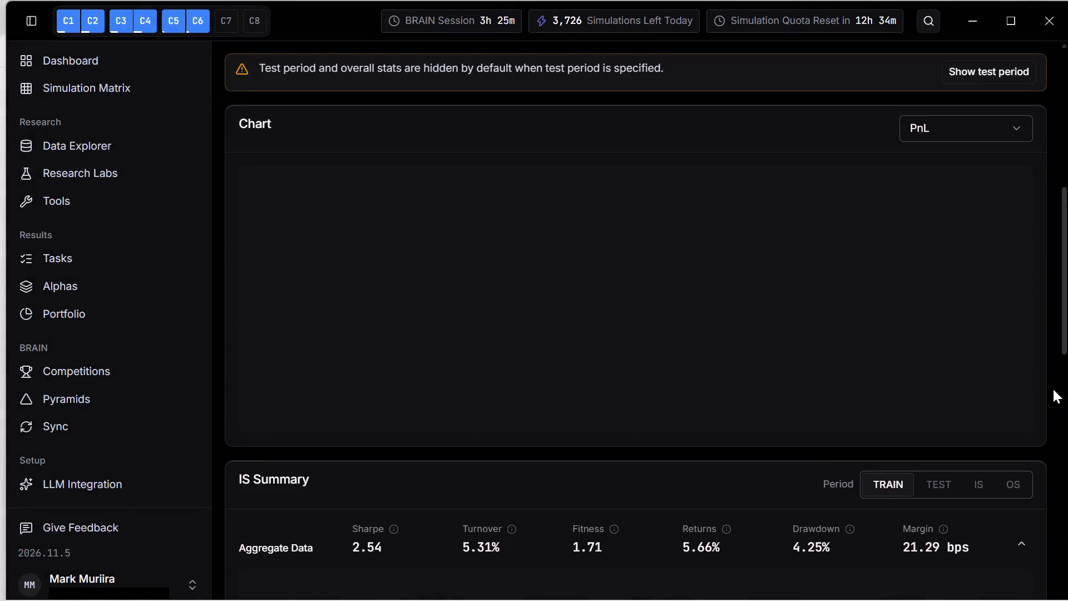
scroll(1055, 386, up, 5)
drag(973, 484, 963, 484)
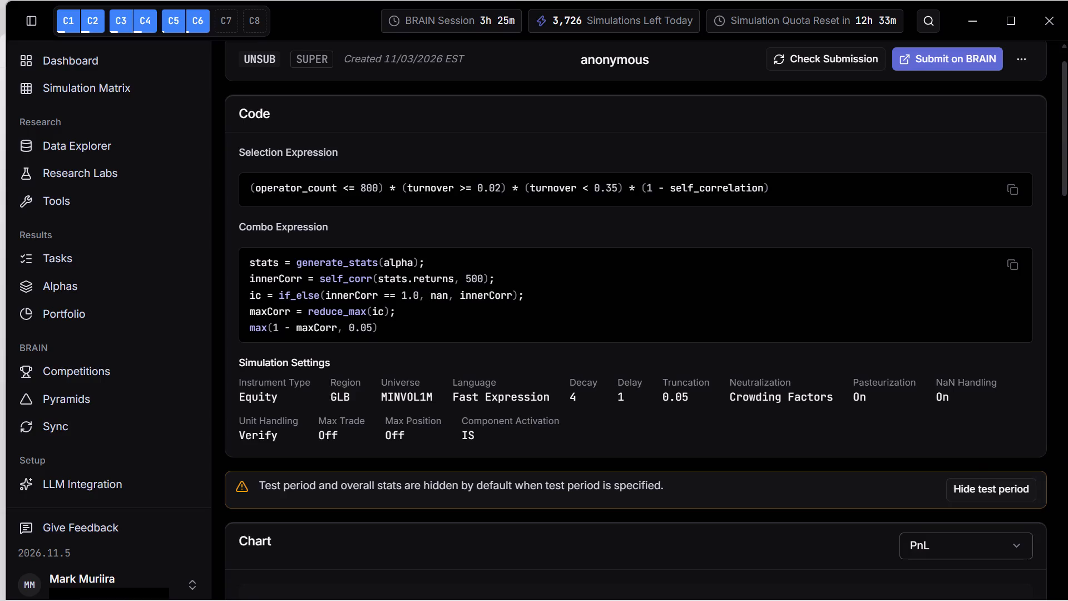
Expand the warning and passed checks in the IS testing status, and review them with the PnL chart and simulation settings.
scroll(1044, 347, down, 7)
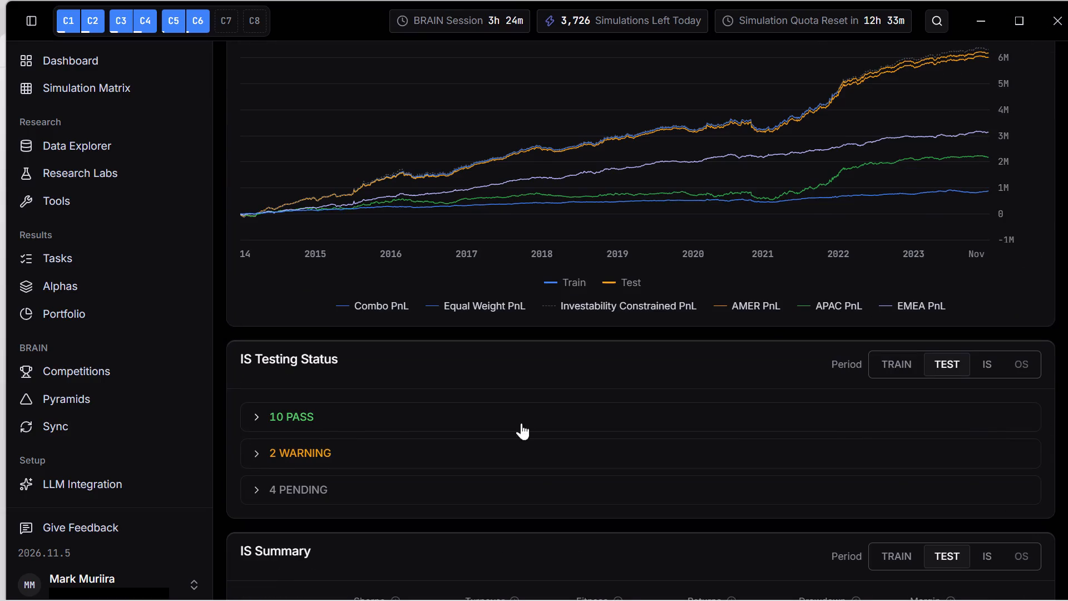
click(327, 446)
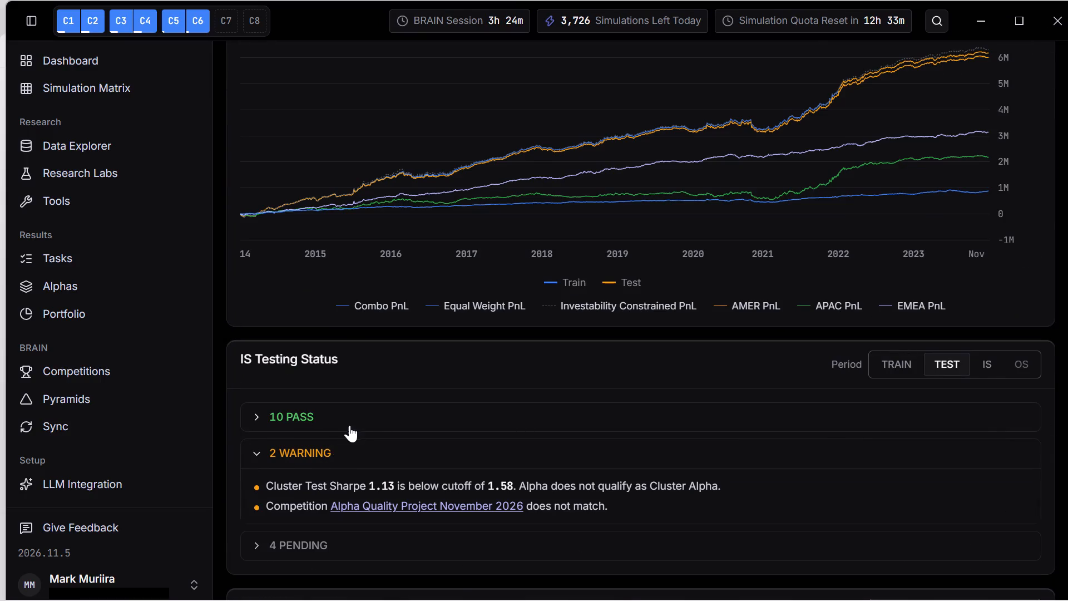
click(349, 424)
scroll(457, 475, down, 4)
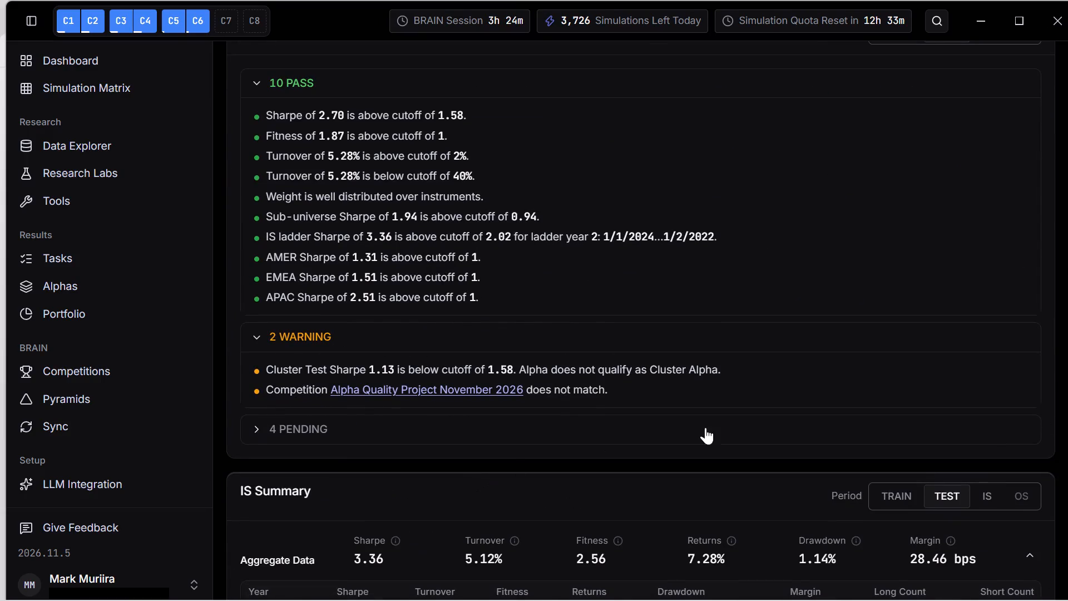
scroll(343, 162, up, 8)
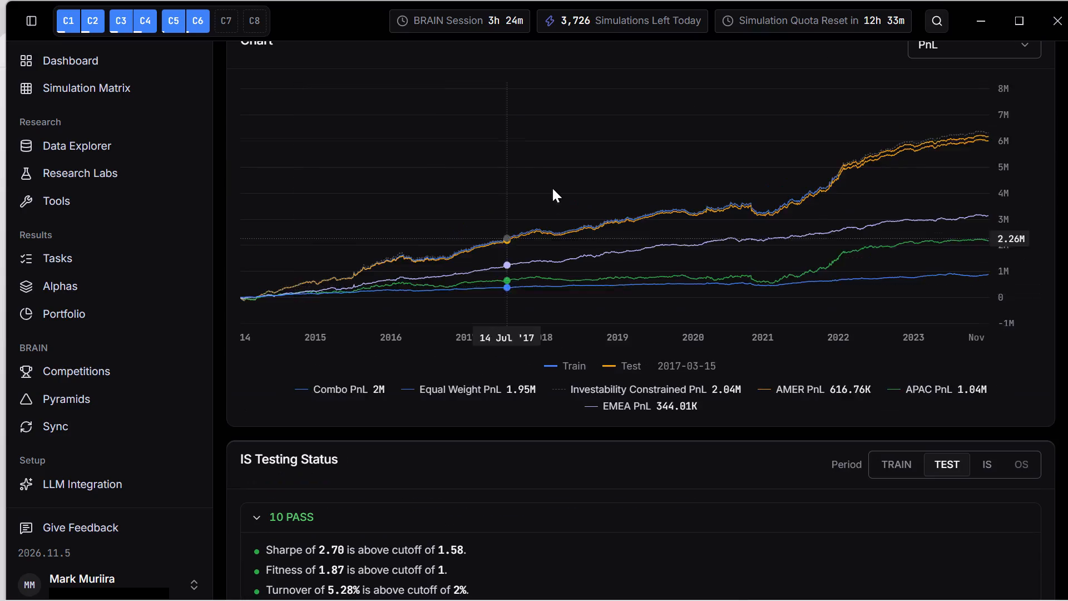
scroll(552, 188, up, 2)
scroll(1022, 175, down, 4)
scroll(1016, 180, up, 5)
scroll(1067, 195, up, 11)
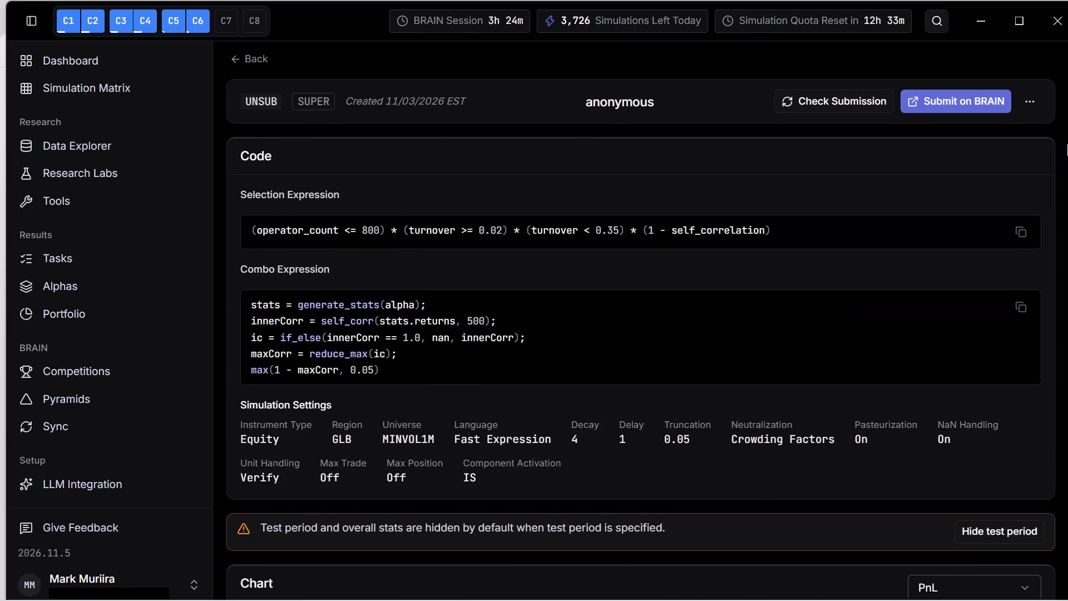
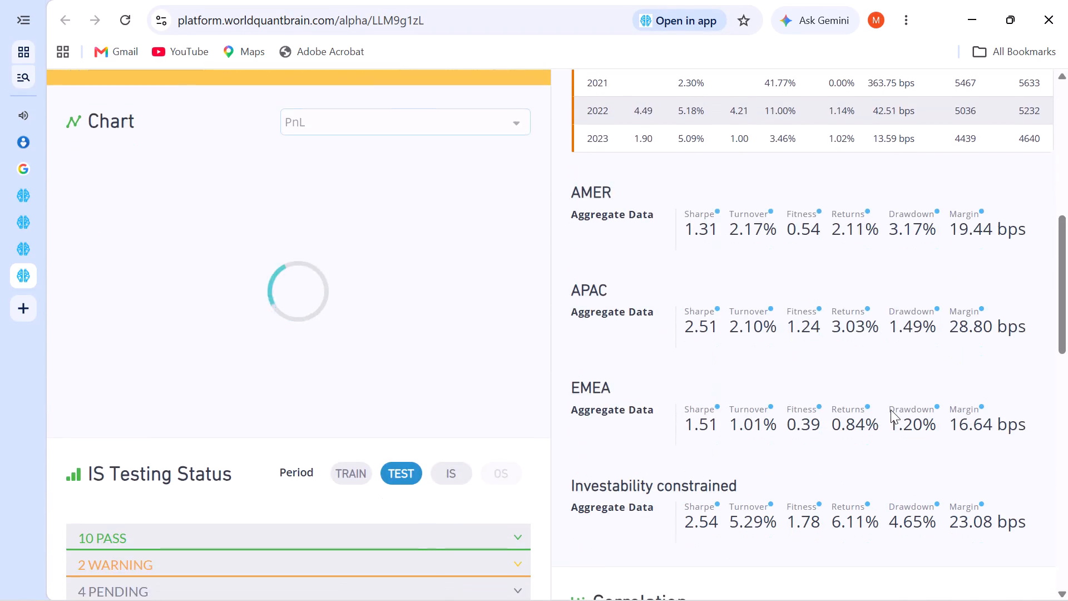
Review SuperAlpha LLM9g1zL's test-period warnings, selected alphas, PnL chart and yearly stats on its BRAIN page.
scroll(891, 410, down, 5)
click(315, 153)
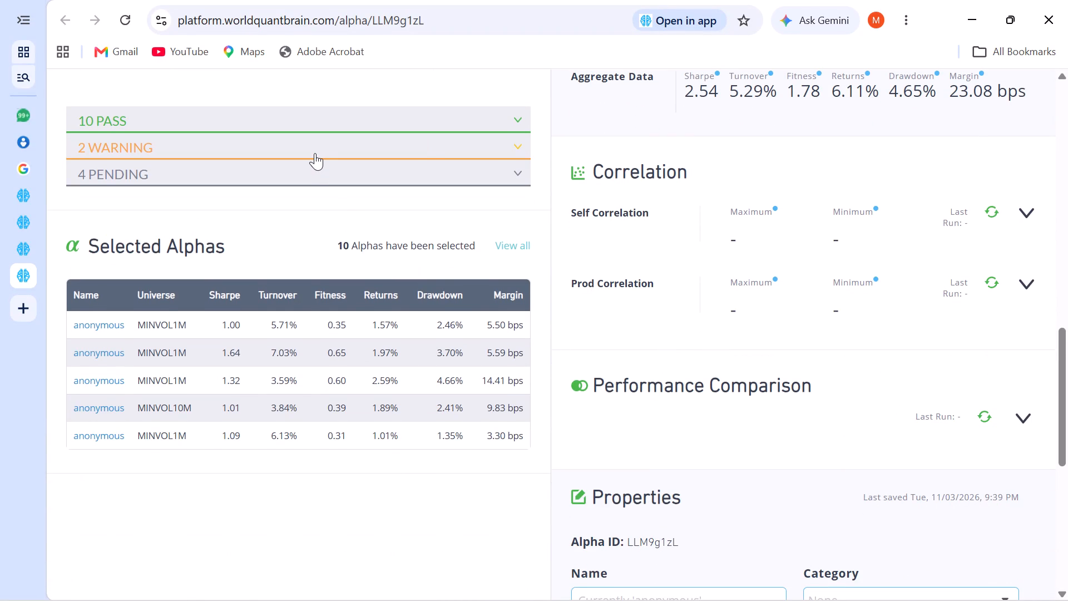
click(315, 153)
scroll(932, 304, down, 9)
scroll(923, 358, up, 6)
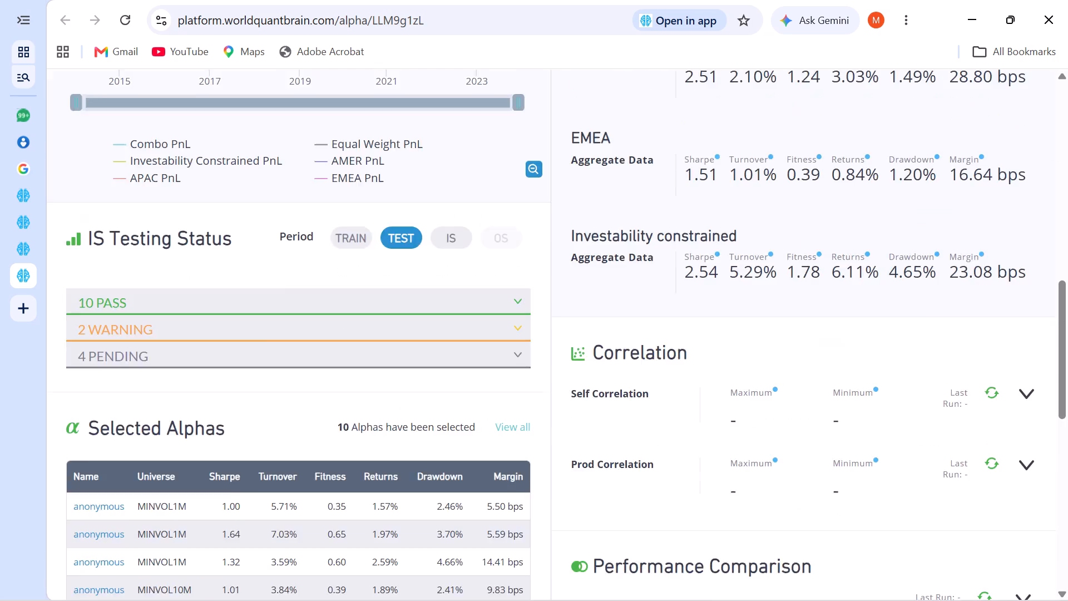
scroll(897, 302, up, 7)
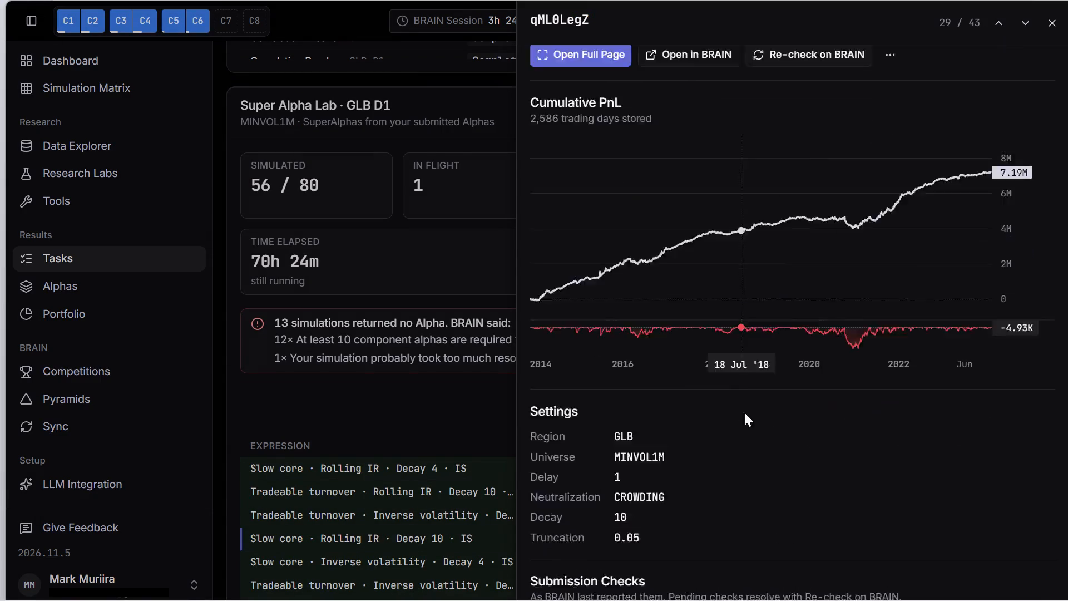
scroll(744, 412, down, 10)
click(695, 587)
scroll(695, 450, down, 9)
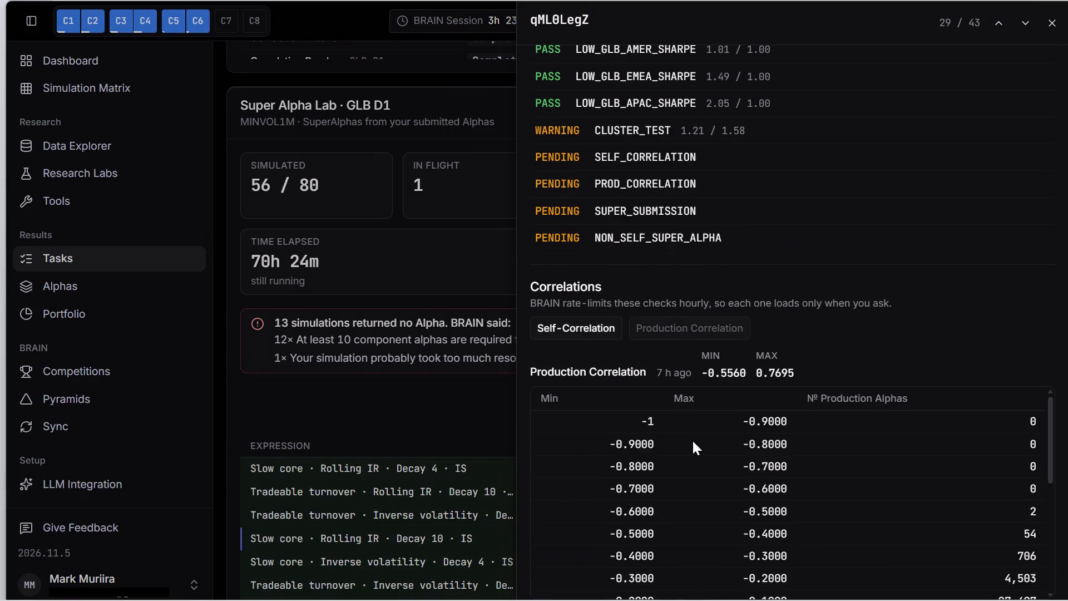
Go back one result to SuperAlpha ZYQ02VL0, check its submission checks and load its production correlation.
scroll(698, 437, up, 9)
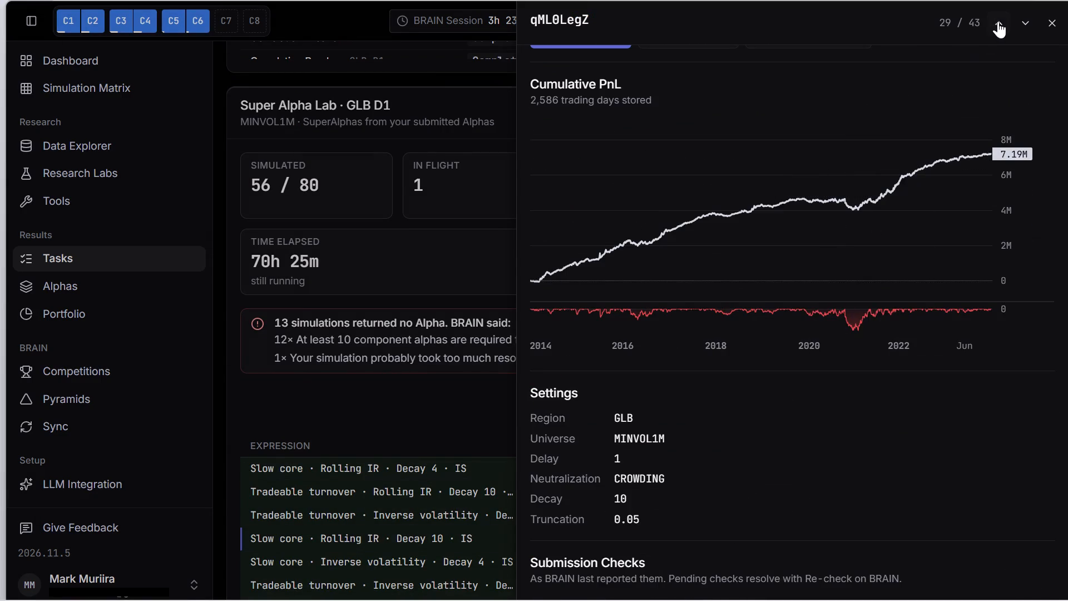
click(1000, 21)
scroll(739, 350, down, 8)
scroll(683, 456, down, 6)
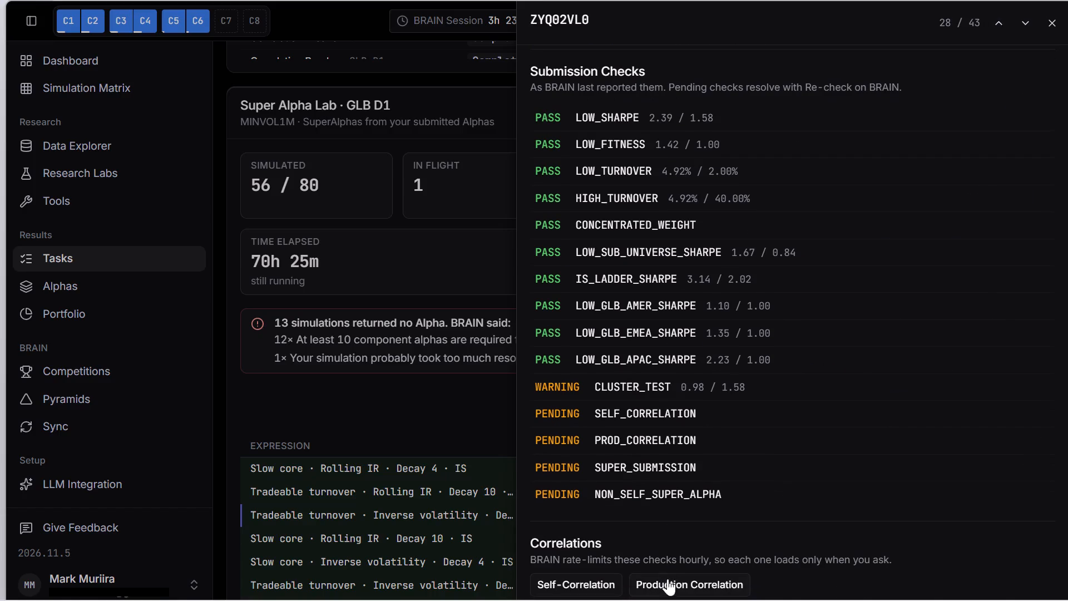
click(668, 580)
Examine SuperAlpha ZYQ02VL0's submission checks alongside its settings and production correlation range.
scroll(612, 384, up, 6)
scroll(614, 382, down, 8)
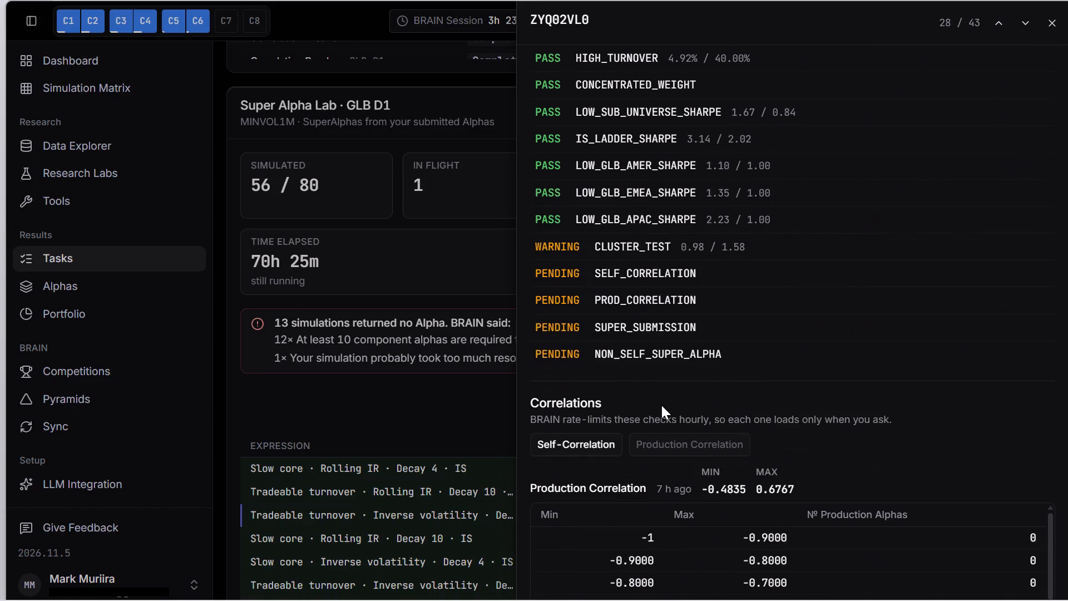
scroll(1056, 395, up, 1)
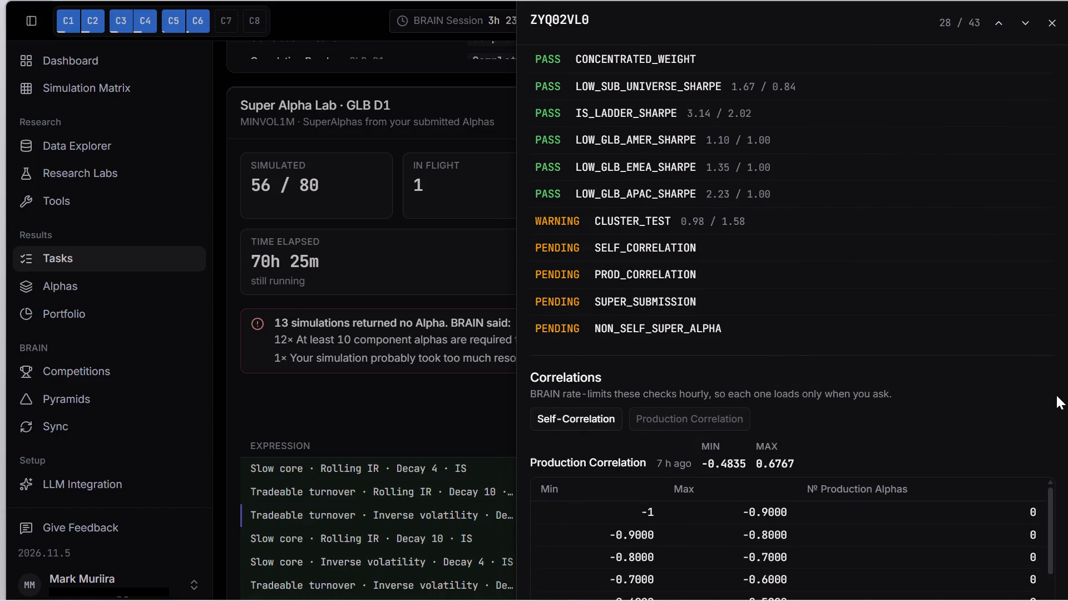
scroll(1056, 395, up, 2)
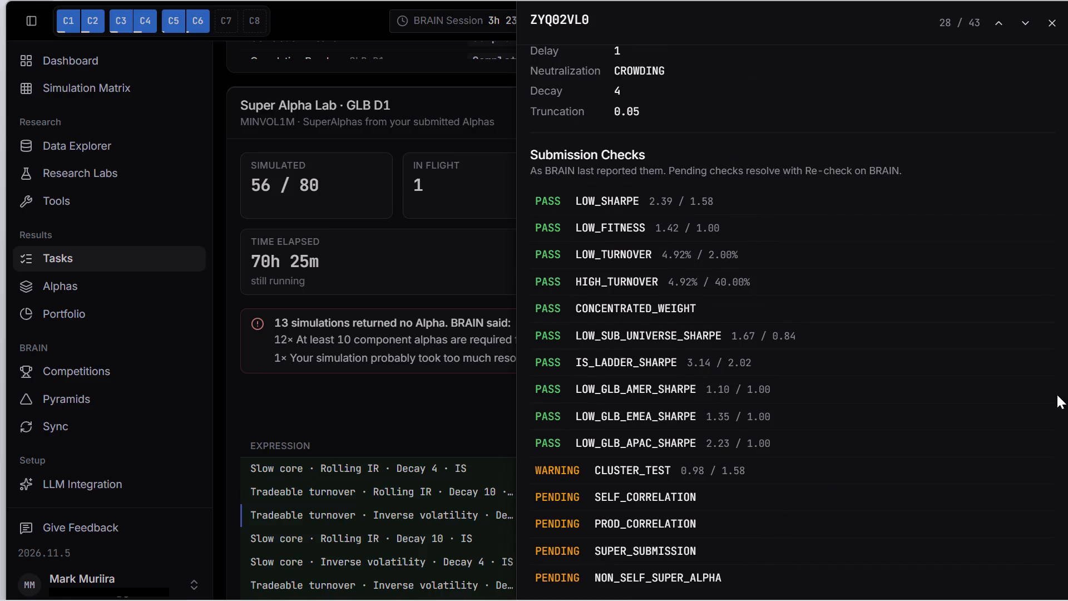
scroll(1057, 395, down, 7)
scroll(1051, 407, up, 7)
scroll(1050, 407, down, 7)
scroll(1049, 412, up, 1)
scroll(1049, 410, down, 1)
scroll(1049, 410, up, 7)
Open the full detail page of SuperAlpha ZYQ02VL0 from its preview.
scroll(1067, 321, up, 13)
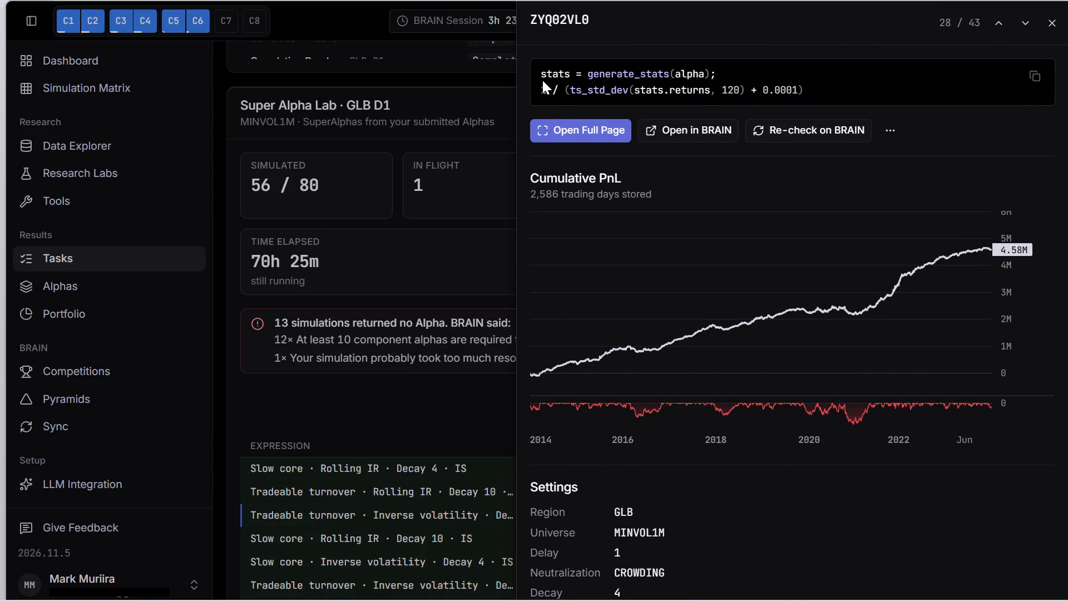
click(579, 131)
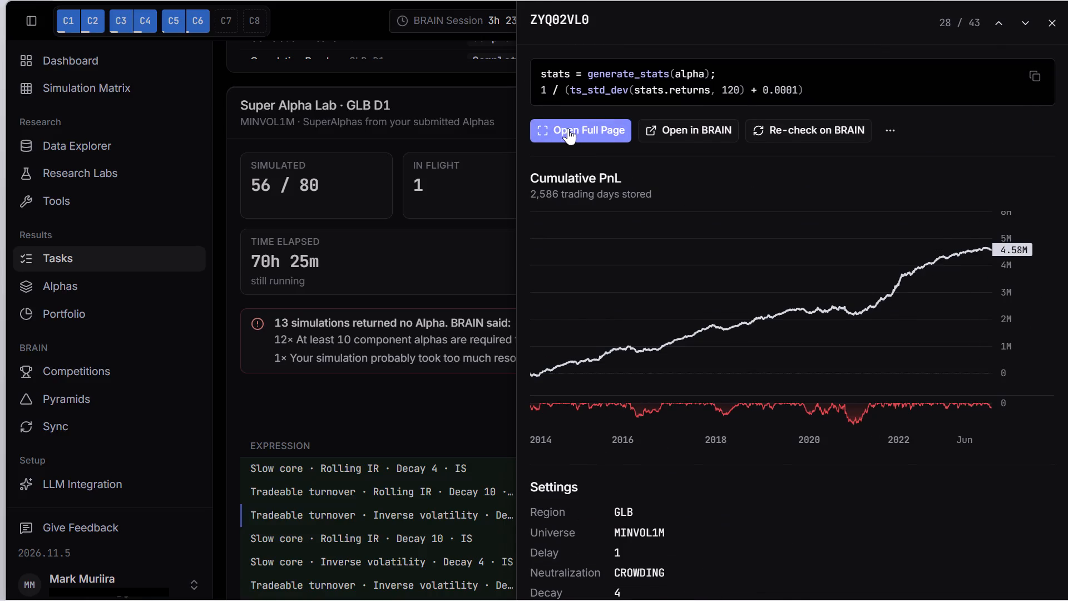
click(568, 128)
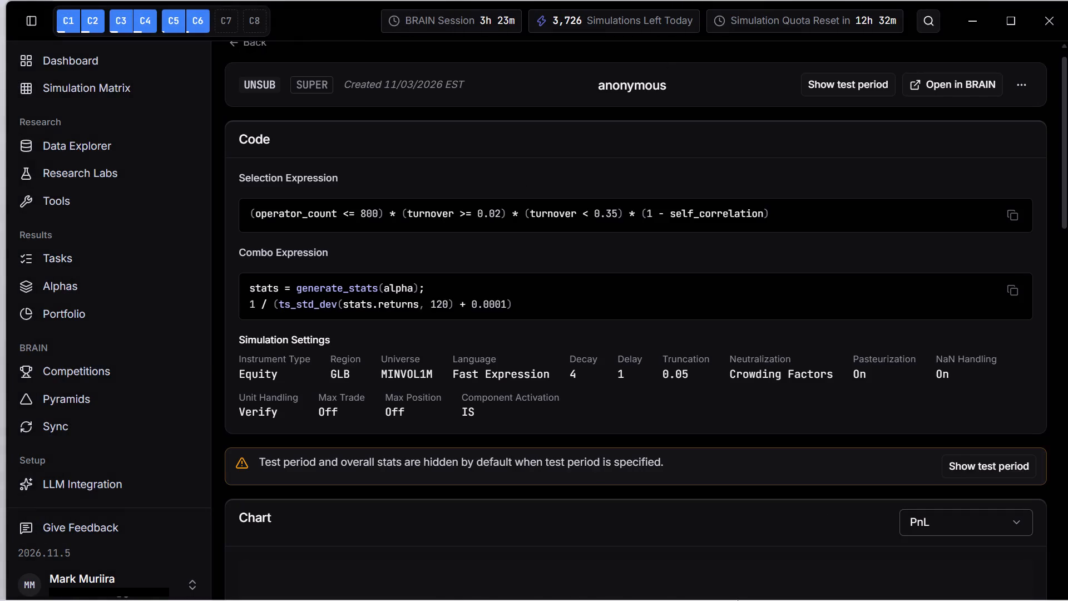
Show the hidden test period for SuperAlpha ZYQ02VL0 and examine its IS testing status, warnings and summary.
click(988, 460)
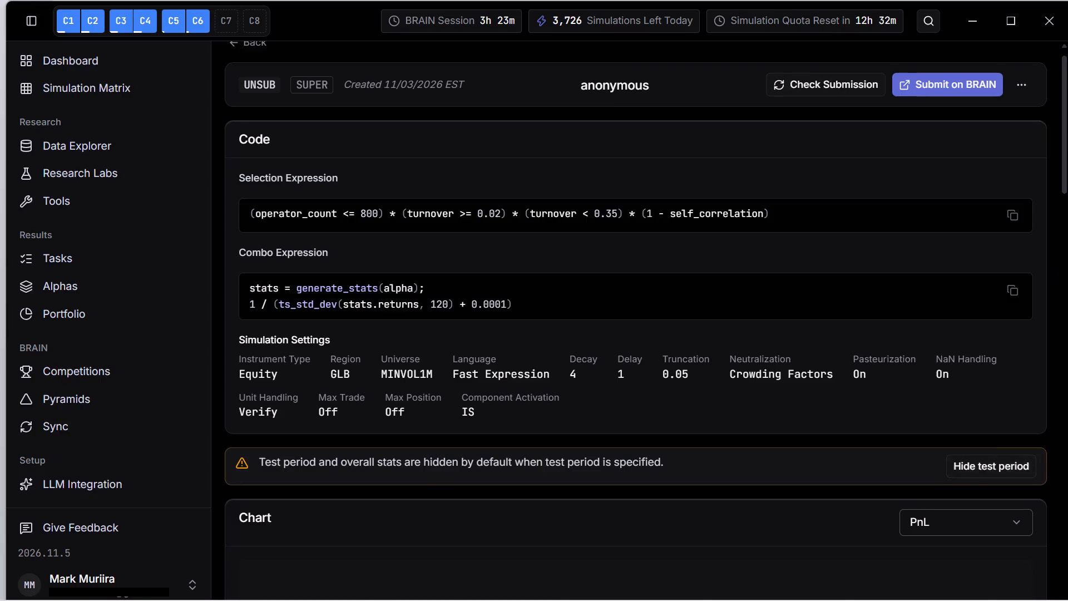
scroll(1067, 201, down, 6)
scroll(1067, 328, down, 5)
scroll(1067, 370, up, 3)
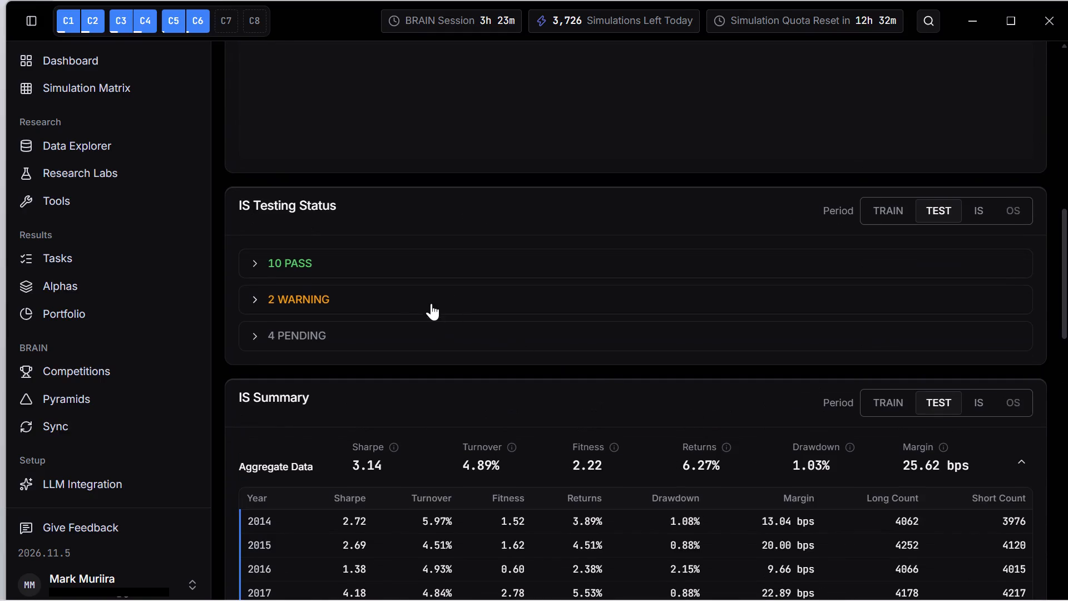
click(413, 298)
click(413, 298)
scroll(194, 142, up, 4)
scroll(515, 80, down, 1)
scroll(565, 111, up, 10)
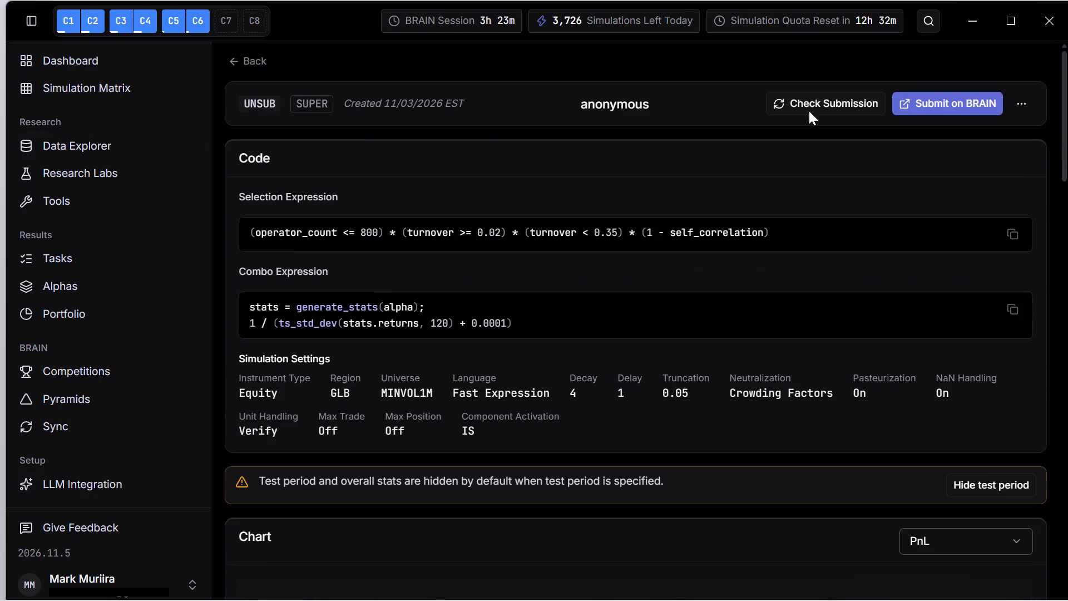
Return to the GLB D1 task results, preview SuperAlpha 58EQvo01 and advance through the results to bl6O8Awm.
click(258, 65)
scroll(1067, 587, down, 6)
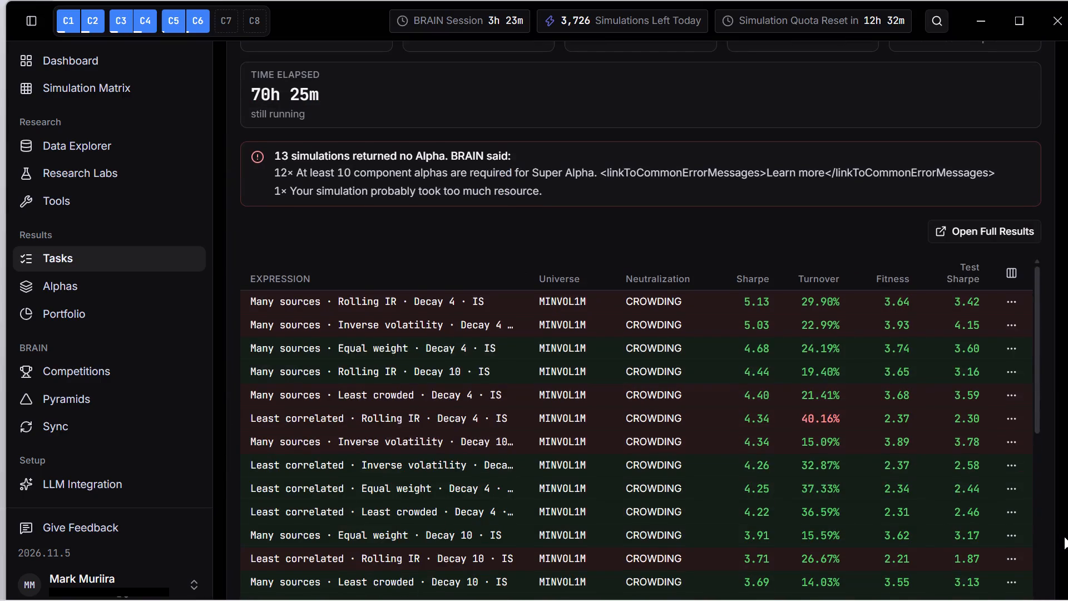
scroll(1061, 531, down, 5)
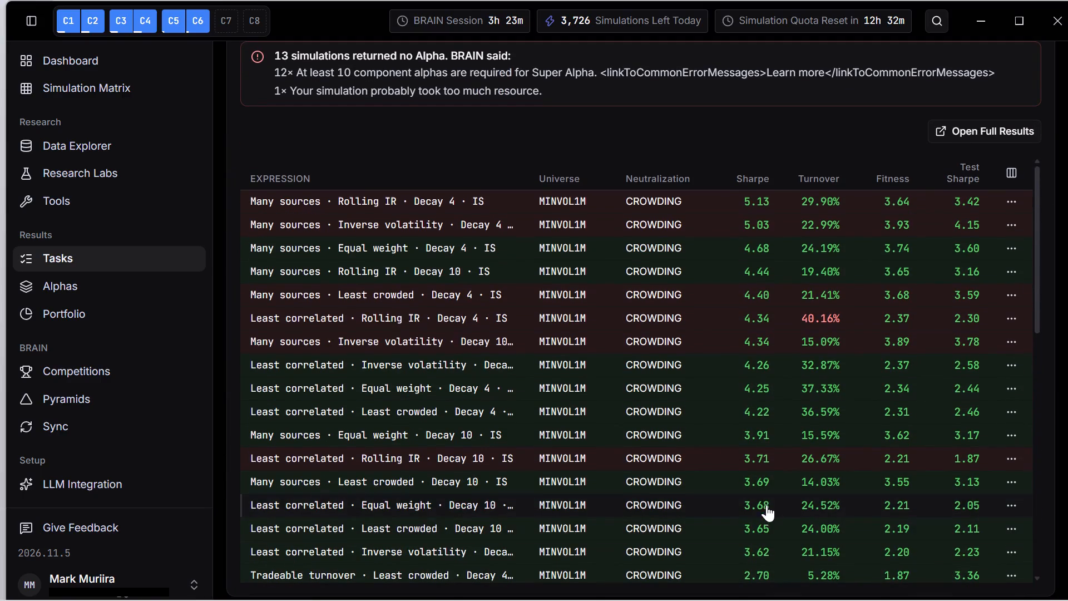
click(764, 500)
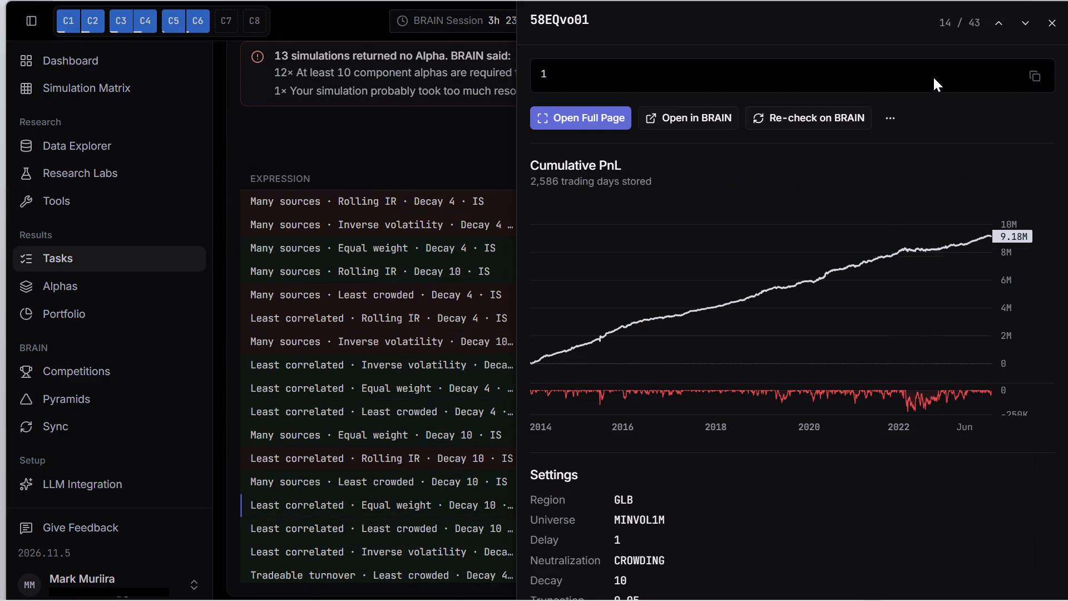
triple_click(1019, 18)
triple_click(1019, 18)
double_click(1019, 18)
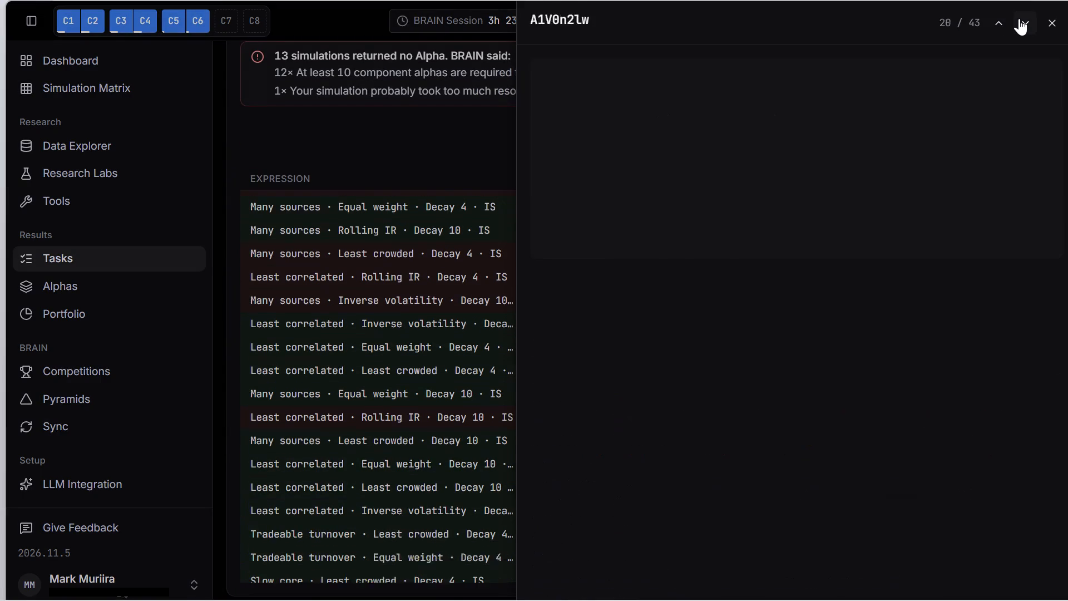
double_click(1019, 18)
click(1019, 18)
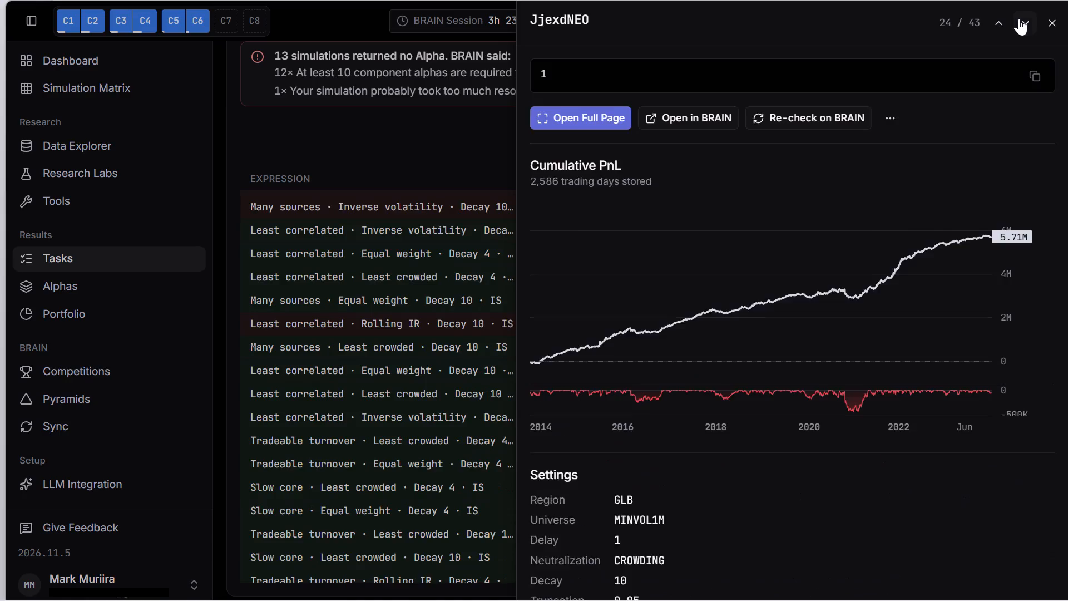
Review SuperAlpha bl6O8Awm's settings and submission checks, and load its production correlation.
scroll(975, 230, down, 13)
scroll(671, 467, up, 4)
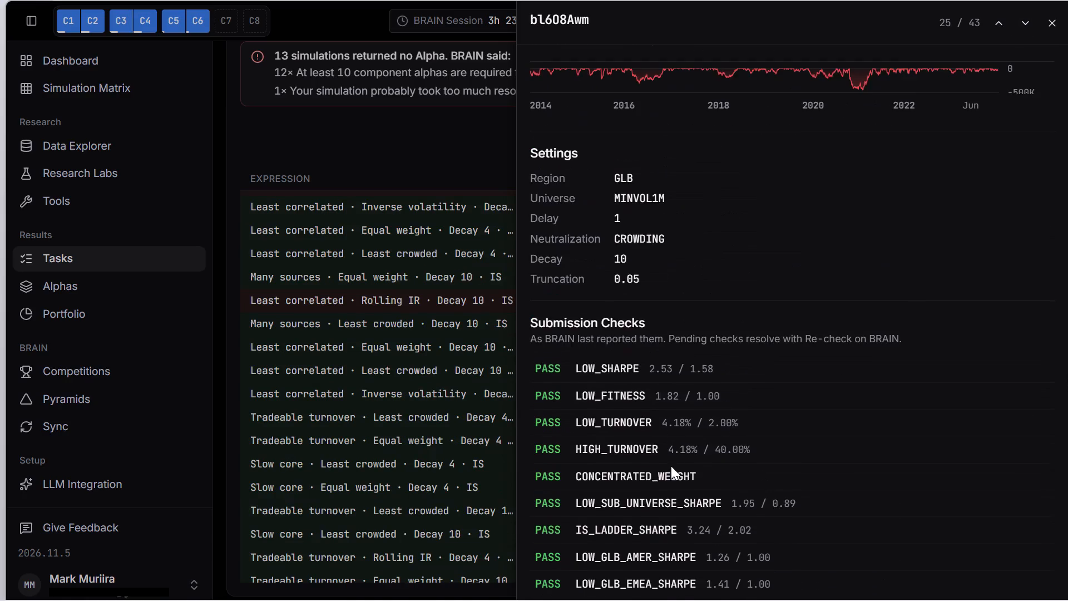
scroll(671, 466, up, 1)
scroll(671, 466, down, 15)
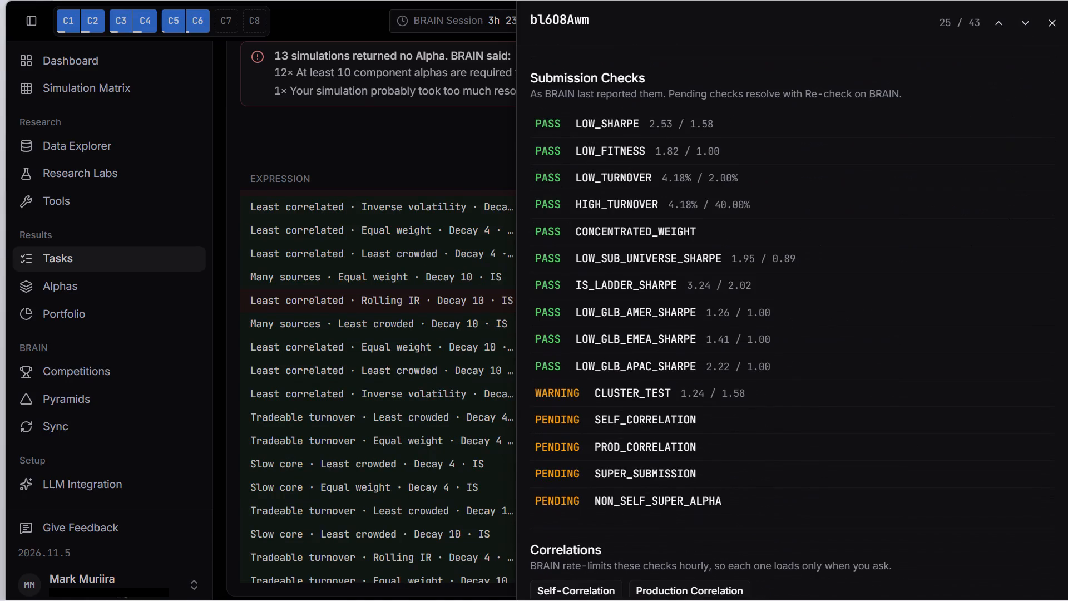
click(680, 583)
scroll(1067, 497, down, 7)
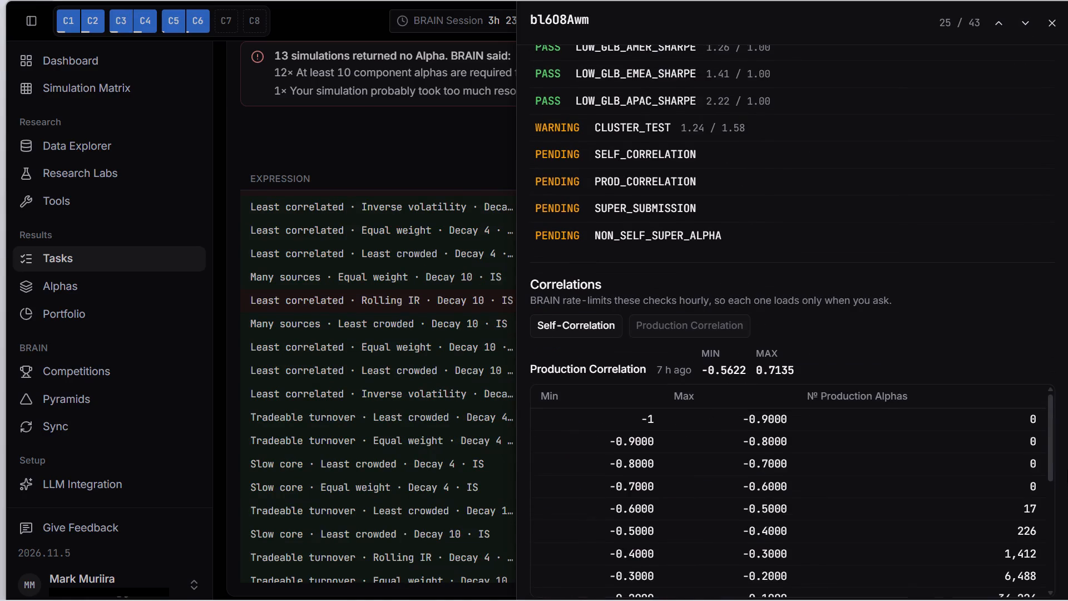
Advance to SuperAlpha O0Arn3qR, review its submission checks and load its production correlation.
click(1021, 19)
scroll(909, 491, down, 8)
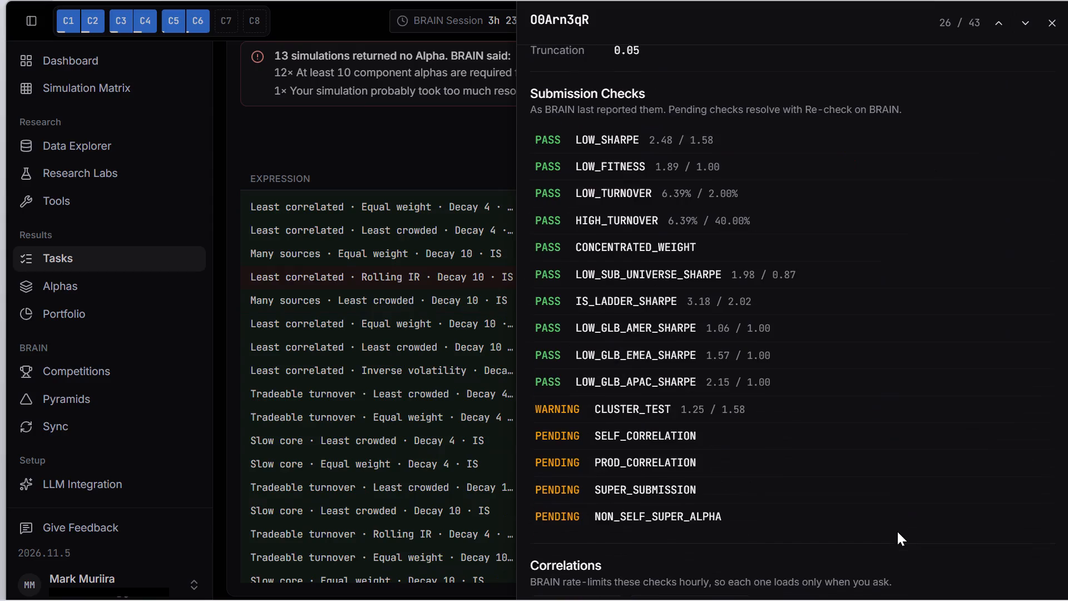
click(708, 586)
scroll(921, 497, down, 8)
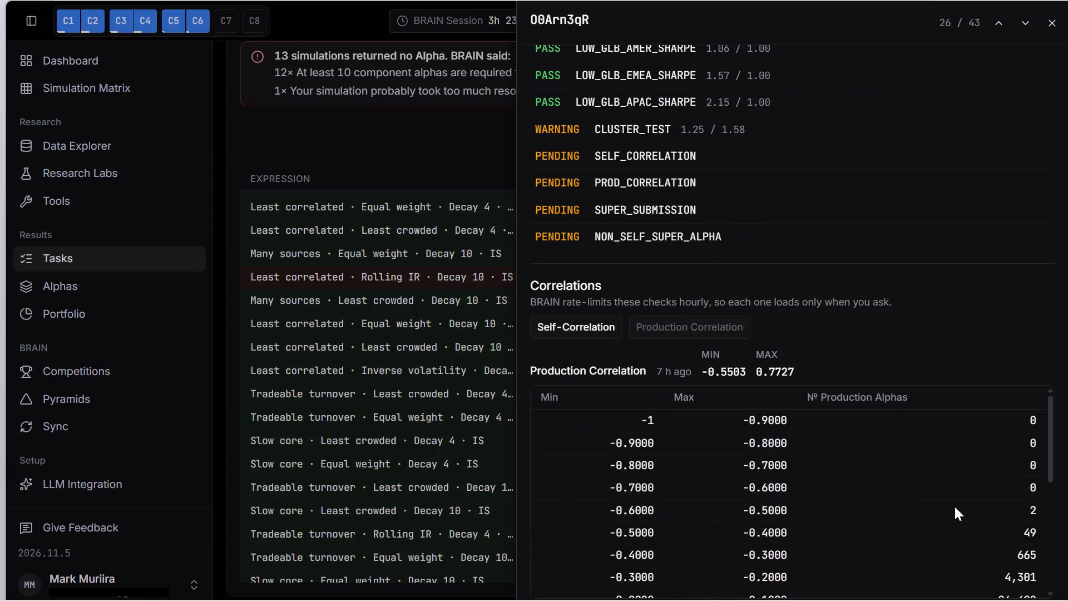
Advance to SuperAlpha RREVrKOo, review its submission checks and load its production correlation.
click(1023, 22)
scroll(1008, 270, down, 5)
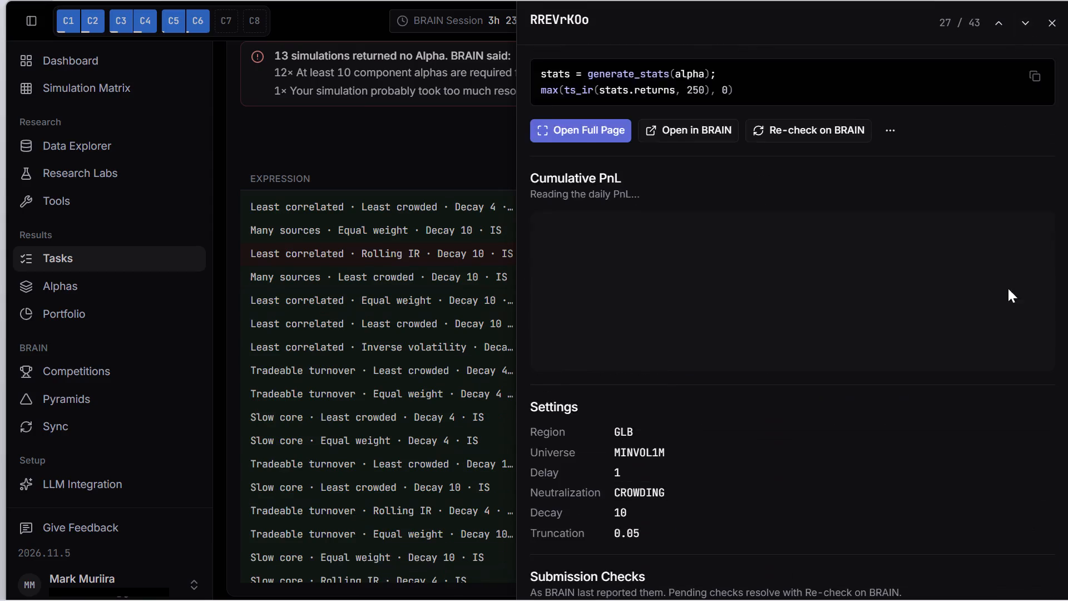
scroll(1008, 288, down, 3)
scroll(630, 545, down, 8)
click(646, 575)
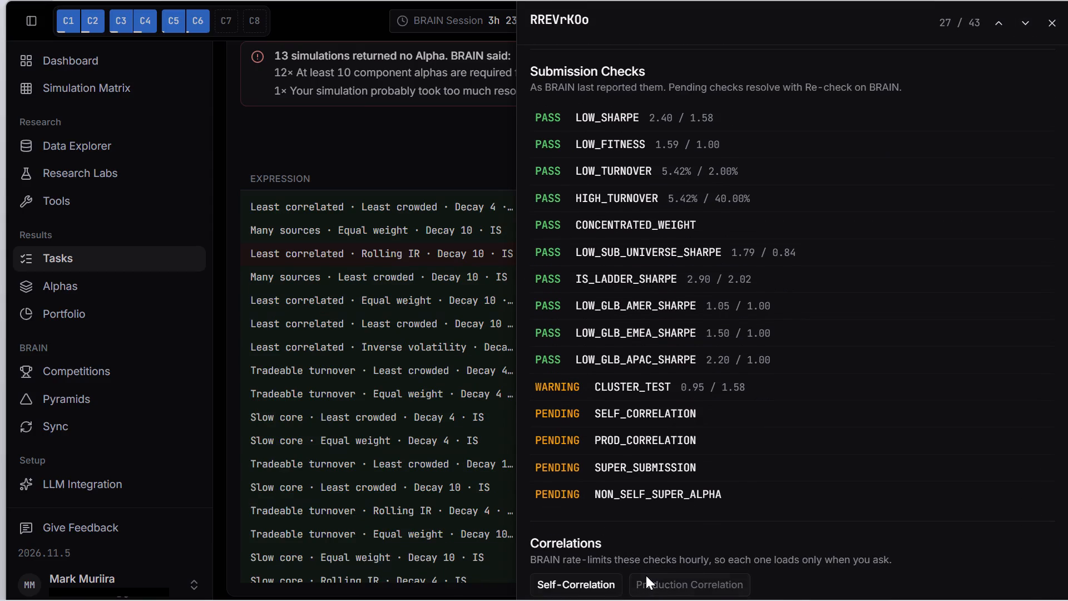
scroll(660, 471, down, 7)
scroll(1067, 374, down, 3)
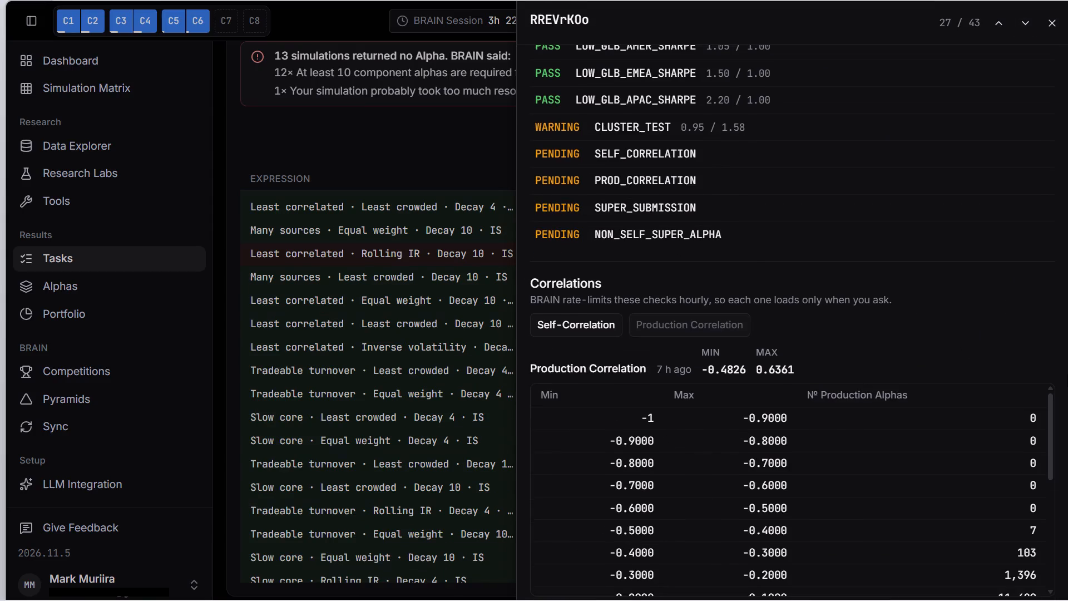
Re-examine SuperAlpha RREVrKOo's cumulative PnL, settings, submission checks and production correlation.
scroll(1067, 375, down, 3)
scroll(1067, 384, up, 6)
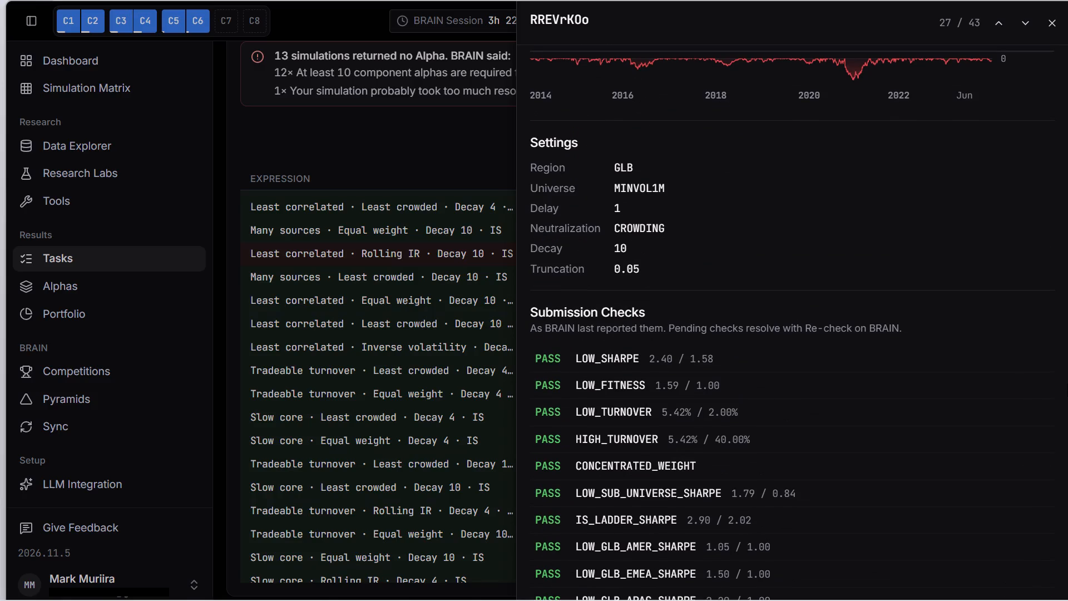
scroll(1067, 385, down, 7)
scroll(1067, 431, down, 8)
scroll(1067, 451, up, 6)
scroll(1055, 424, down, 7)
scroll(1053, 413, up, 5)
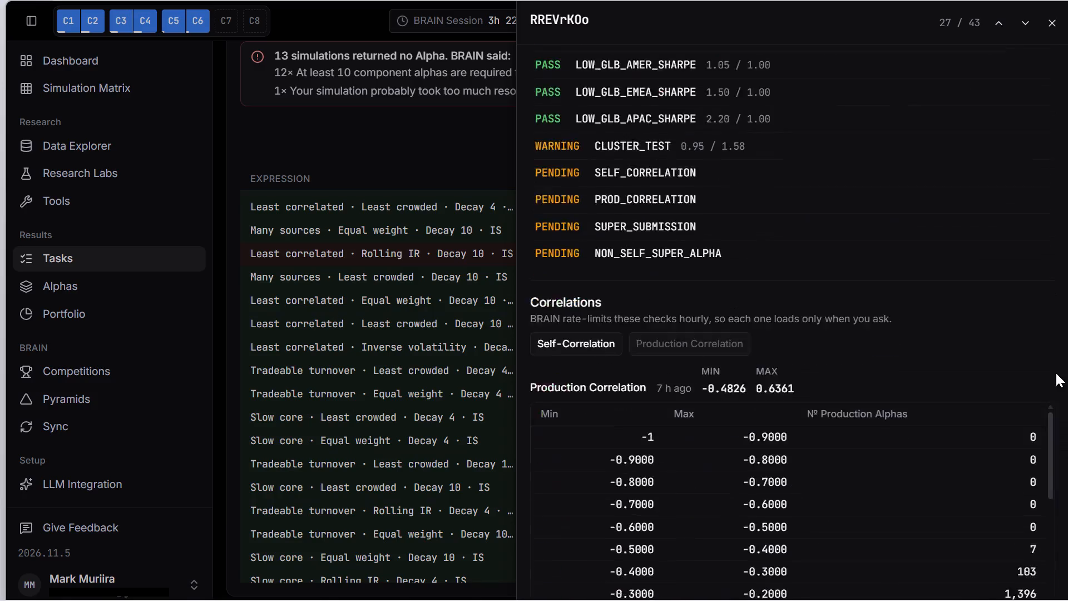
scroll(1056, 373, up, 3)
scroll(1016, 167, down, 8)
scroll(997, 285, up, 14)
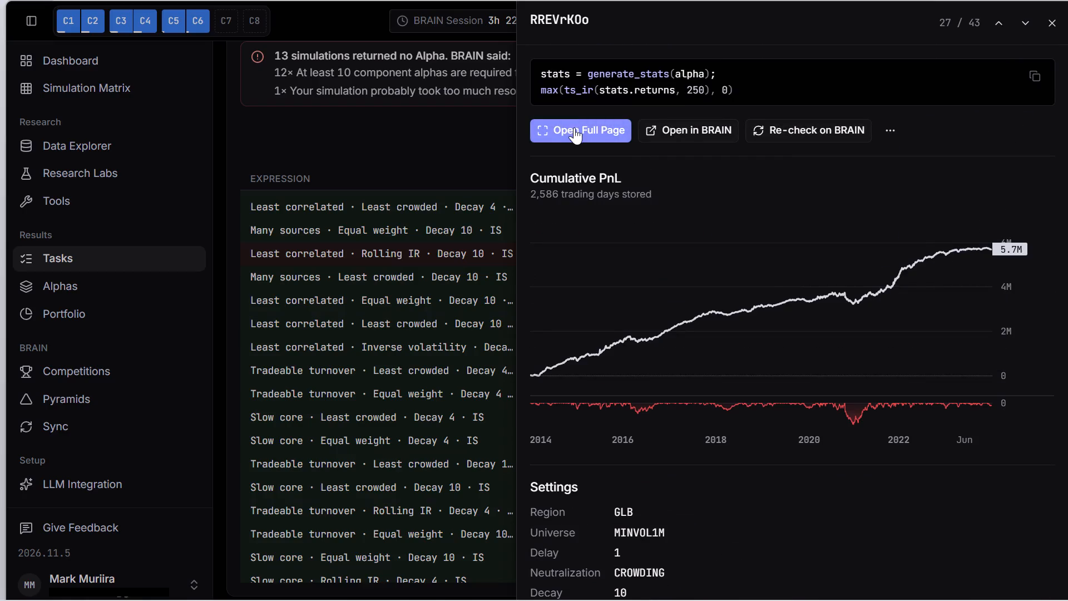
Open RREVrKOo's full page, examine its settings, chart and train-period summary, and try to switch the summary period to IS.
click(574, 127)
scroll(1016, 459, down, 7)
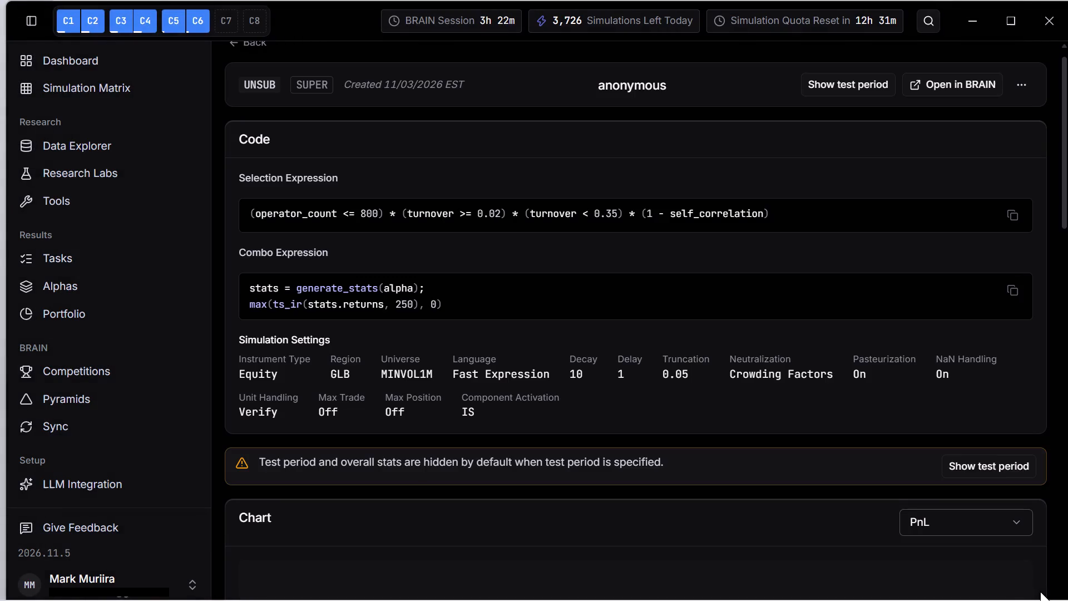
scroll(1061, 600, down, 4)
scroll(1046, 428, up, 1)
scroll(1060, 199, up, 5)
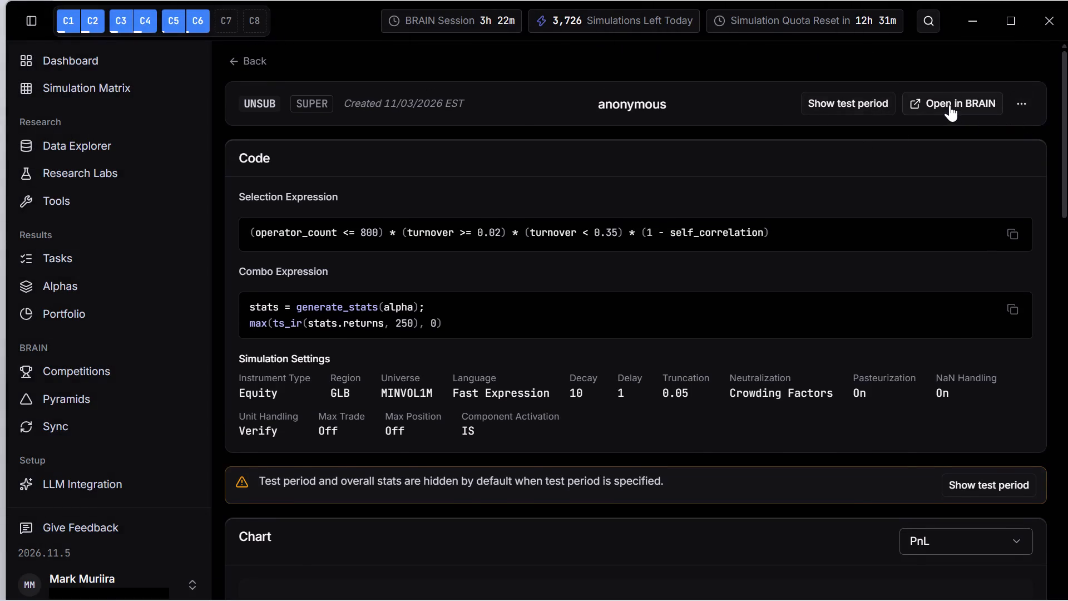
scroll(964, 111, up, 4)
drag(960, 106, 1067, 382)
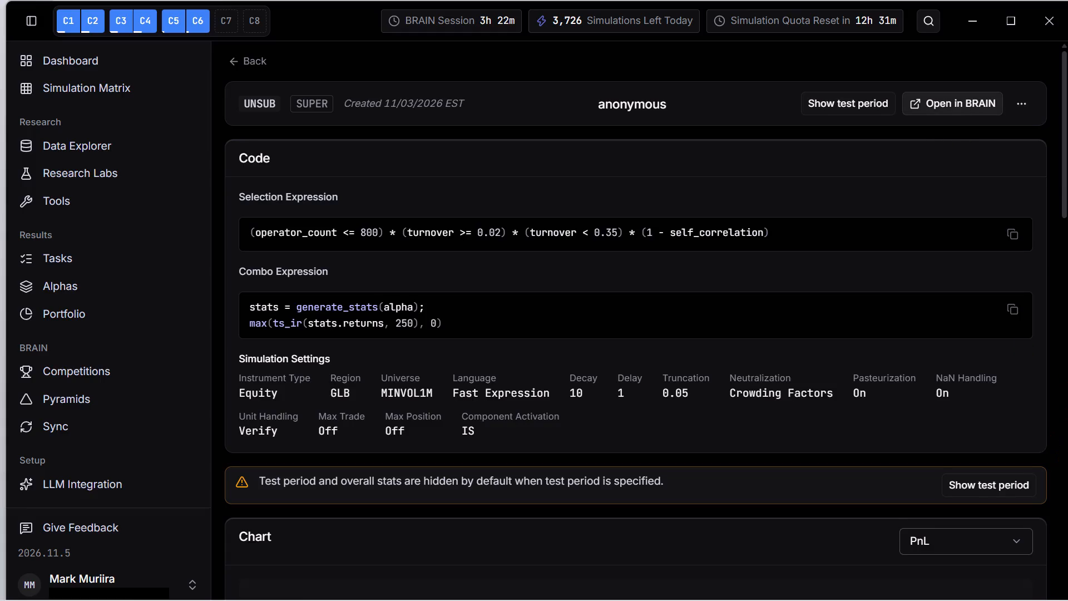
scroll(1067, 381, down, 5)
scroll(1067, 381, up, 4)
scroll(977, 377, down, 5)
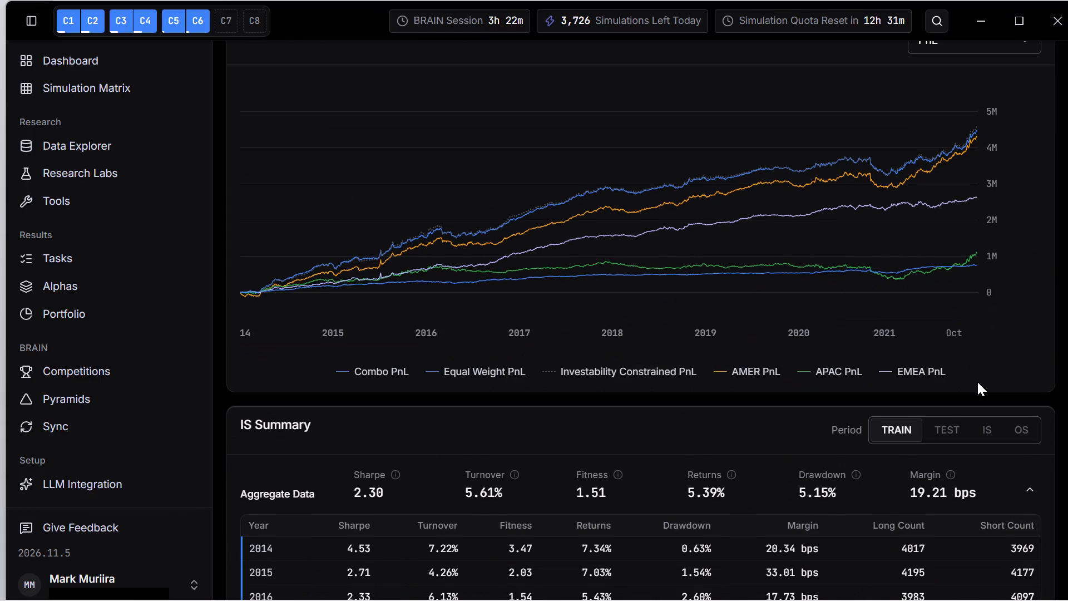
click(987, 424)
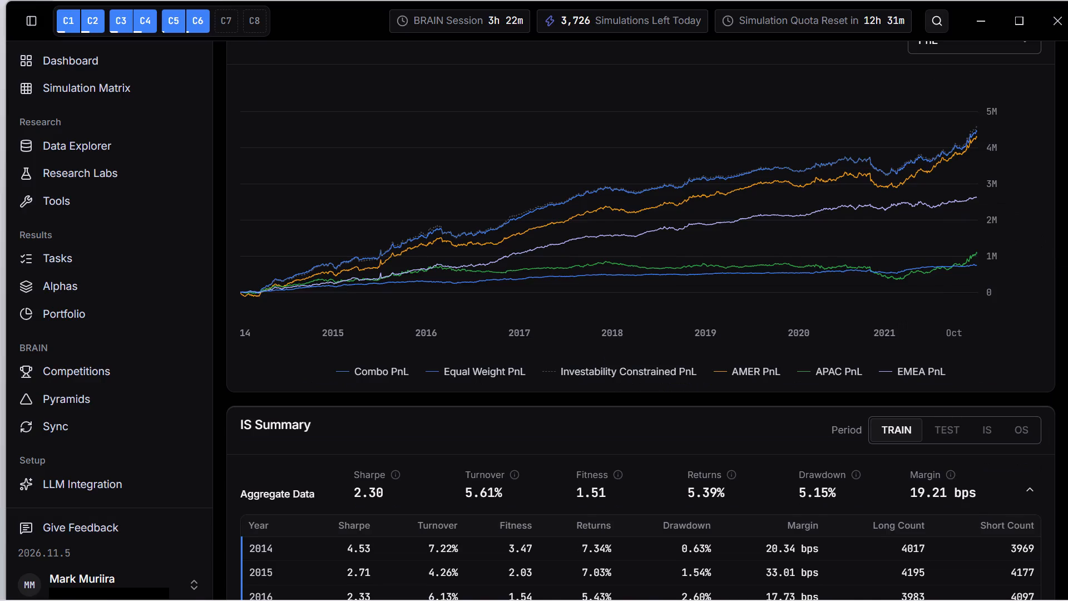
Show RREVrKOo's test period and examine its yearly, regional and investability-constrained statistics and correlations.
scroll(1067, 350, down, 2)
scroll(1067, 349, up, 10)
scroll(1056, 319, down, 3)
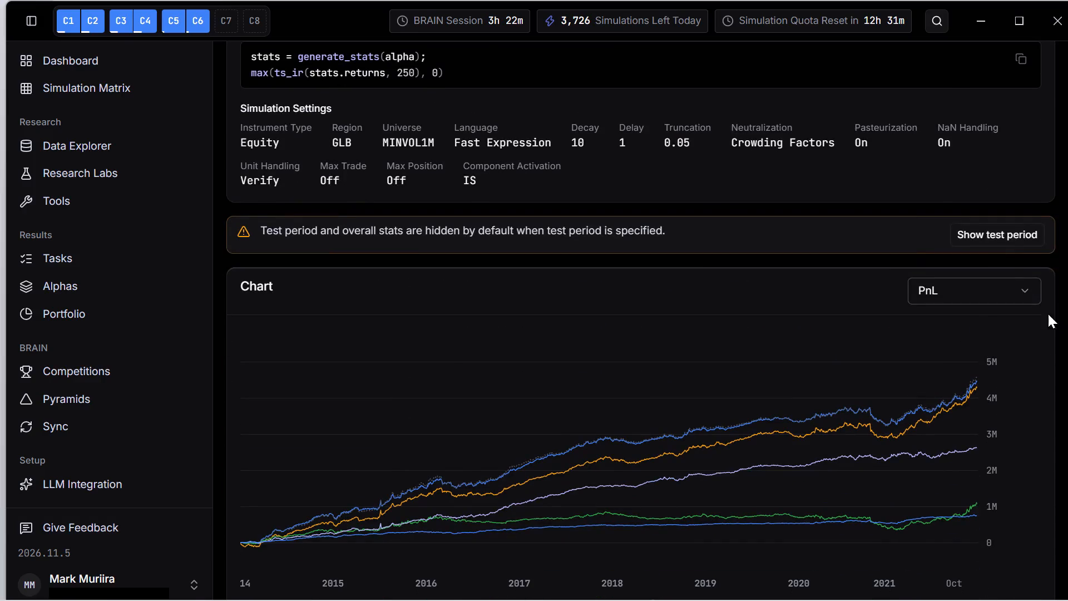
click(1000, 234)
scroll(1067, 297, down, 6)
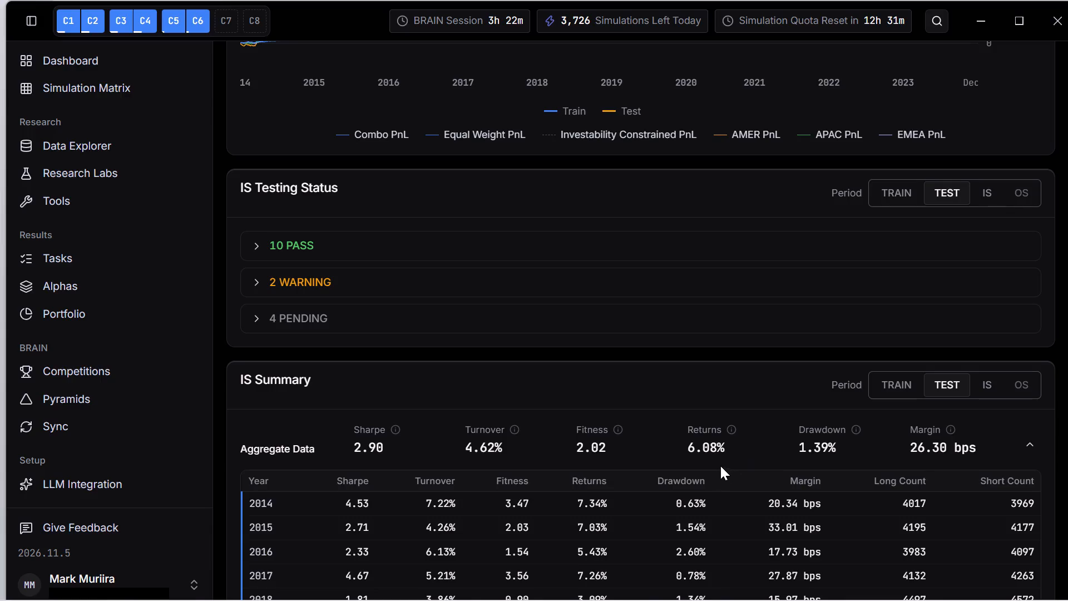
scroll(915, 499, down, 5)
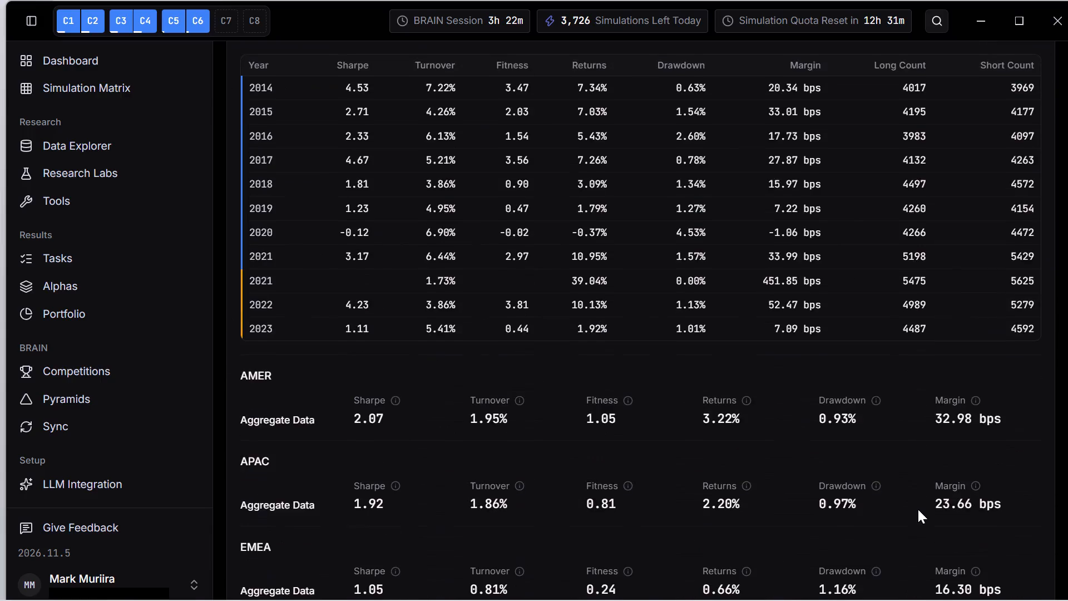
scroll(918, 509, down, 7)
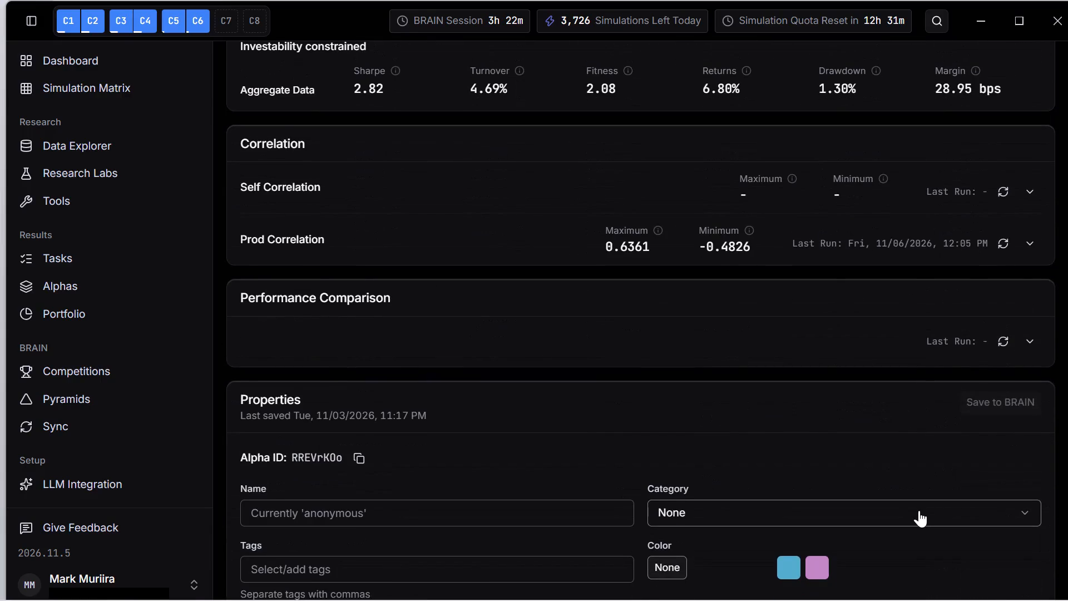
scroll(919, 510, down, 12)
scroll(1067, 436, up, 11)
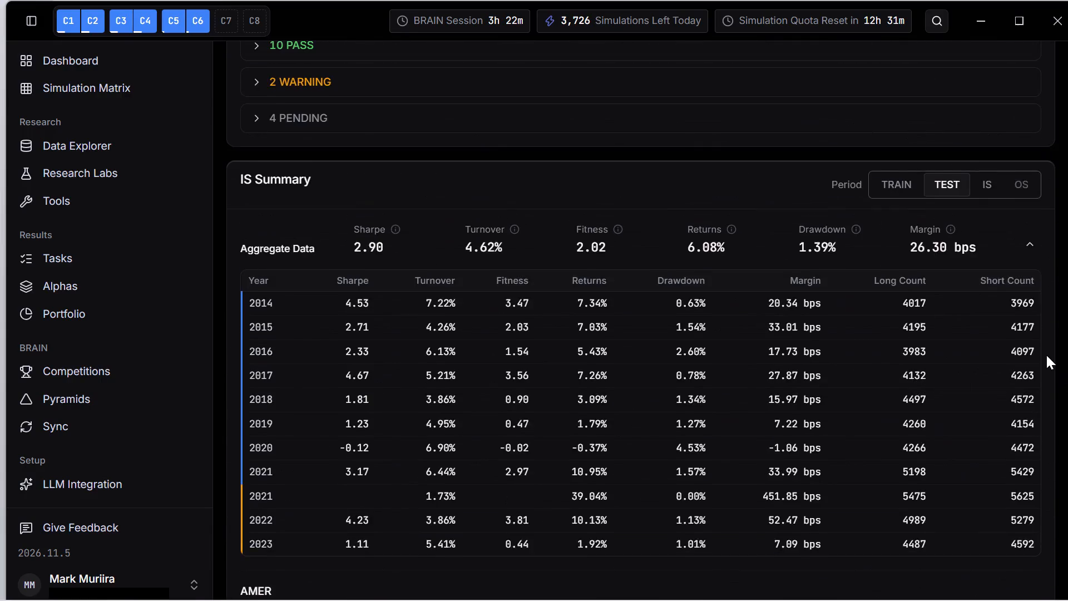
Expand the warnings in RREVrKOo's IS testing status.
scroll(1046, 355, up, 2)
click(369, 244)
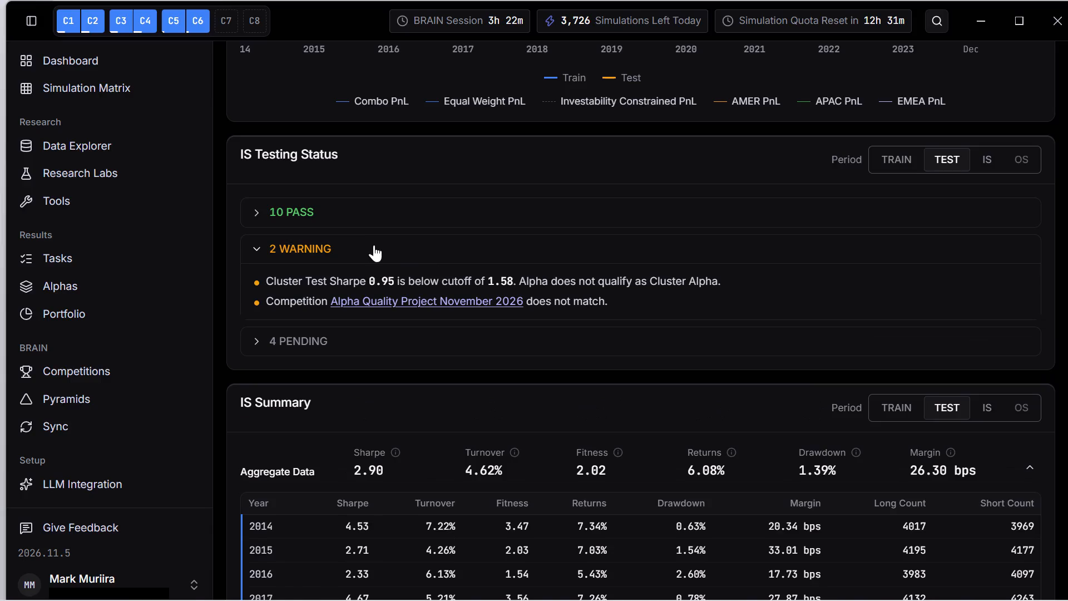
Return to the Super Alpha Lab GLB D1 task and compare its results by Sharpe, turnover, fitness and test Sharpe.
scroll(916, 98, up, 5)
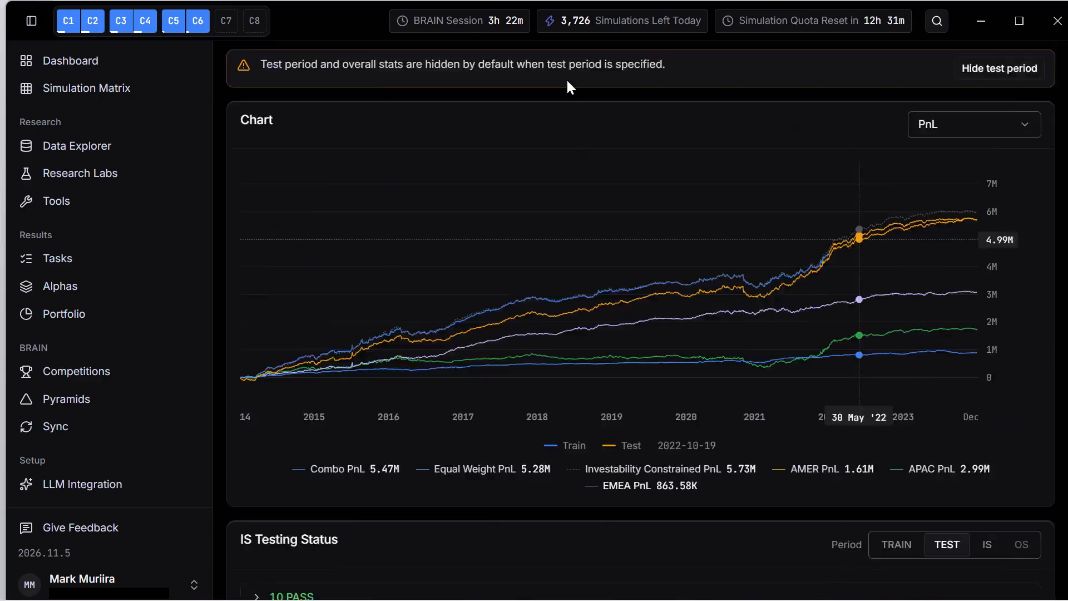
scroll(1051, 257, up, 11)
scroll(566, 92, up, 1)
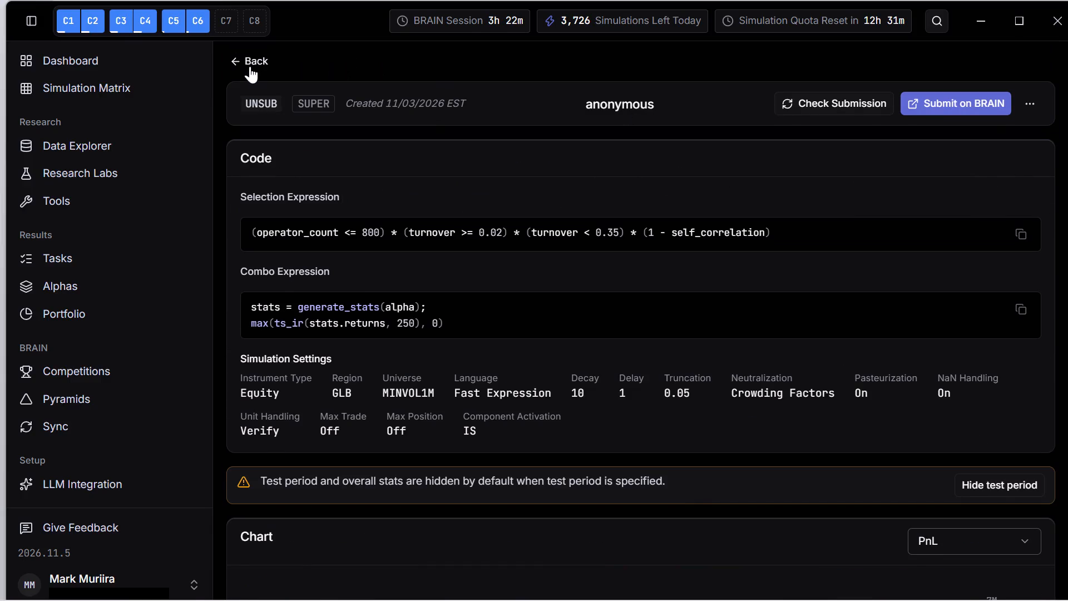
click(249, 66)
scroll(841, 332, down, 4)
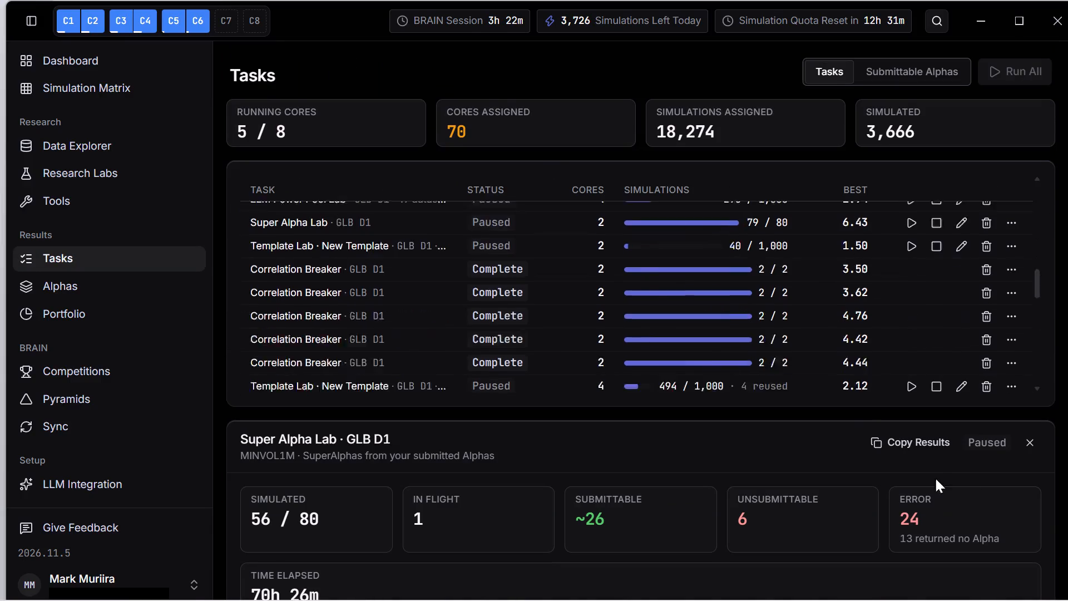
scroll(936, 479, down, 14)
scroll(724, 475, down, 7)
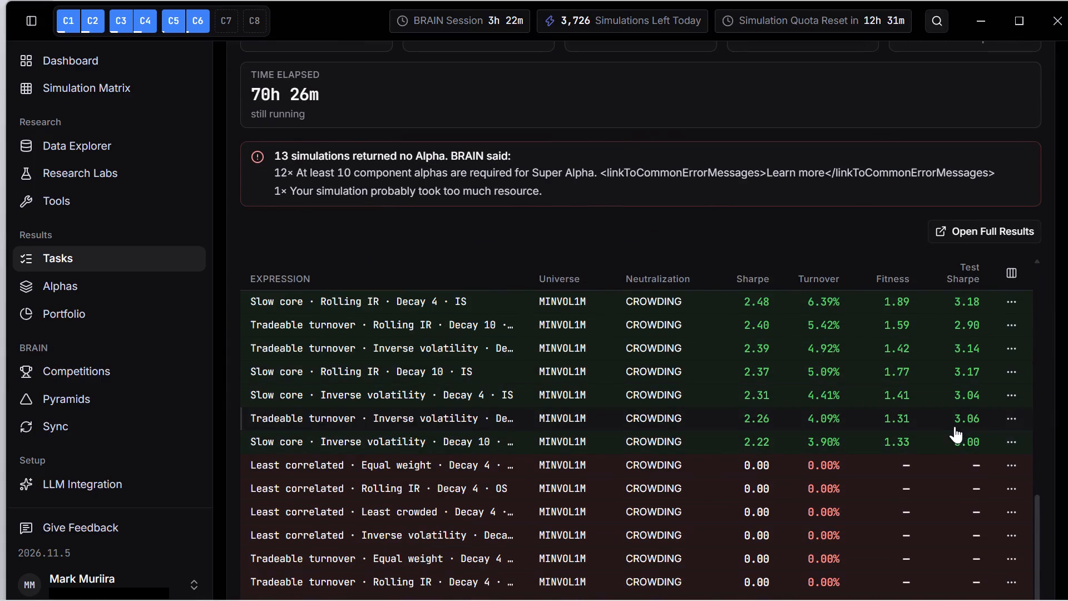
scroll(797, 413, up, 2)
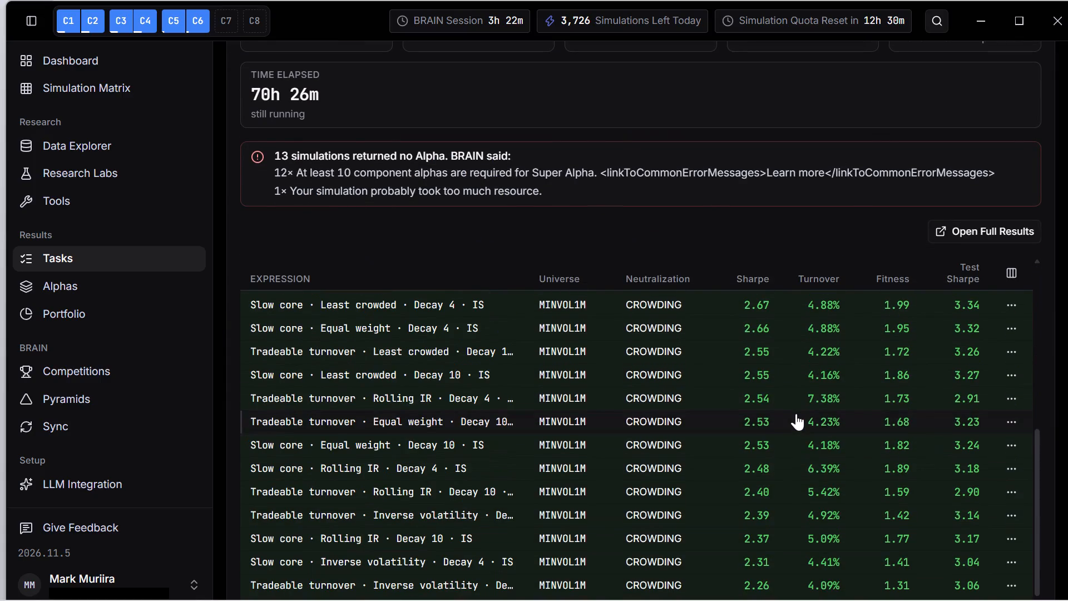
scroll(796, 413, up, 7)
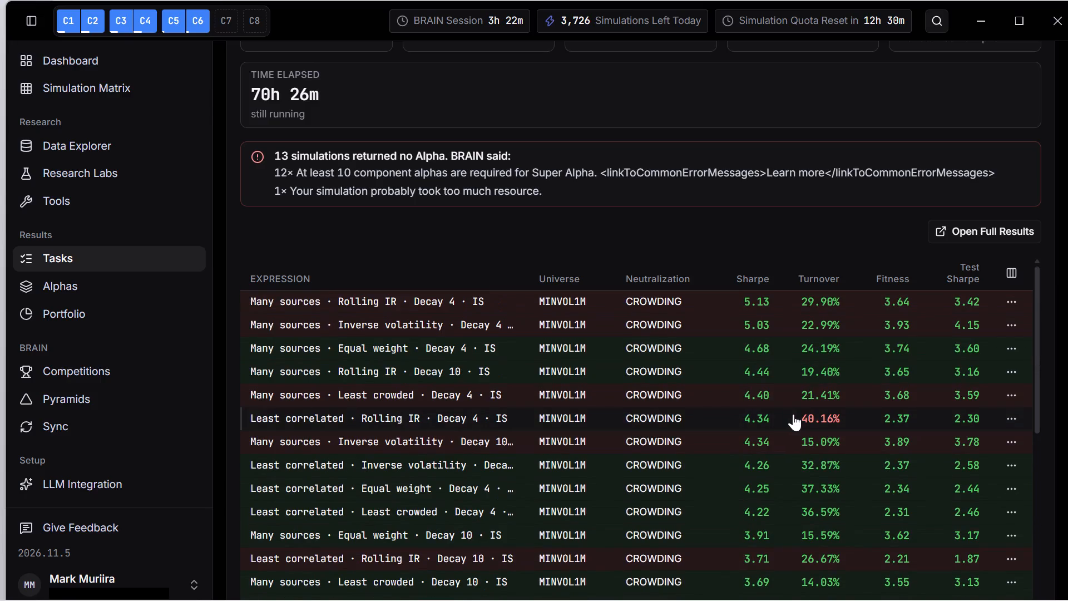
Open the results of the other Super Alpha Lab GLB D1 task, the one with 79 / 80 simulations.
scroll(869, 168, up, 10)
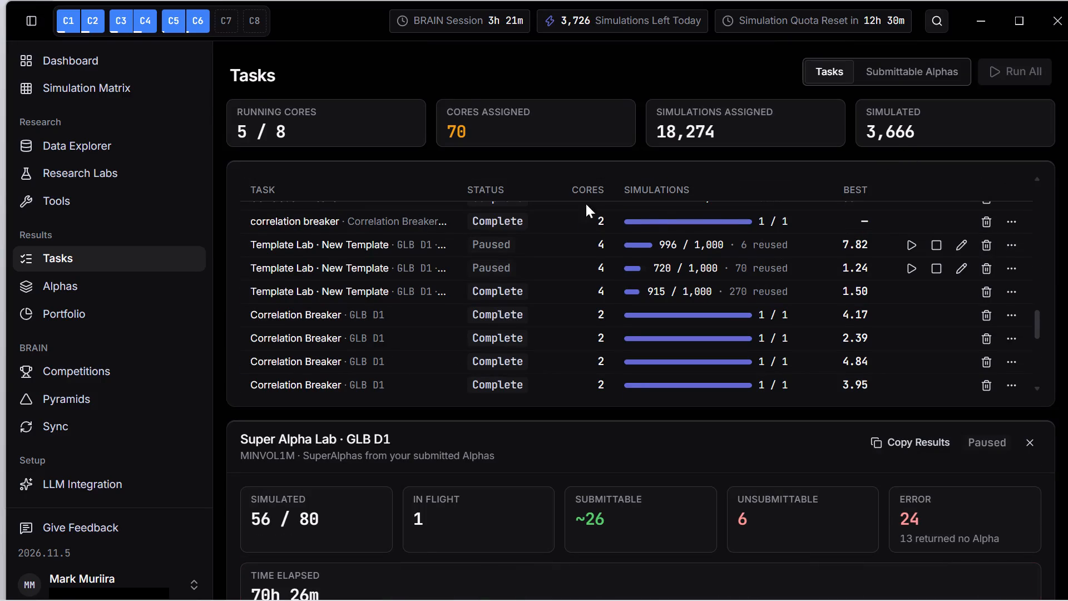
scroll(755, 253, up, 5)
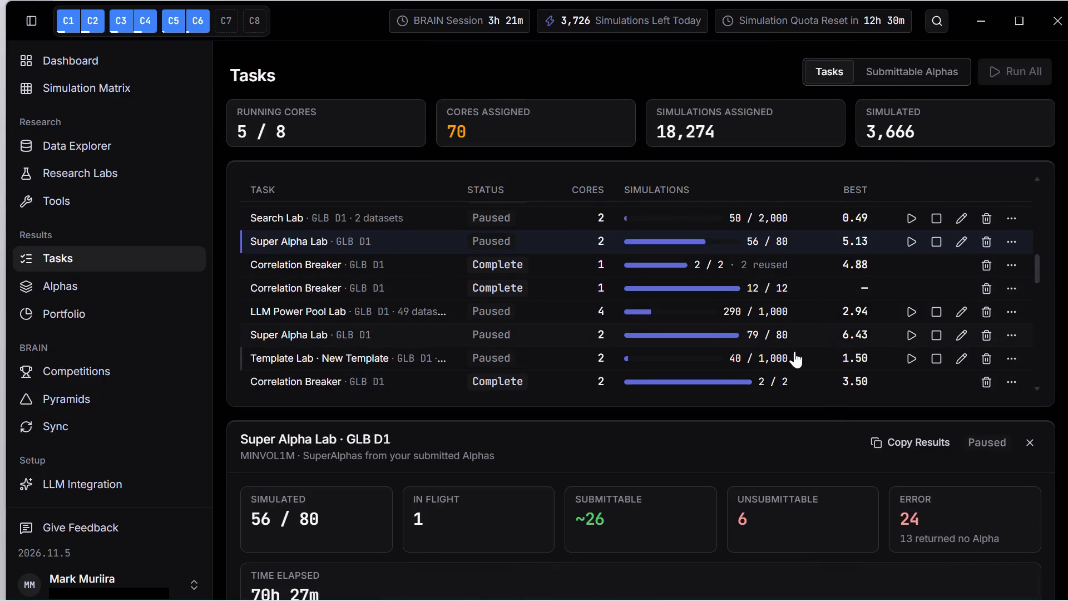
click(753, 336)
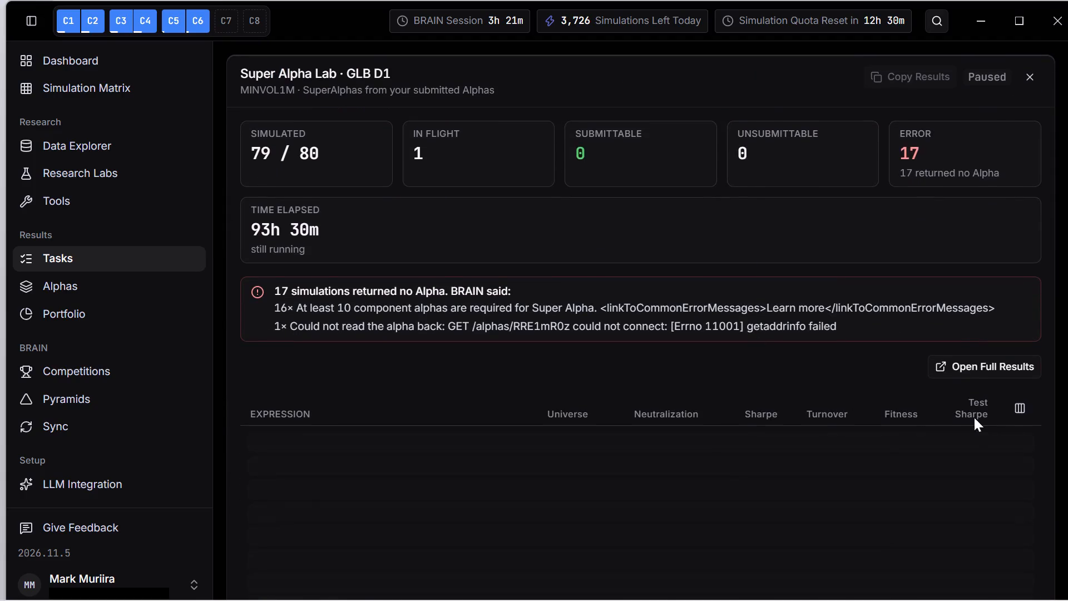
scroll(1057, 440, down, 1)
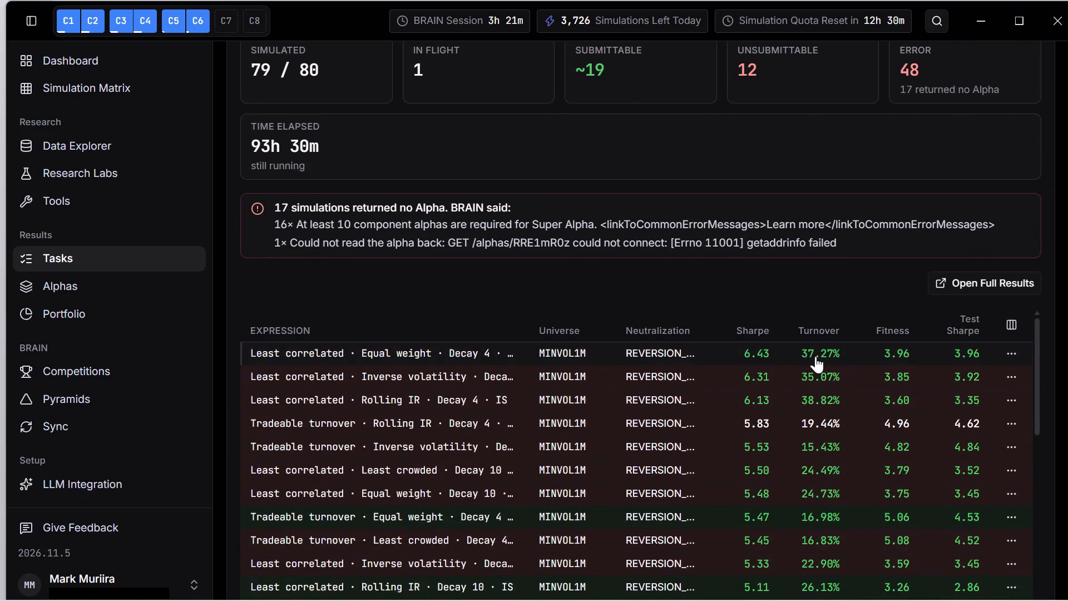
Preview the first result, SuperAlpha QPv99mRG, review its submission checks and PnL, and load its production correlation.
click(815, 352)
scroll(1067, 398, down, 11)
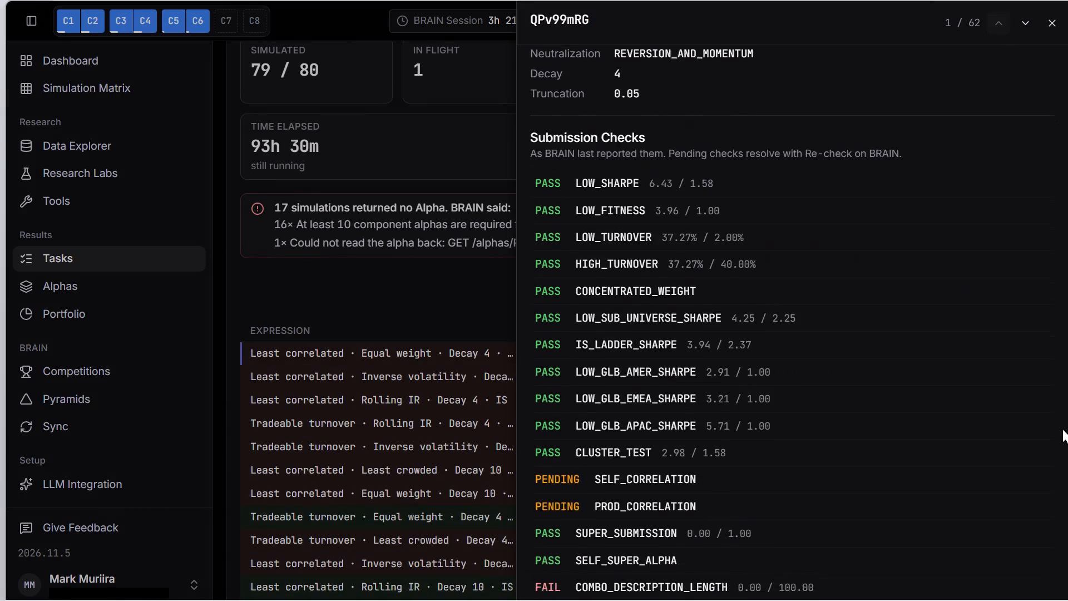
scroll(1062, 429, down, 1)
click(667, 582)
scroll(824, 465, down, 7)
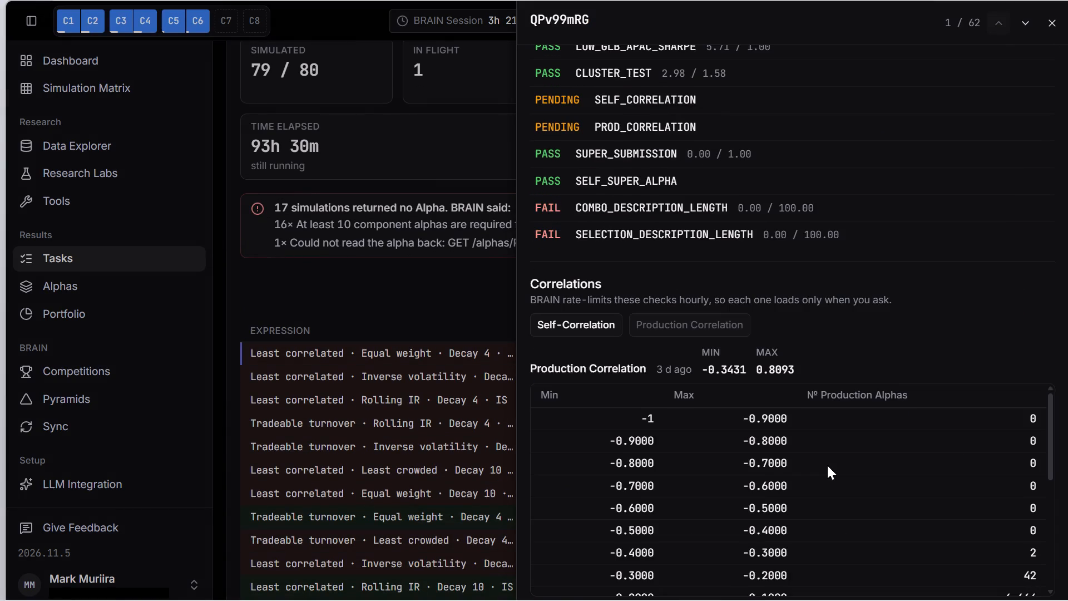
scroll(952, 387, up, 6)
scroll(1062, 146, up, 3)
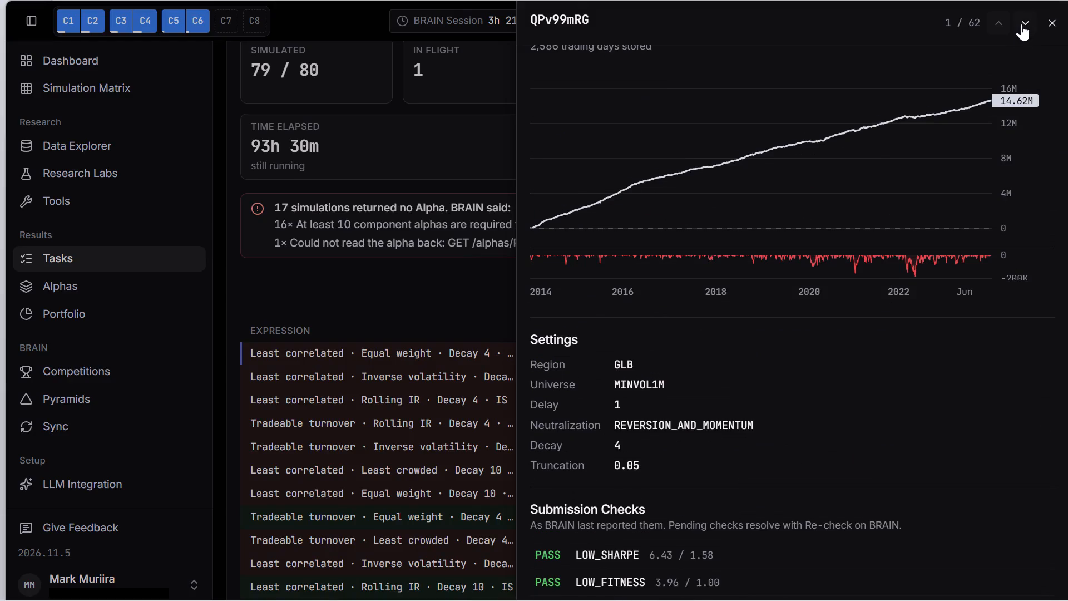
Advance to SuperAlpha WjOVLjVj, review its submission checks and load its production correlation.
click(1021, 23)
scroll(1040, 230, down, 8)
scroll(595, 555, down, 7)
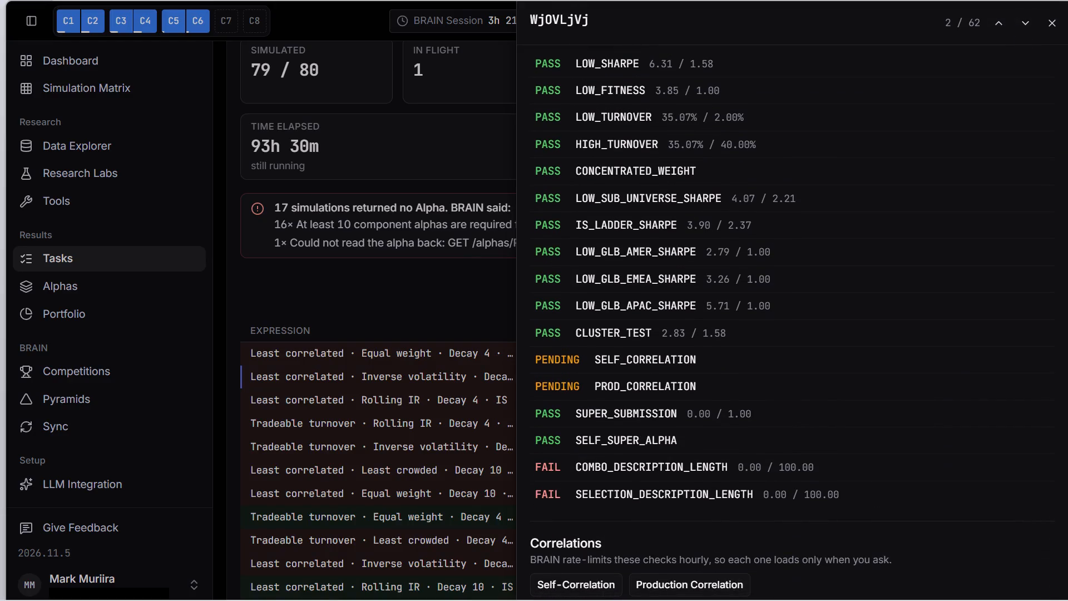
click(642, 577)
scroll(724, 406, down, 3)
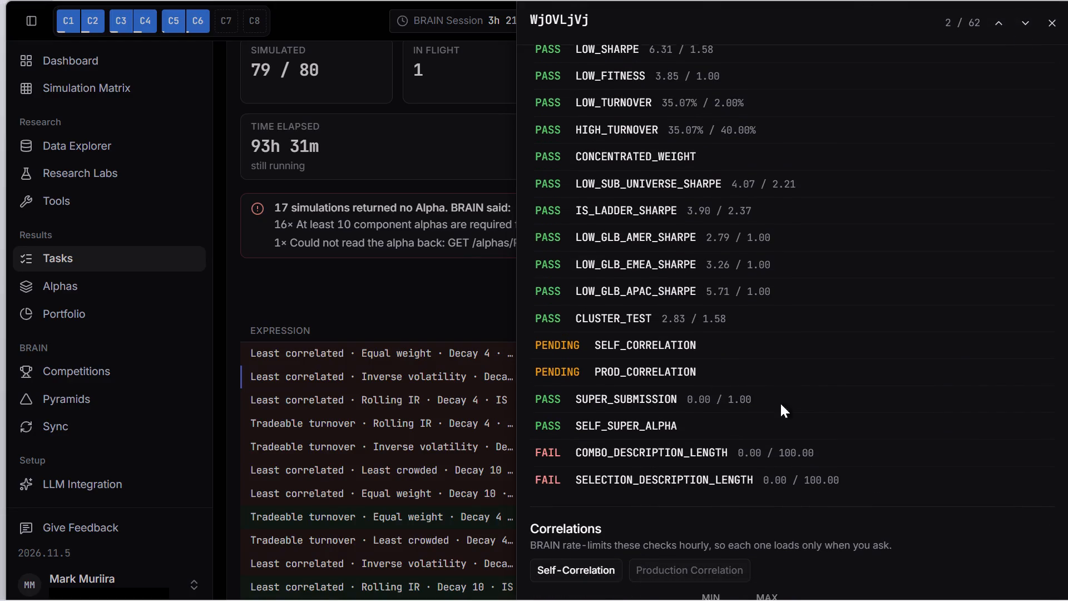
scroll(780, 403, down, 2)
Advance to SuperAlpha 78LnnoKb, review its submission checks and load its production correlation.
click(1022, 24)
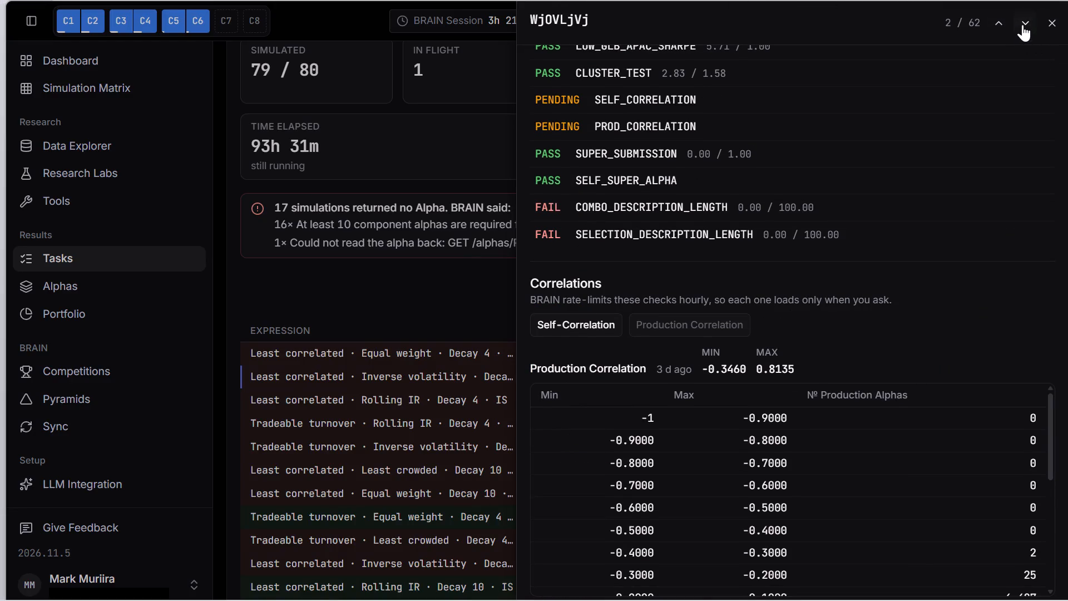
scroll(954, 358, down, 7)
scroll(651, 579, down, 7)
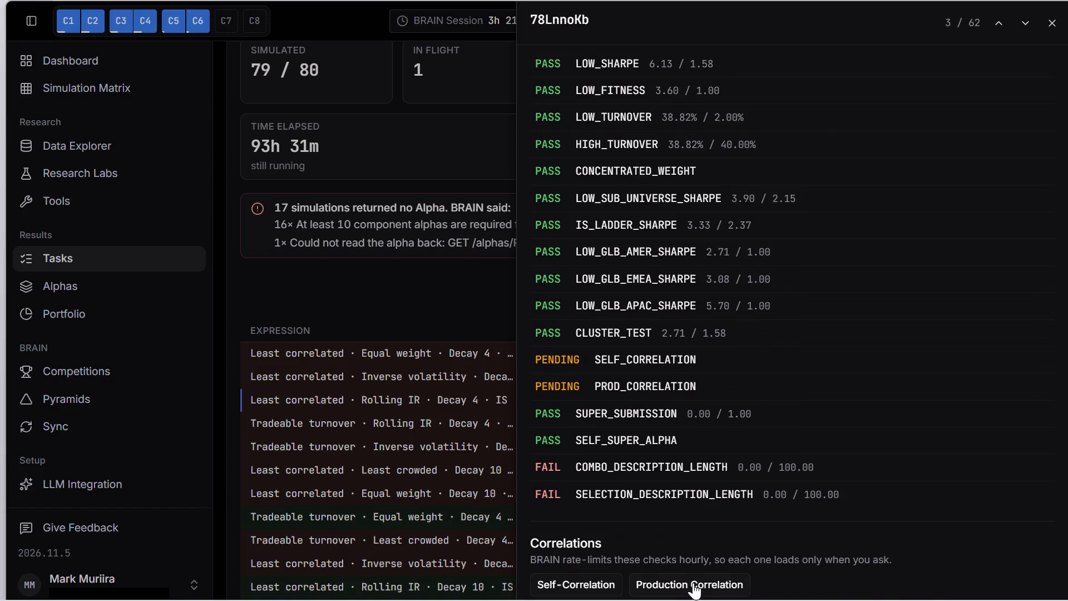
click(689, 588)
scroll(993, 397, down, 7)
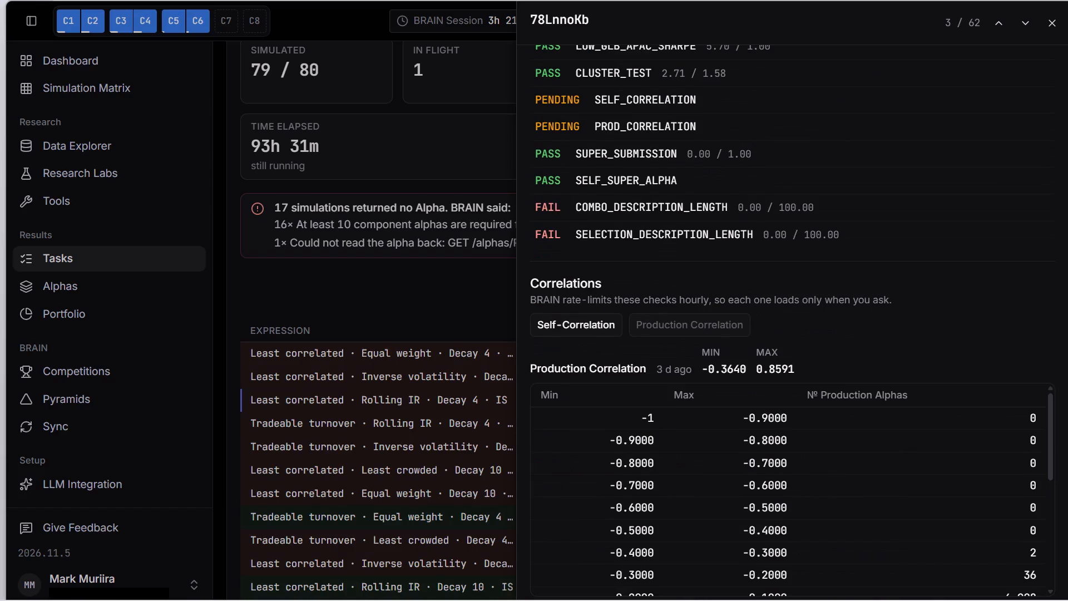
Advance to SuperAlpha WjOVOm9Z and review its settings and submission checks.
click(1023, 19)
scroll(942, 307, down, 8)
scroll(604, 509, down, 5)
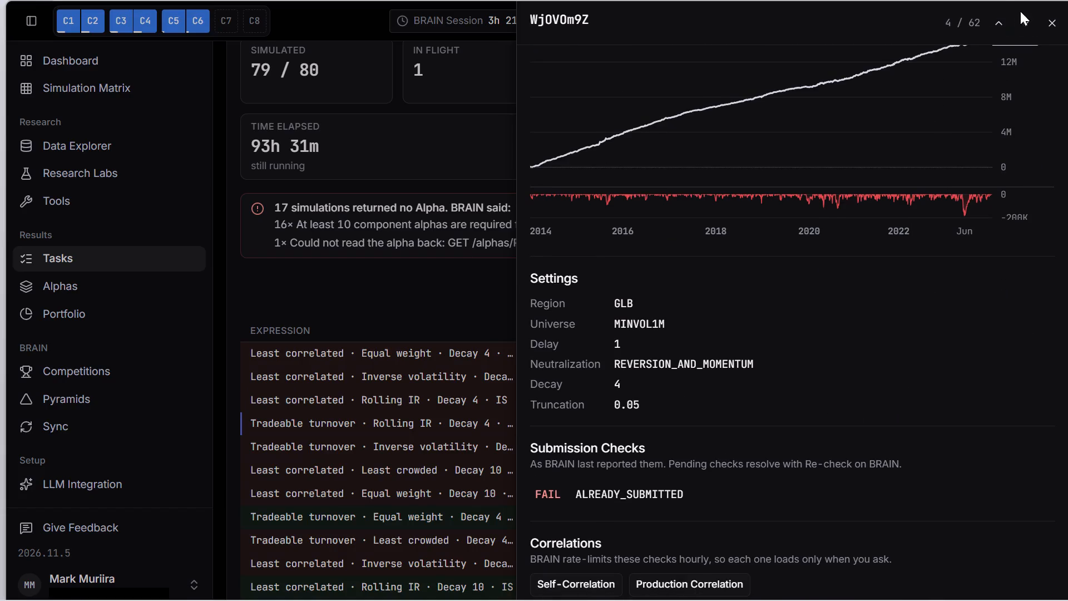
Advance to SuperAlpha omEqr5P5, review its submission checks and load its production correlation.
click(1021, 19)
scroll(952, 223, down, 7)
scroll(963, 352, down, 6)
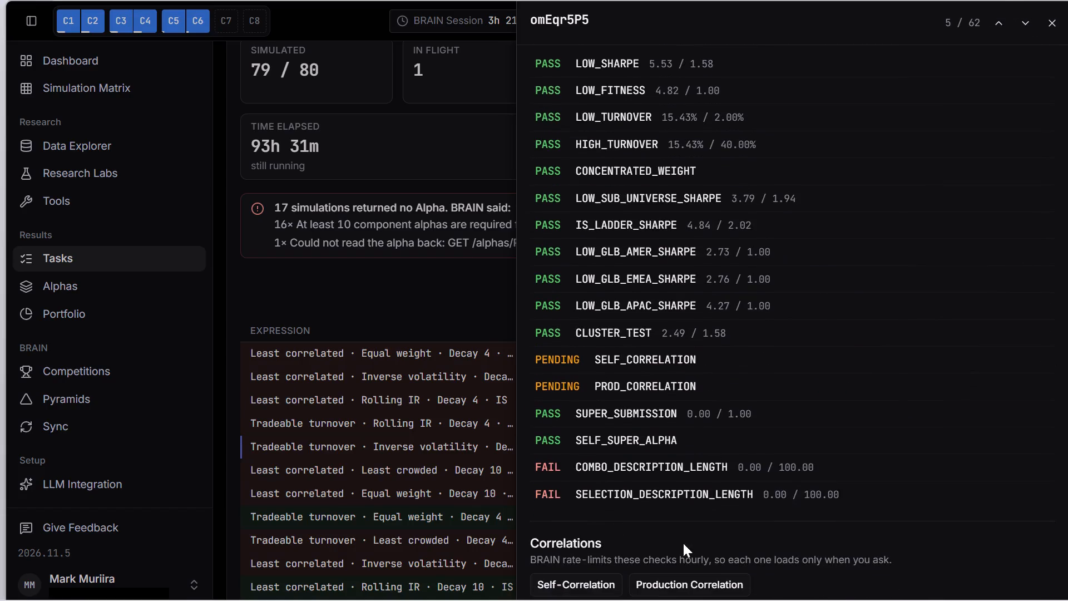
click(665, 584)
scroll(1067, 388, down, 7)
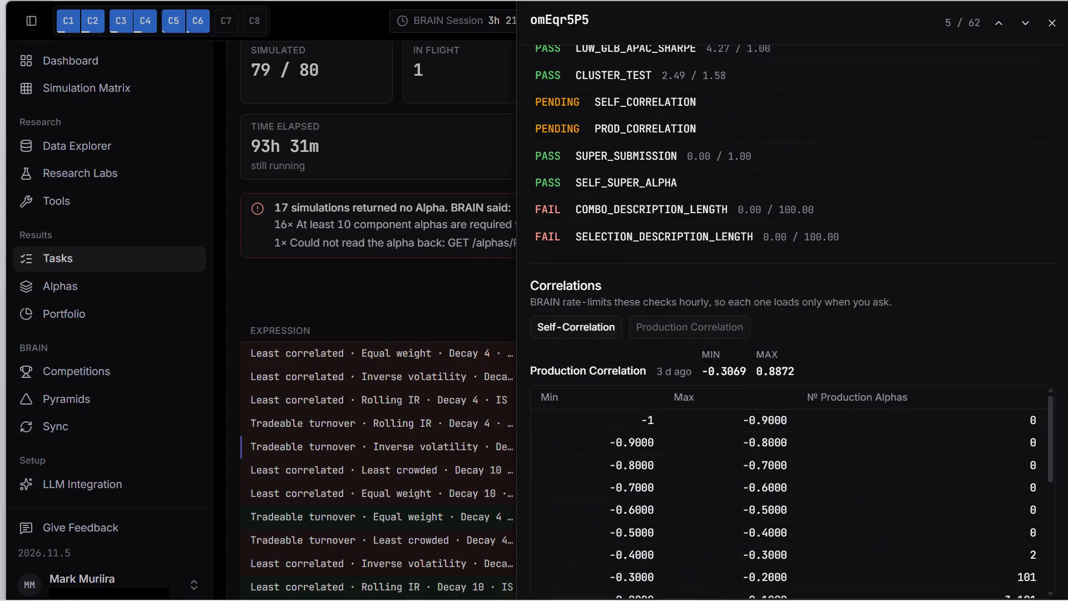
scroll(1067, 387, up, 7)
Advance to SuperAlpha 6XdlkOYp, review its submission checks and load its production correlation.
click(1021, 17)
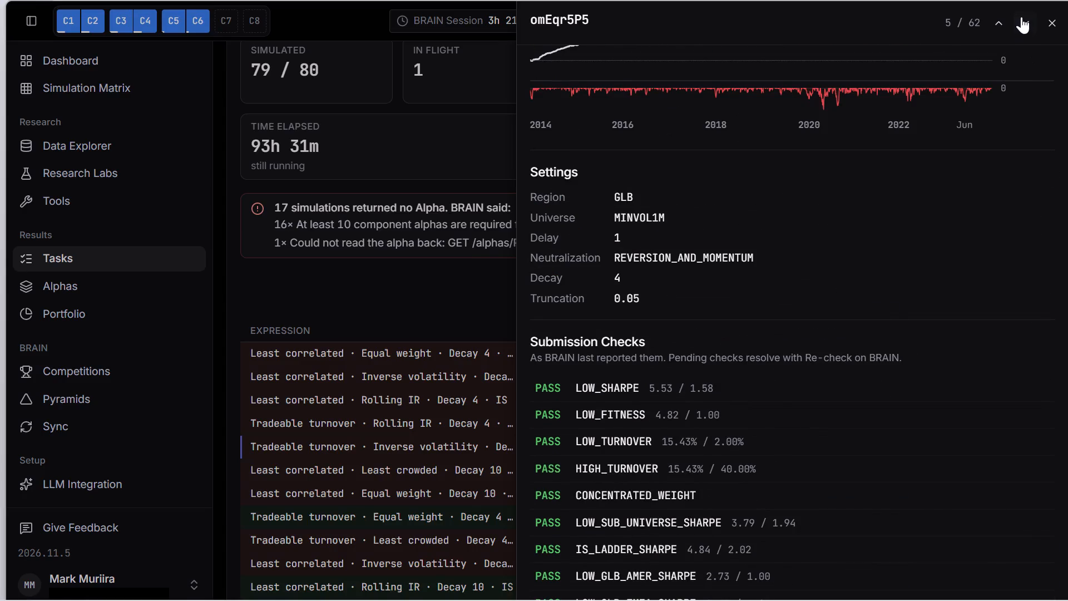
scroll(1067, 273, down, 13)
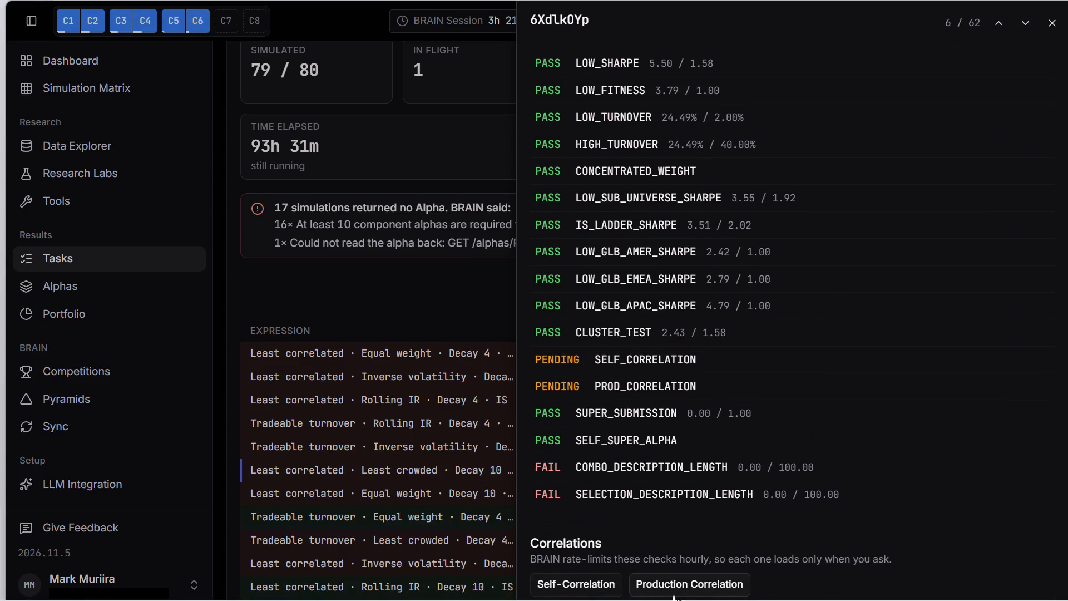
click(671, 579)
scroll(1004, 474, down, 8)
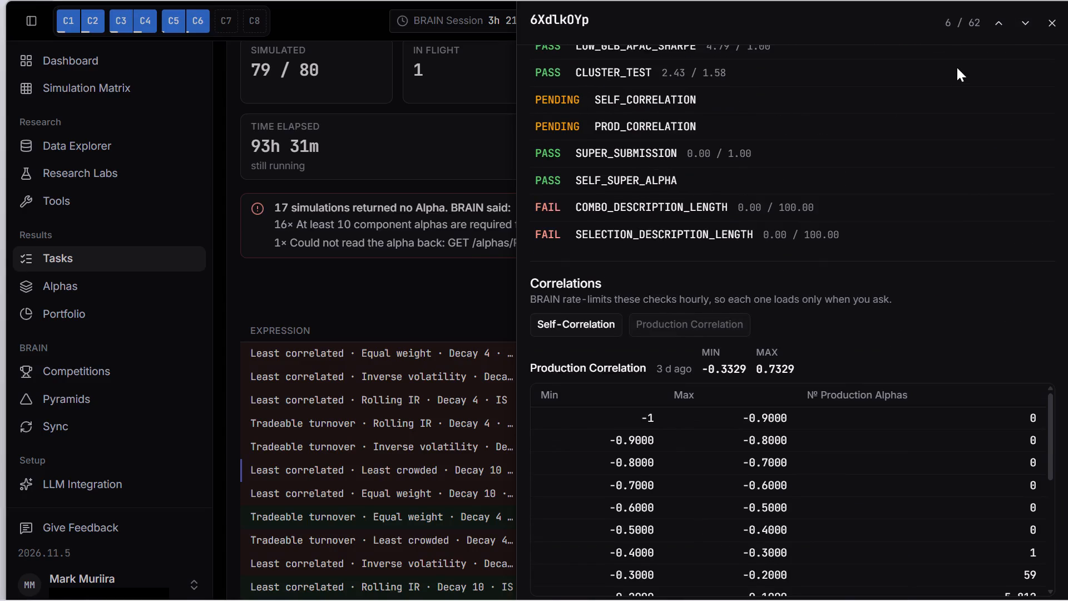
Advance to SuperAlpha KPJ7o9Xl, review its submission checks and load its production correlation.
click(1022, 16)
scroll(1021, 322, down, 14)
scroll(854, 465, up, 1)
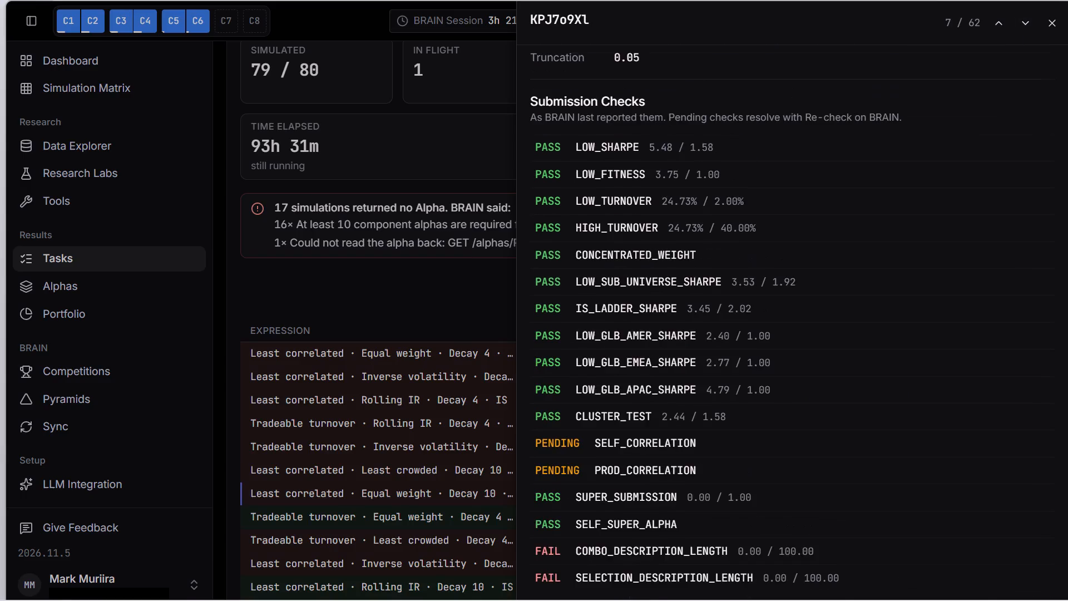
scroll(701, 456, down, 8)
click(700, 583)
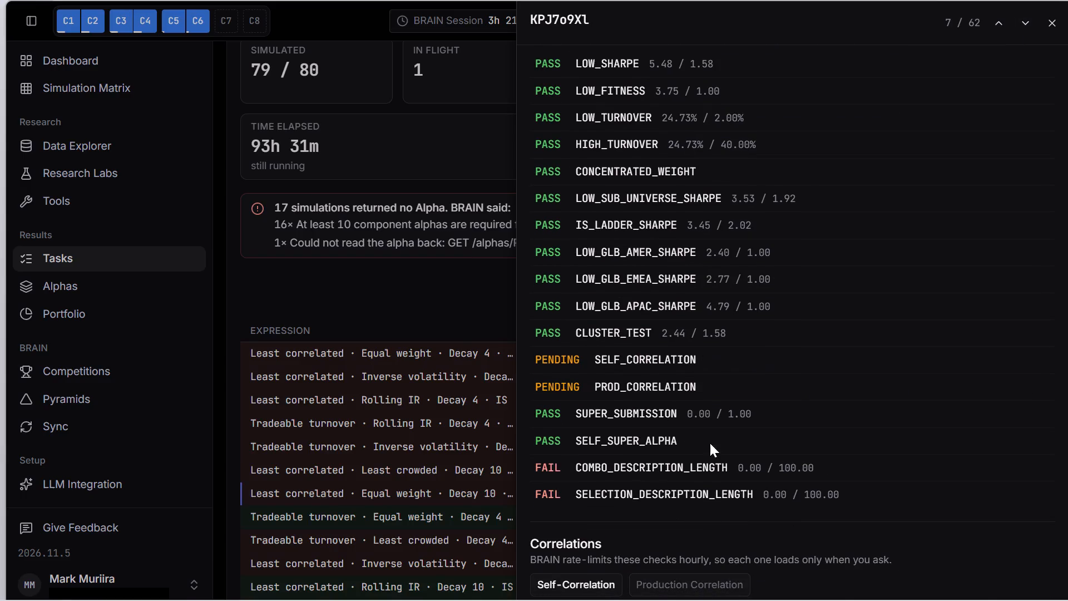
scroll(618, 392, down, 6)
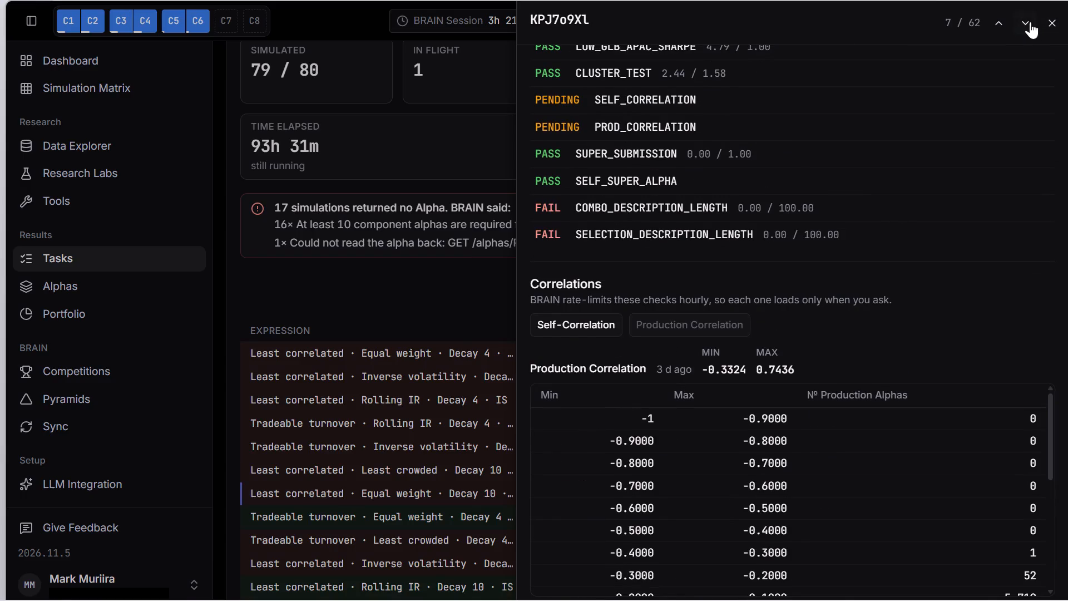
Advance to SuperAlpha 2rANweAJ and review its submission checks, including the self- and production-correlation checks.
click(1028, 22)
scroll(1067, 260, down, 13)
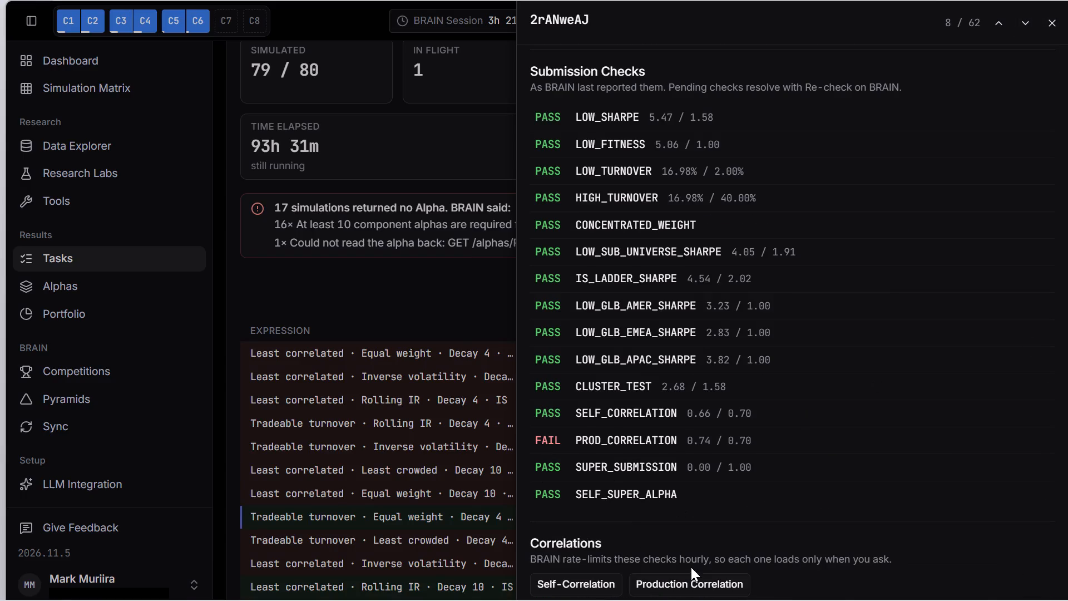
Advance to SuperAlpha bl6d6OKK, review its submission checks and load its production correlation.
click(1022, 21)
scroll(1019, 193, down, 13)
scroll(1015, 289, down, 6)
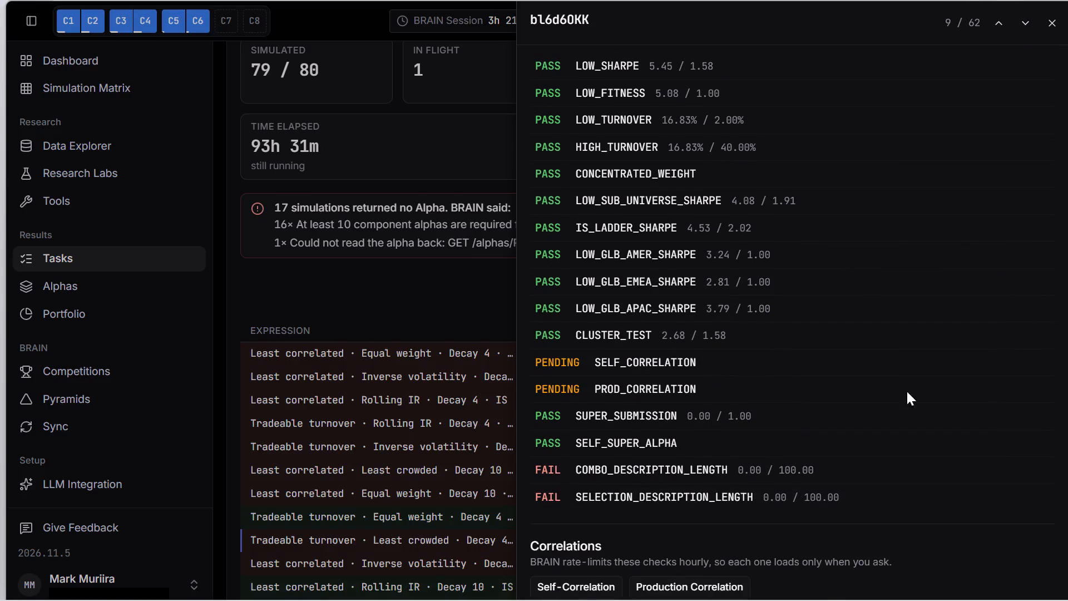
scroll(997, 375, down, 6)
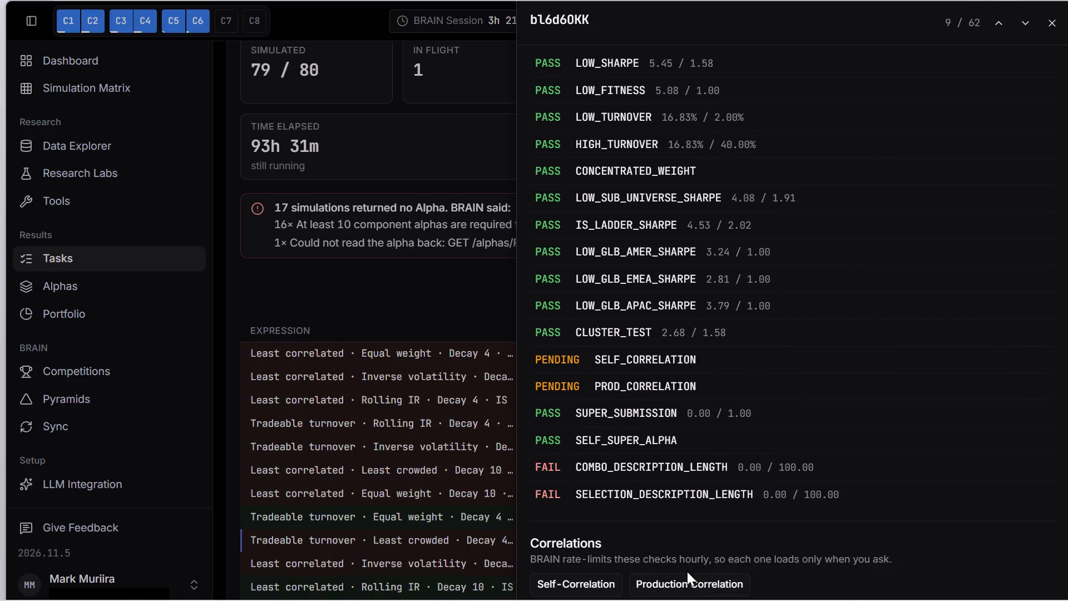
click(679, 583)
scroll(1008, 415, down, 6)
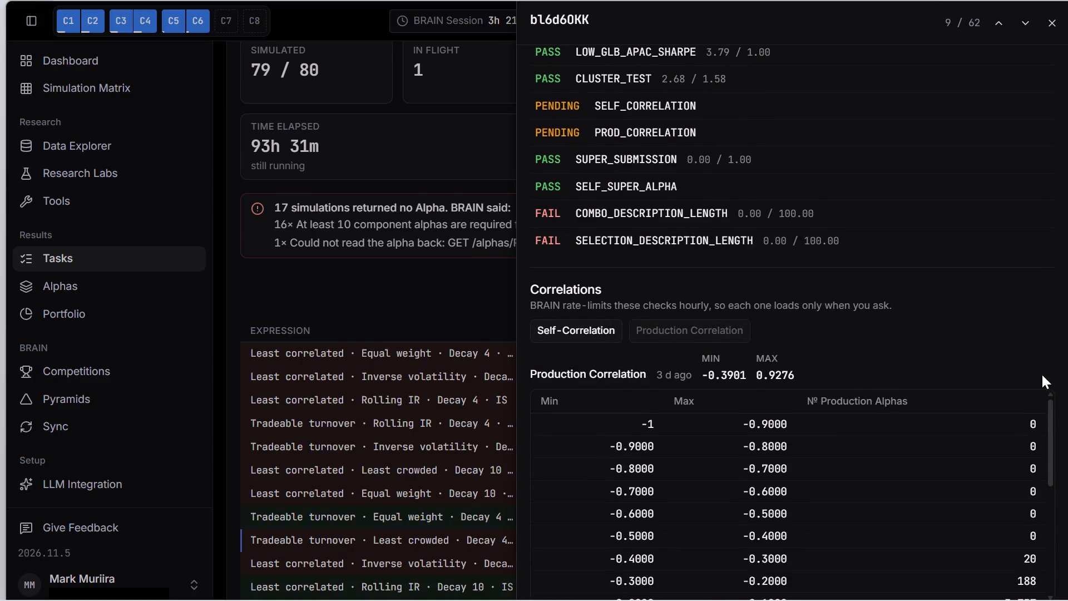
Advance to the tenth SuperAlpha in the task results, review its submission checks and load its production correlation.
click(1025, 20)
scroll(1067, 340, down, 7)
scroll(1057, 449, down, 6)
click(696, 579)
scroll(1067, 424, down, 7)
Advance to SuperAlpha 9qxXekPx, review its submission checks and load its production correlation.
click(1023, 21)
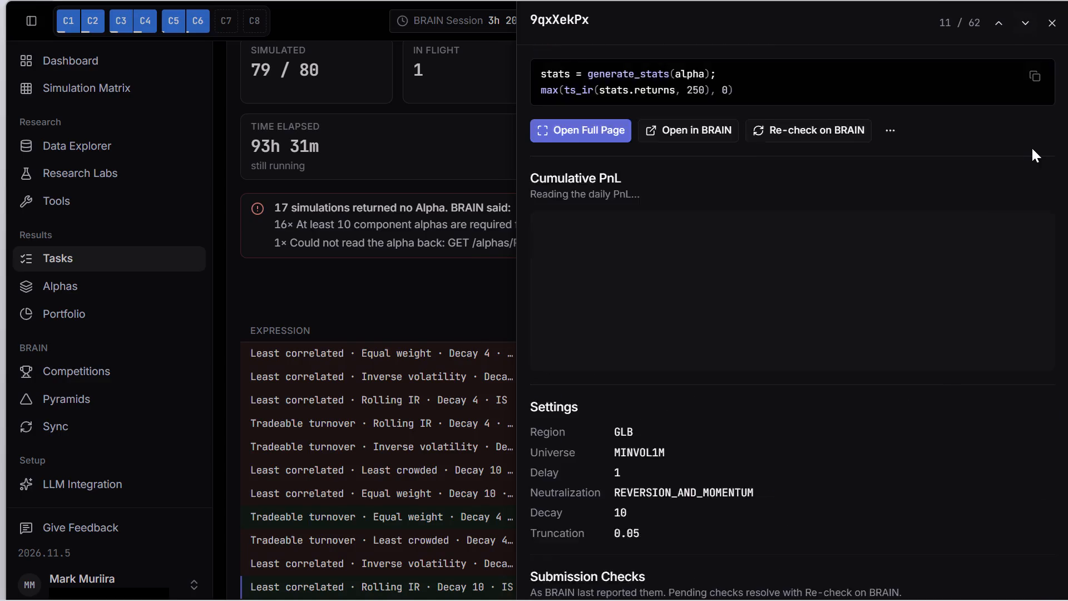
scroll(1067, 319, down, 7)
scroll(1046, 503, down, 5)
click(657, 586)
scroll(984, 474, down, 7)
Advance to SuperAlpha QPv7wRVG, review its submission checks and load its production correlation.
click(1027, 23)
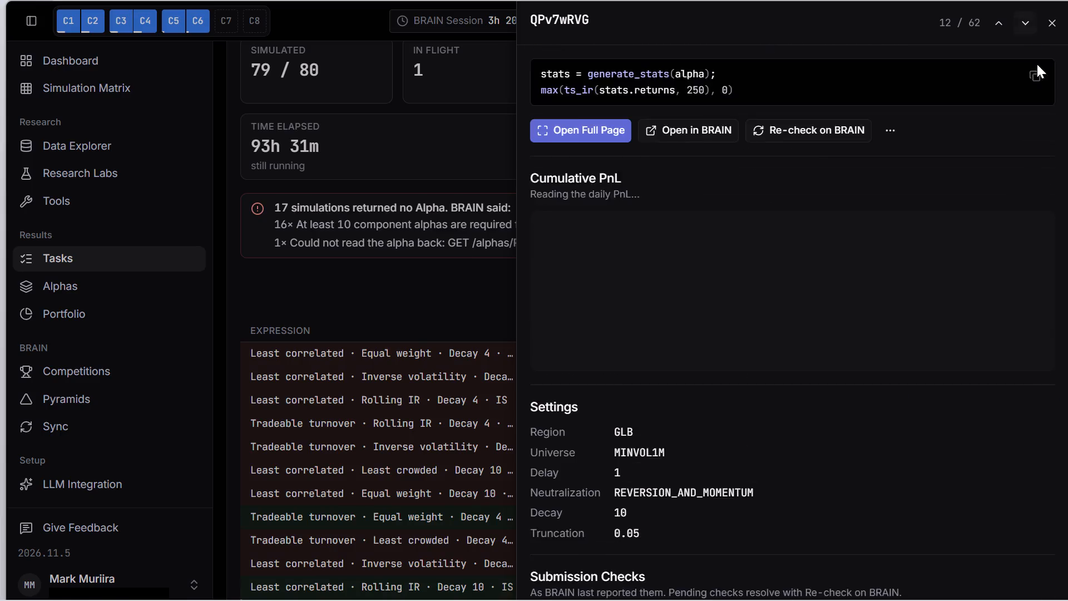
scroll(1067, 366, down, 8)
middle_drag(1067, 462, 1067, 485)
scroll(674, 490, down, 6)
click(691, 587)
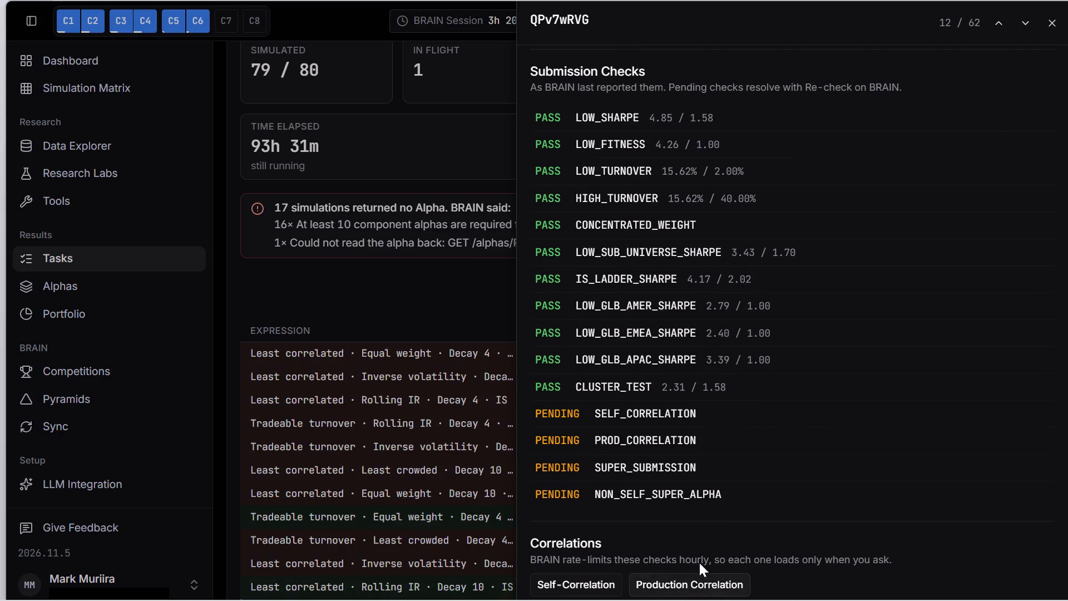
scroll(950, 298, down, 7)
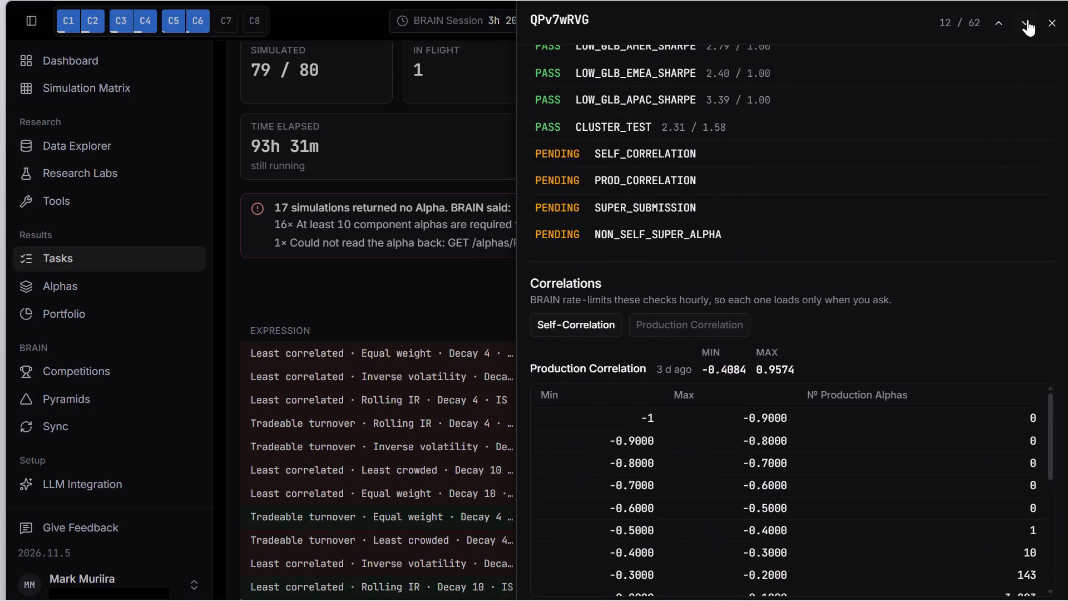
Advance to SuperAlpha Vkx6vML8, review its submission checks and load its production correlation.
click(1027, 19)
scroll(662, 600, down, 8)
scroll(674, 447, down, 10)
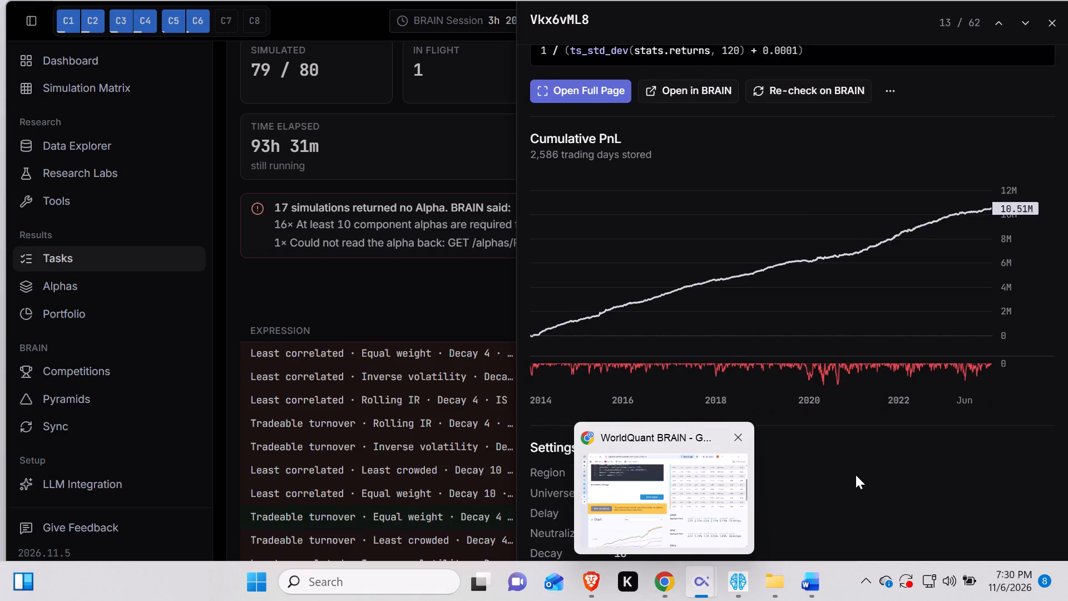
scroll(856, 475, down, 17)
click(685, 578)
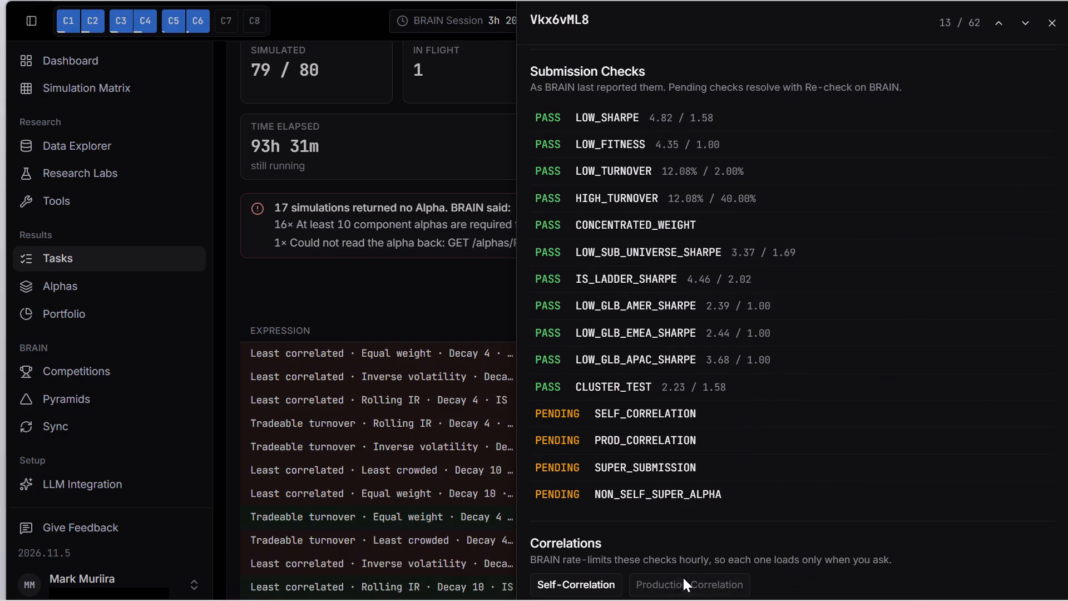
scroll(771, 388, down, 7)
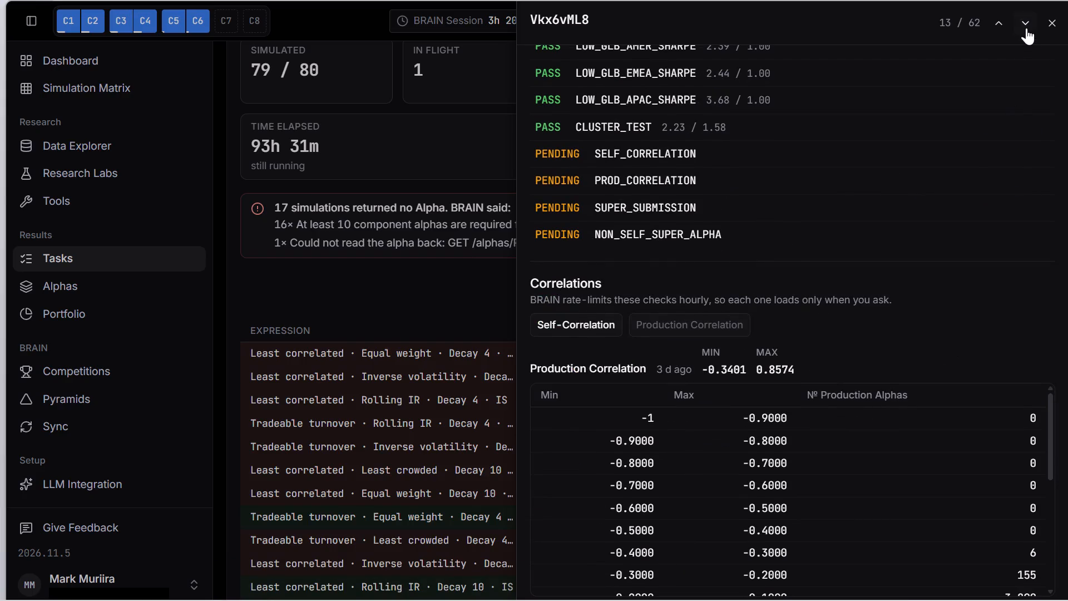
Advance to SuperAlpha j2Yjq3L9, review its submission checks and load its production correlation.
click(1026, 28)
scroll(1047, 339, down, 18)
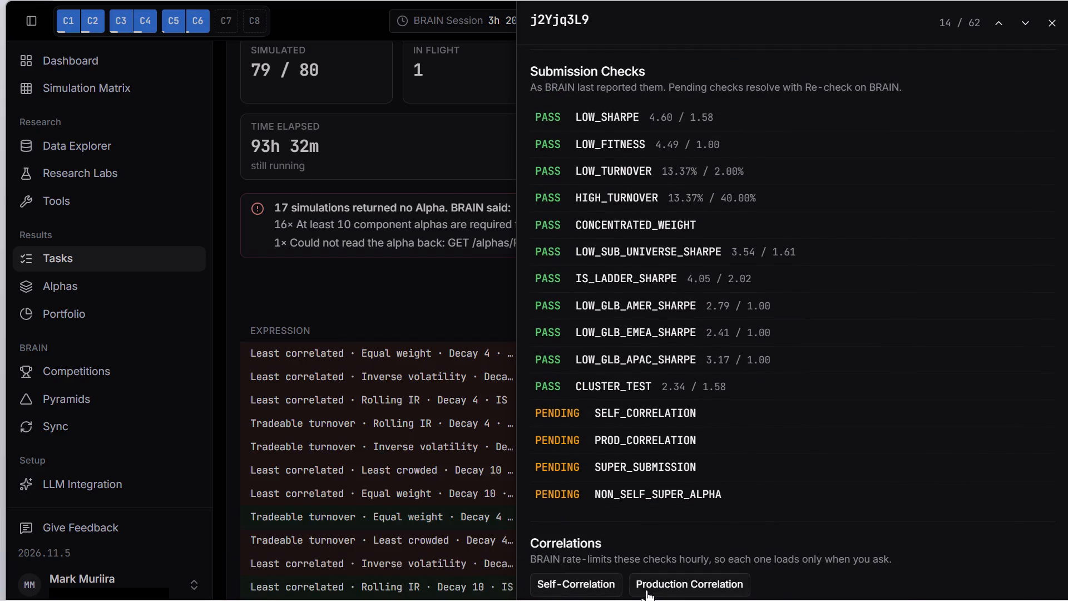
click(647, 588)
scroll(1005, 477, down, 7)
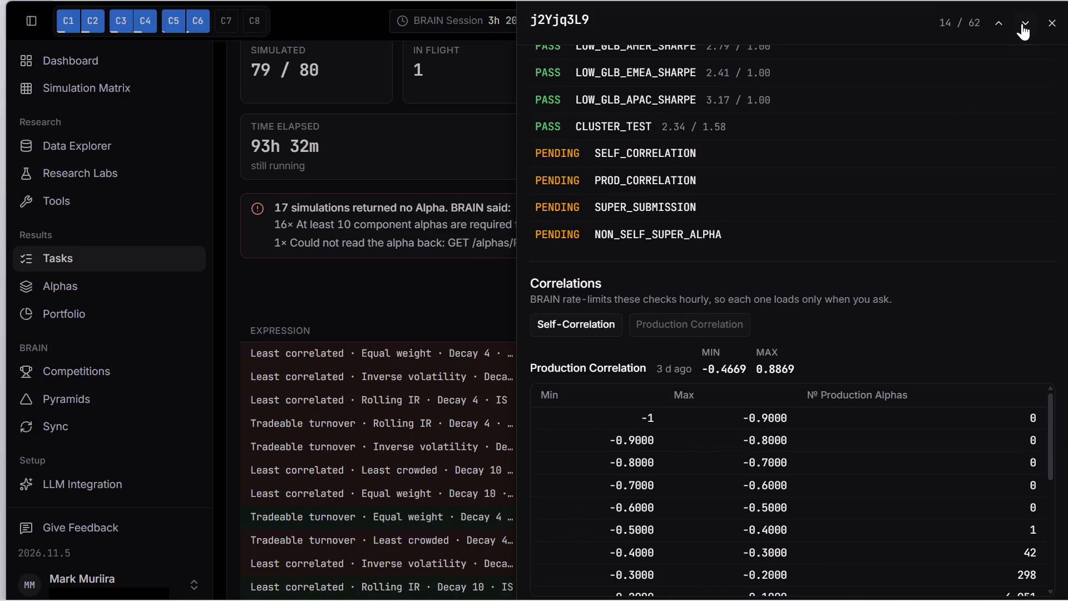
scroll(1010, 72, down, 8)
Advance to SuperAlpha A1V0RY2e, review its submission checks and load its production correlation.
click(1025, 24)
scroll(1046, 199, down, 8)
scroll(719, 495, down, 6)
click(713, 580)
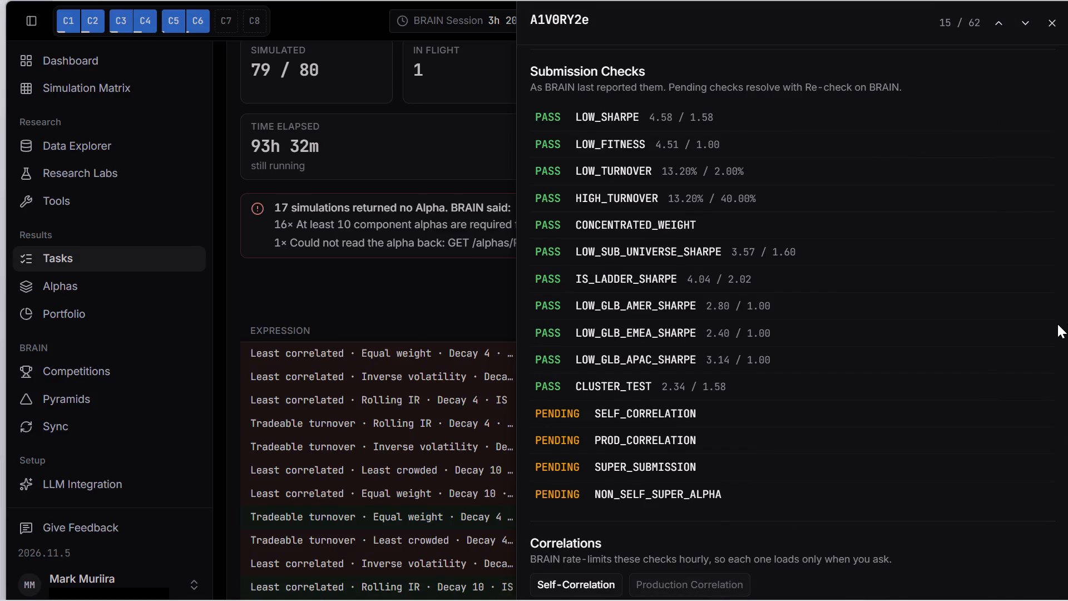
scroll(1057, 324, down, 3)
scroll(1057, 324, up, 4)
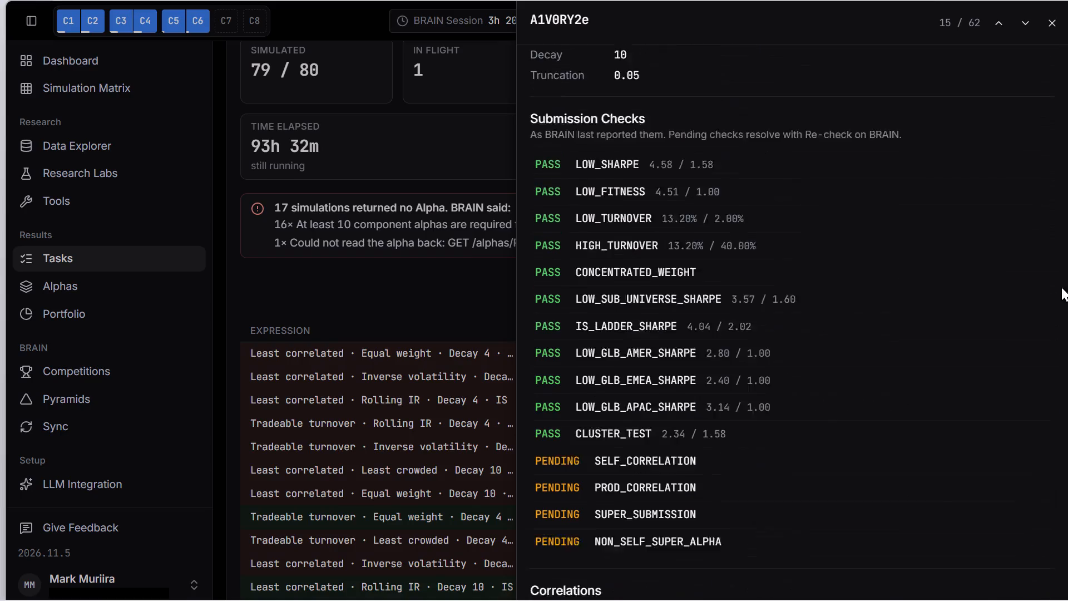
Advance to SuperAlpha A1VlXO9Y, review its submission checks and load its production correlation.
click(1026, 24)
scroll(1045, 272, down, 8)
scroll(756, 509, down, 5)
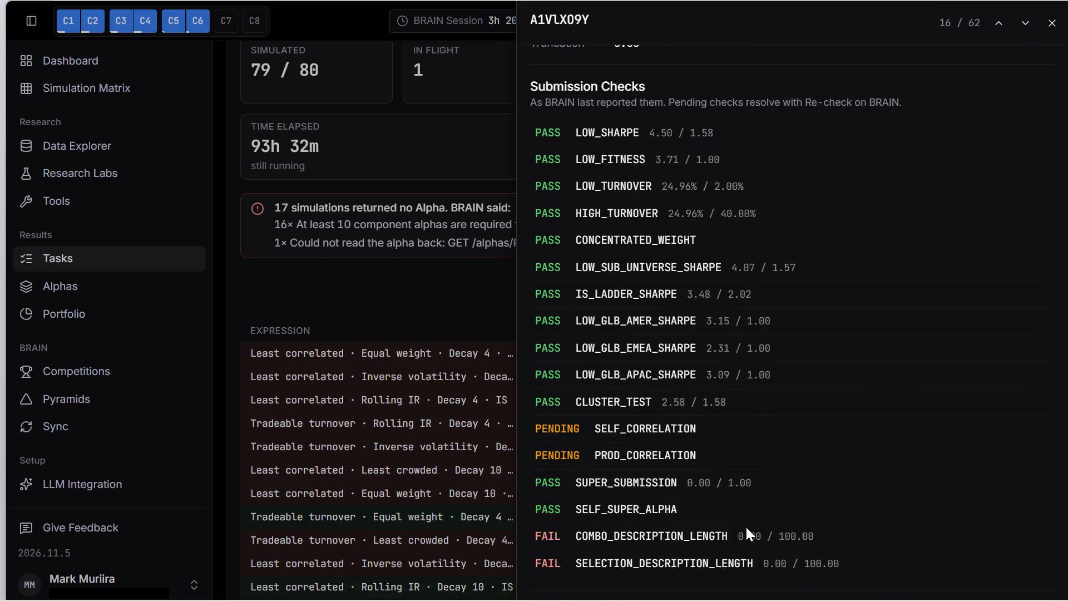
scroll(746, 527, down, 1)
click(719, 585)
scroll(1067, 392, down, 7)
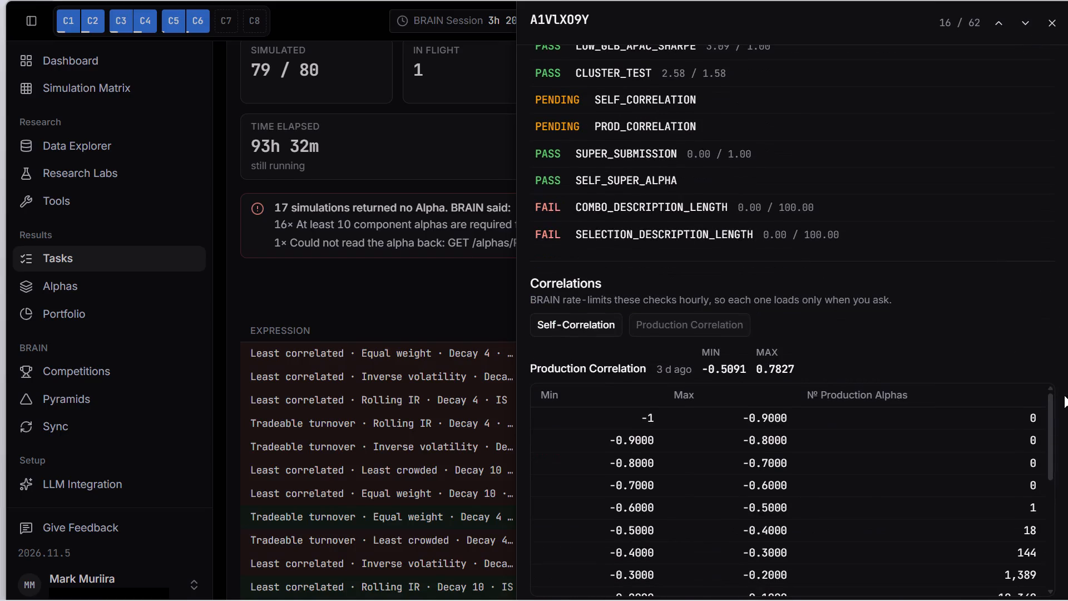
Advance to SuperAlpha RRE7xGqa, review its submission checks and load its production correlation.
click(1027, 24)
scroll(1067, 213, down, 5)
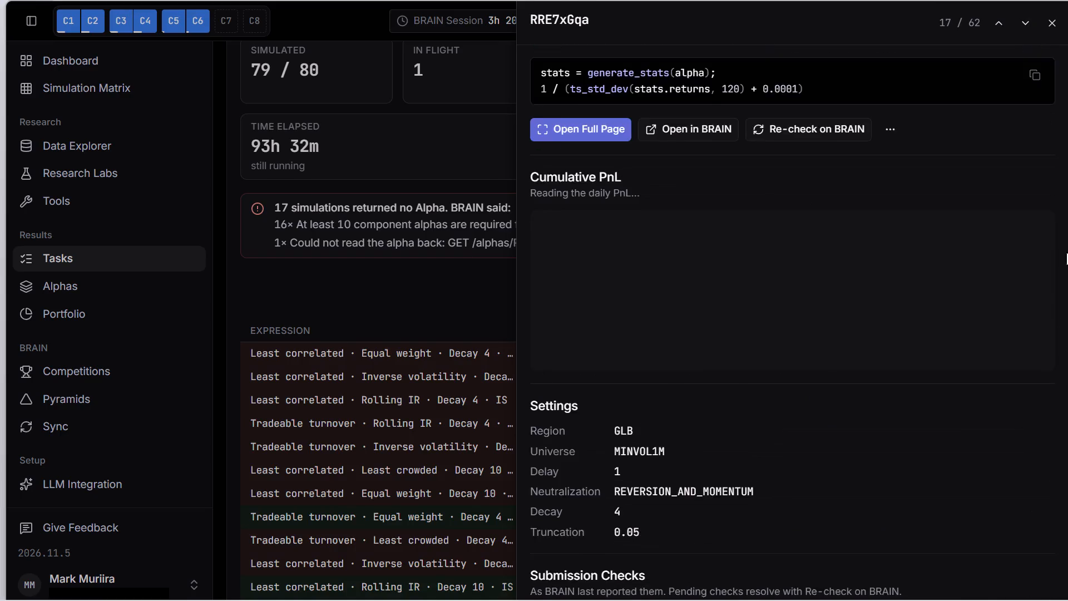
scroll(1066, 252, down, 10)
click(689, 585)
scroll(1067, 311, down, 8)
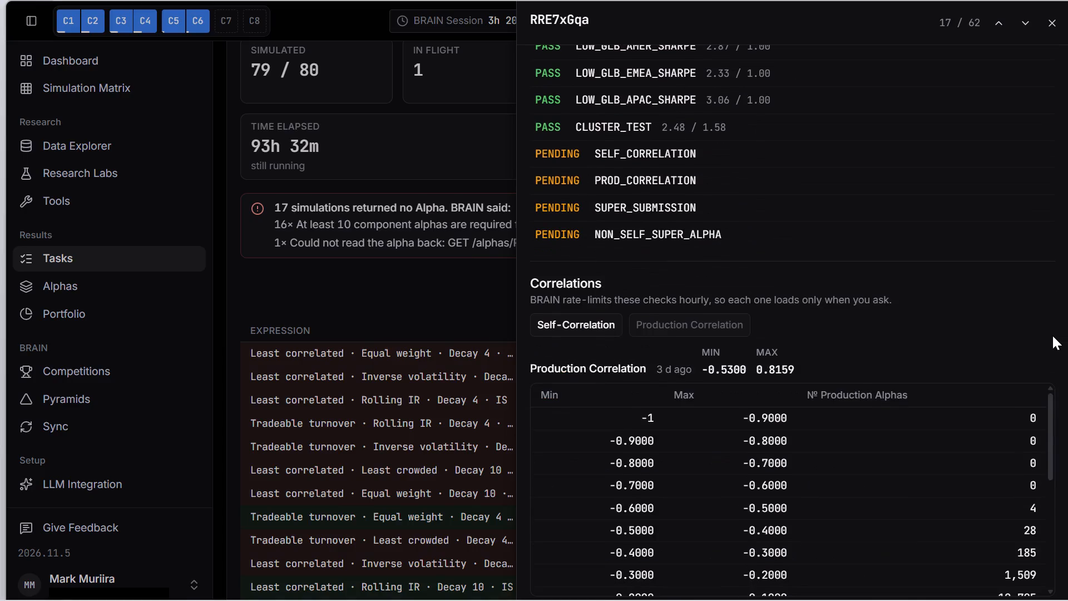
scroll(1051, 327, up, 7)
Advance to SuperAlpha YP17oQgv, review its submission checks and load its production correlation.
click(1027, 22)
scroll(1067, 267, down, 8)
scroll(1029, 421, down, 7)
click(712, 587)
scroll(1067, 363, down, 8)
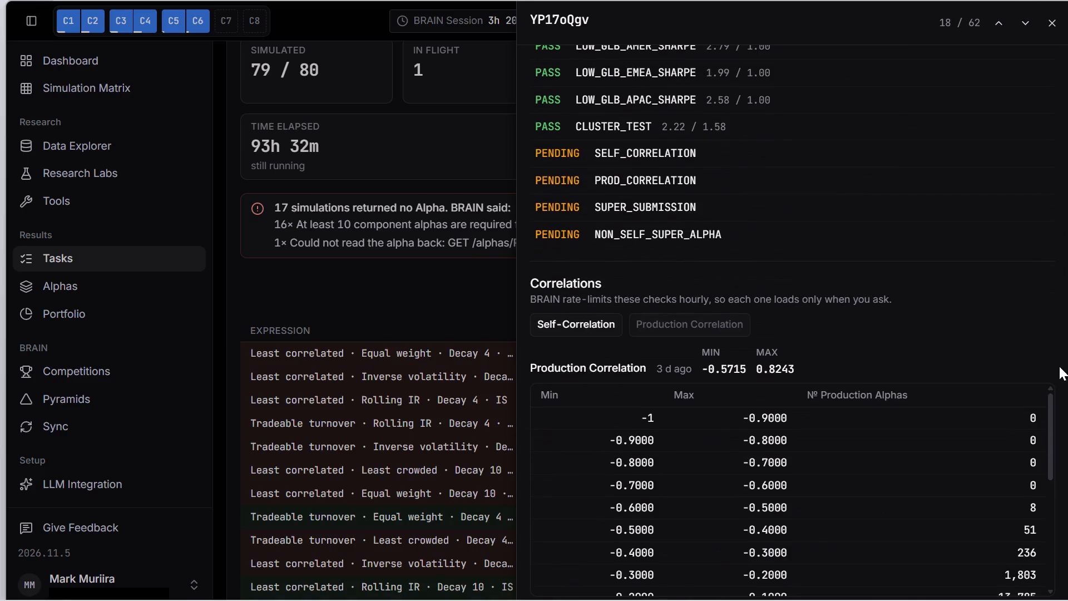
Advance to SuperAlpha vR1k8LPb, review its submission checks and load its production correlation.
click(1026, 23)
scroll(1060, 297, down, 3)
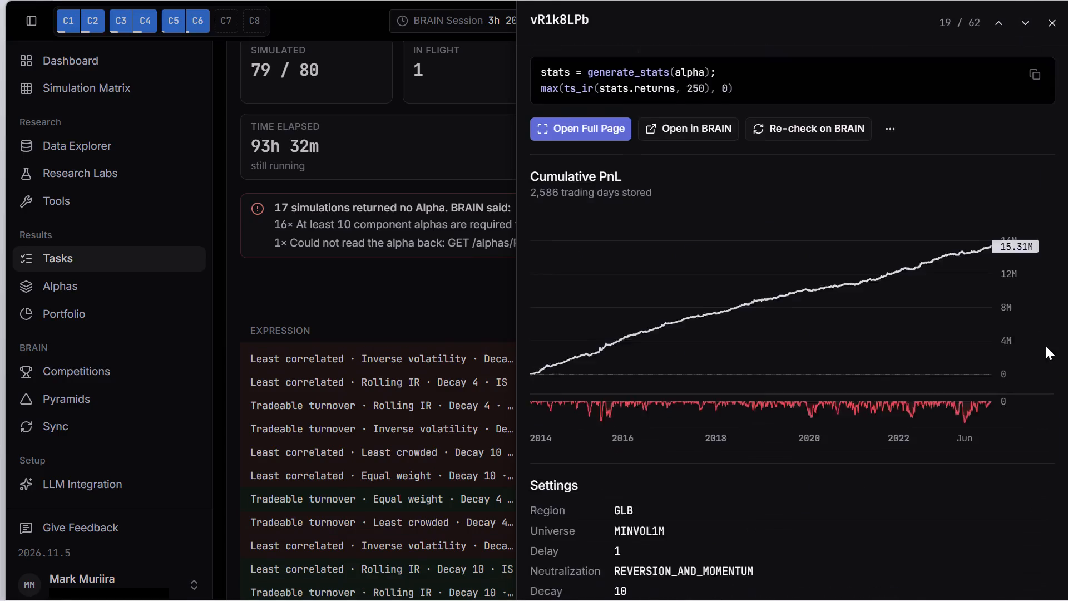
scroll(1045, 346, down, 11)
click(726, 588)
scroll(1067, 265, down, 8)
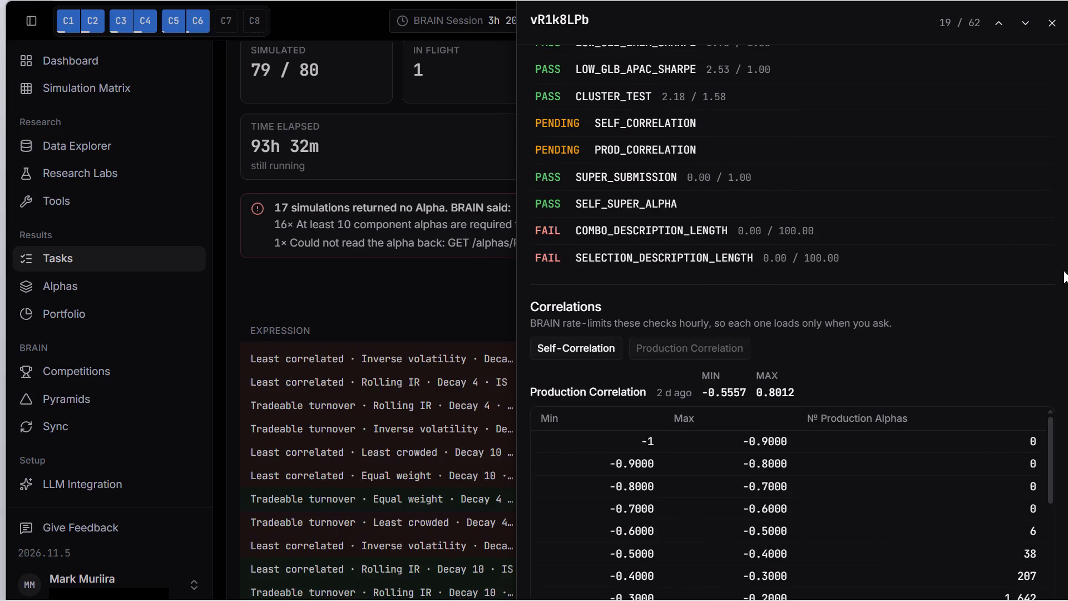
Advance to SuperAlpha Vkx7QNXY, review its submission checks and load its production correlation.
drag(1024, 20, 1024, 27)
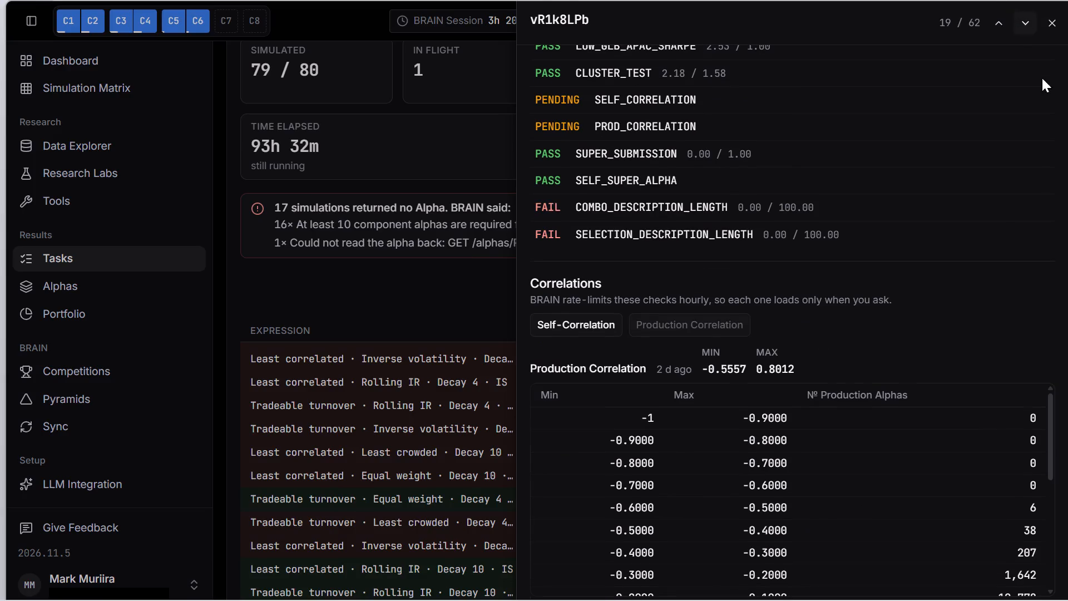
scroll(1041, 208, down, 15)
click(707, 587)
scroll(1067, 339, down, 9)
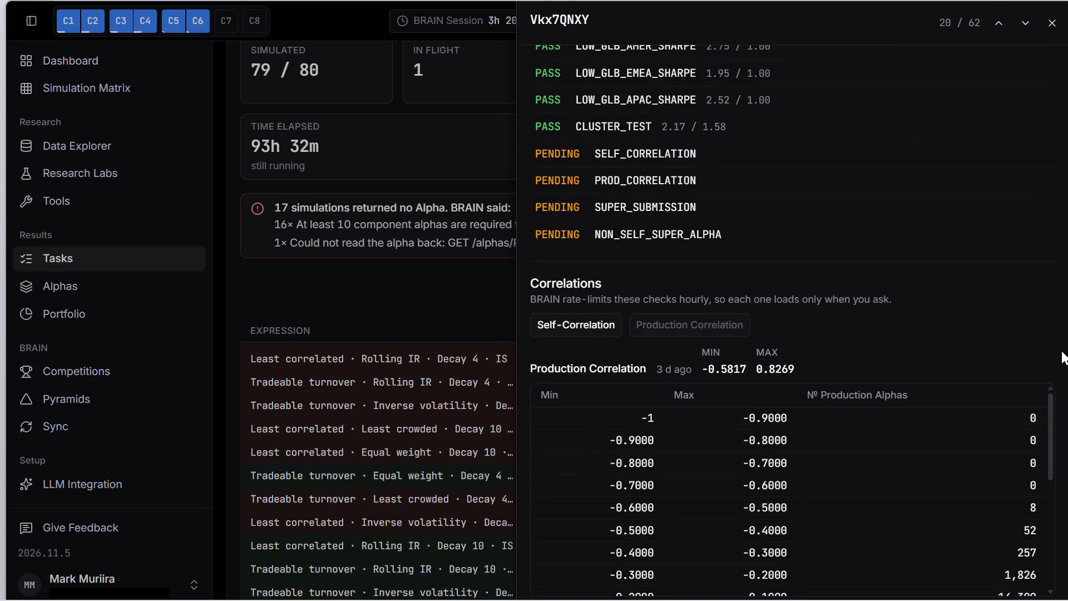
Advance to SuperAlpha Vkx6jgXG, review its submission checks and load its production correlation.
click(1029, 23)
scroll(1066, 216, down, 8)
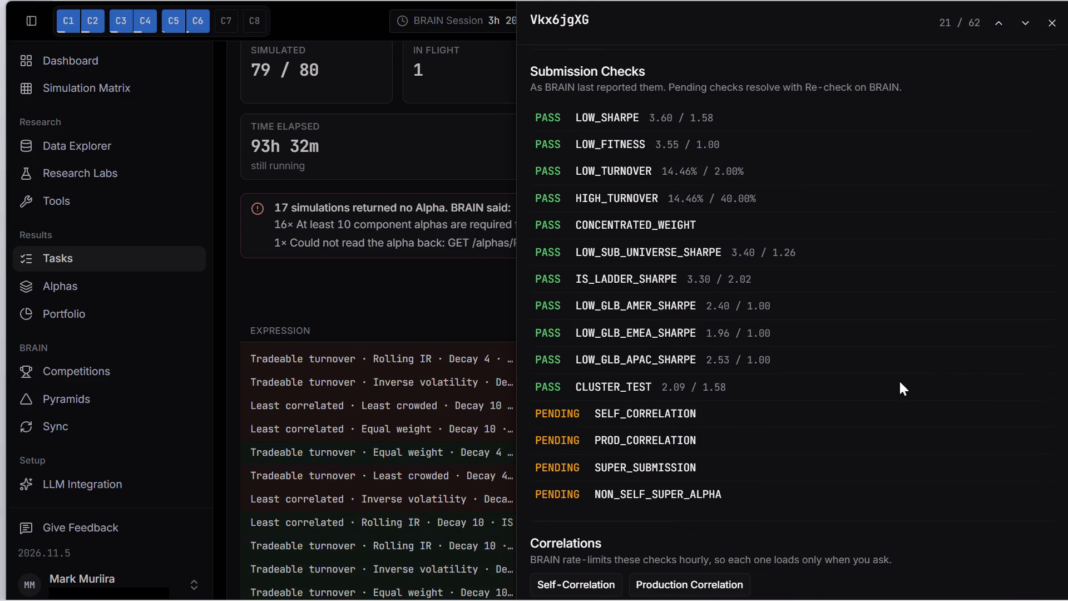
scroll(720, 449, down, 6)
click(682, 592)
scroll(1067, 250, down, 8)
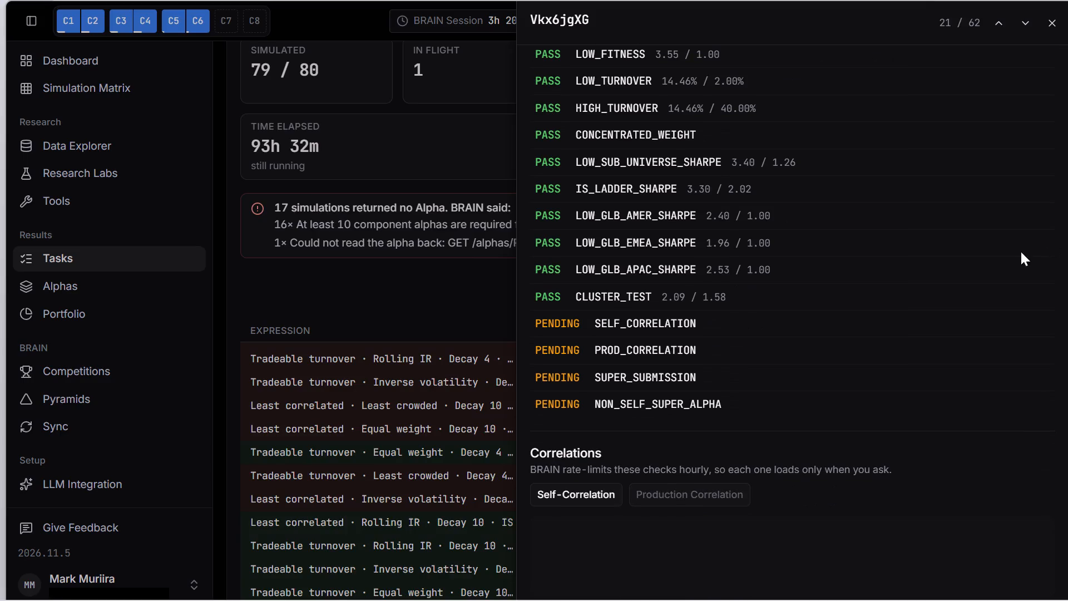
scroll(612, 245, up, 4)
scroll(592, 260, down, 6)
scroll(616, 266, up, 7)
scroll(618, 263, down, 6)
scroll(623, 275, up, 6)
scroll(654, 248, down, 9)
Switch to Chrome and examine alpha LLM9g1zL's code, PnL chart, yearly statistics and testing status for the IS period.
click(667, 585)
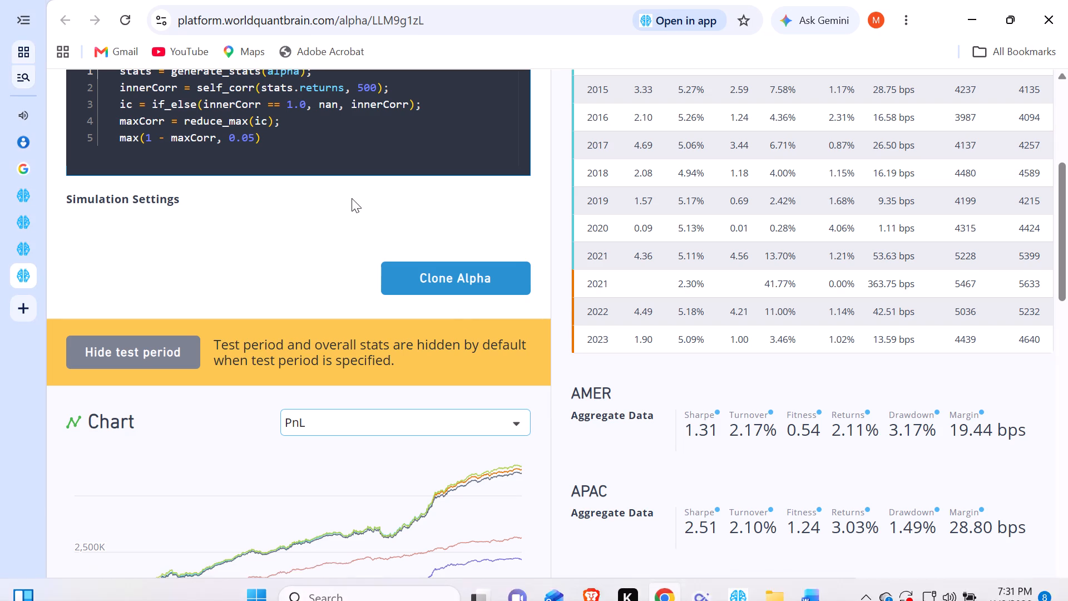
scroll(369, 191, down, 6)
scroll(339, 206, up, 5)
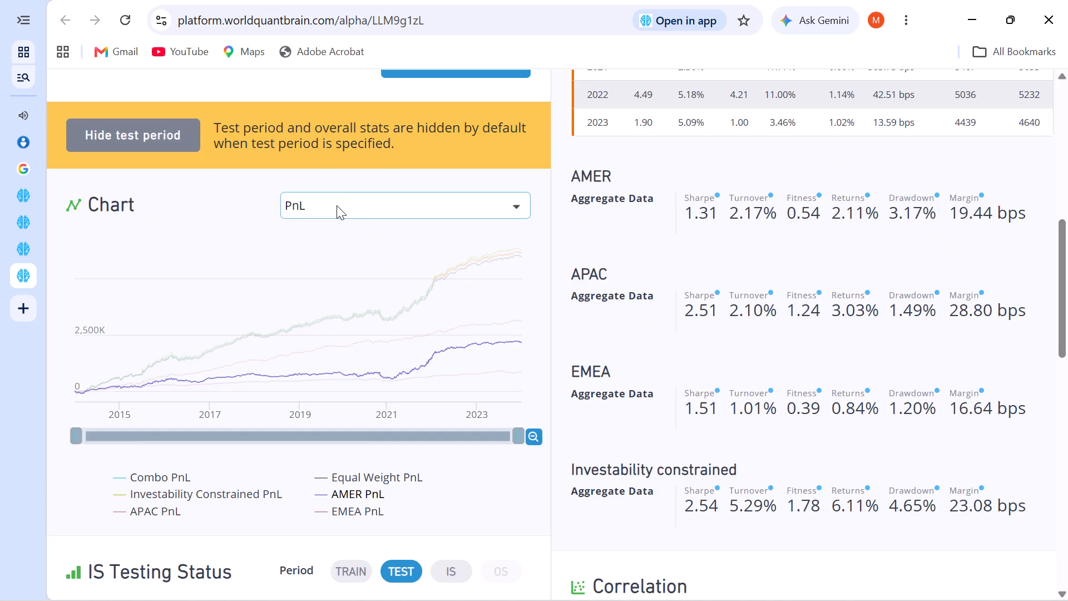
scroll(337, 205, up, 6)
scroll(378, 174, down, 7)
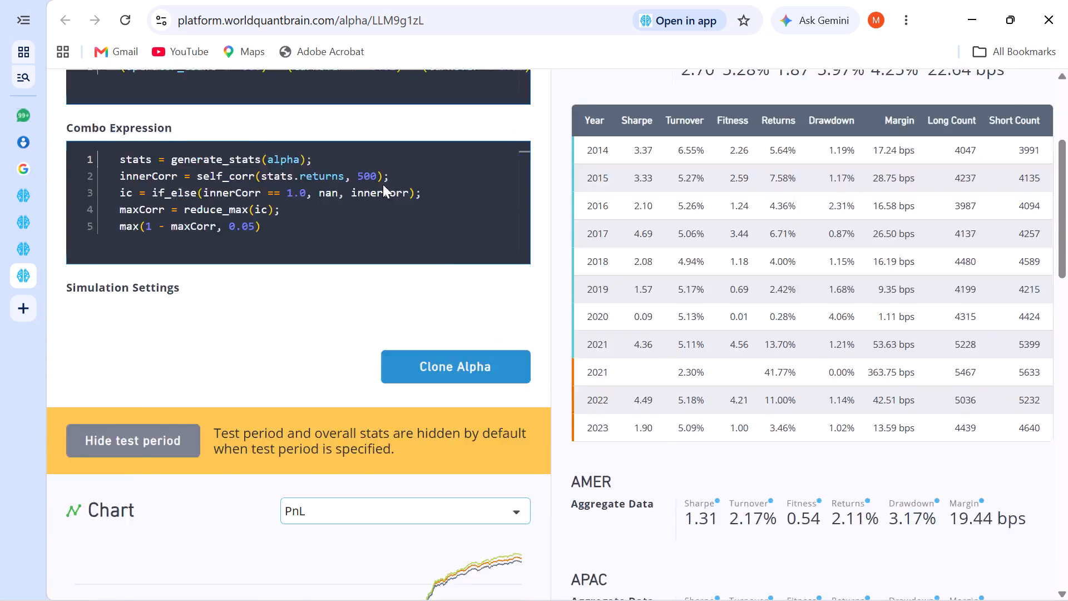
scroll(386, 179, up, 8)
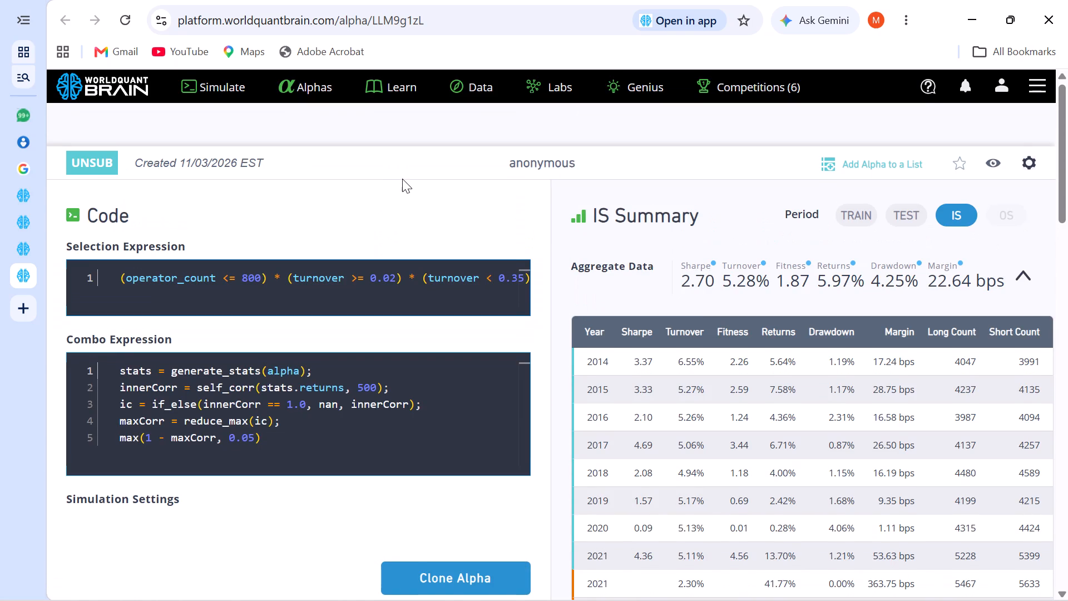
scroll(402, 181, down, 8)
click(454, 420)
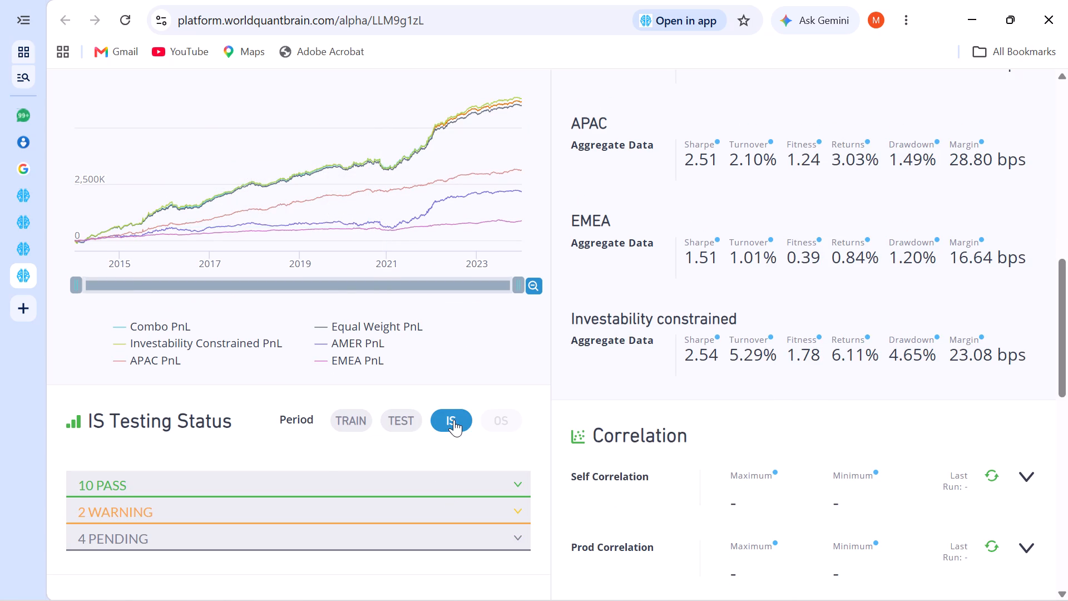
scroll(797, 185, up, 5)
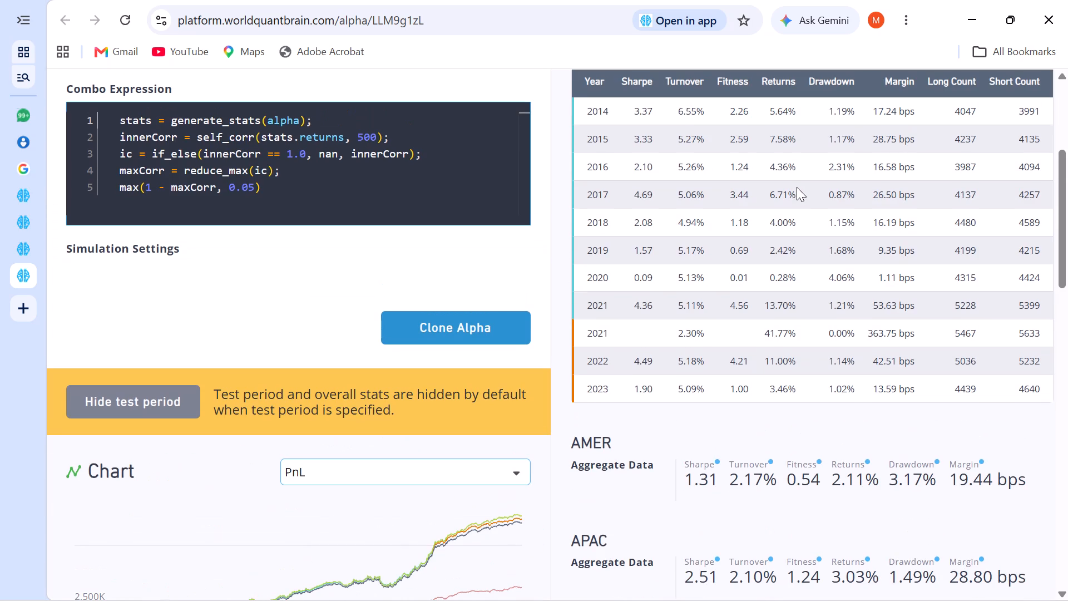
scroll(114, 95, up, 3)
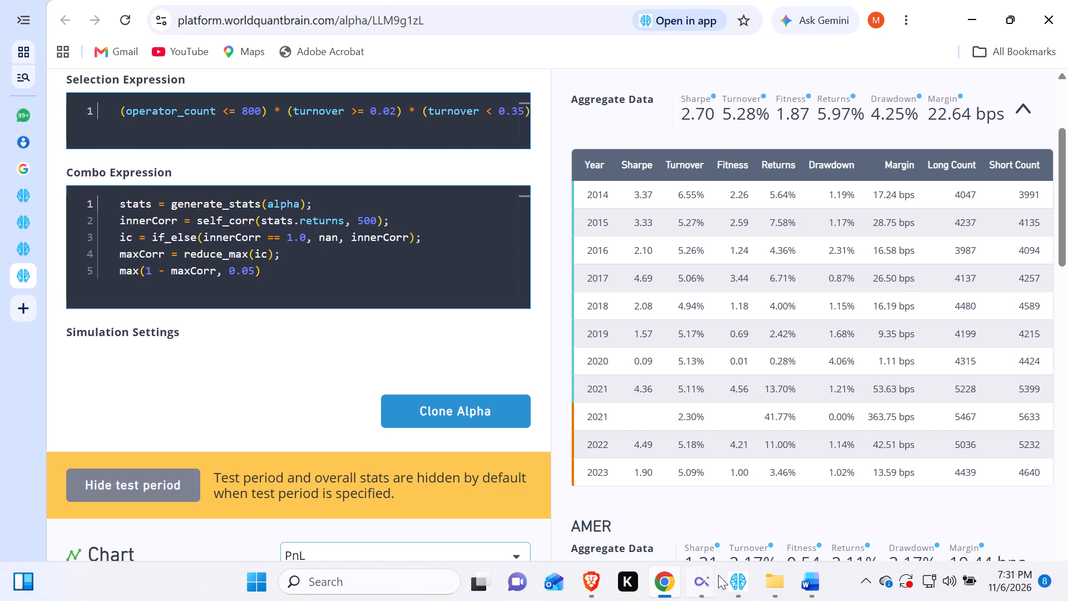
Switch to the WorldQuant BRAIN app and inspect the failed IS tests of Super Simulation 1.
click(740, 580)
scroll(840, 377, down, 4)
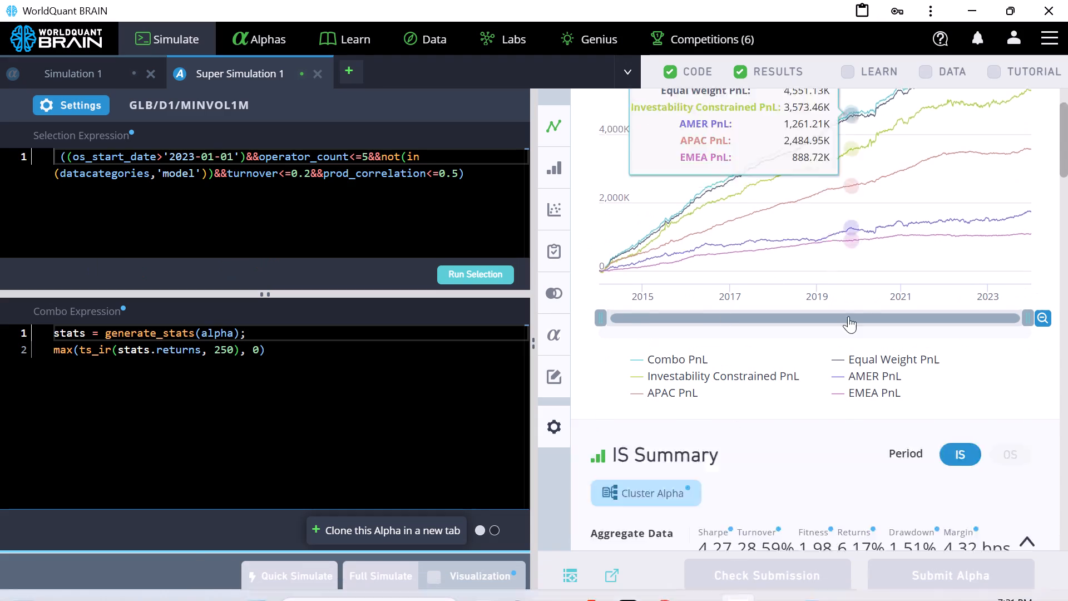
scroll(1051, 324, down, 13)
click(627, 347)
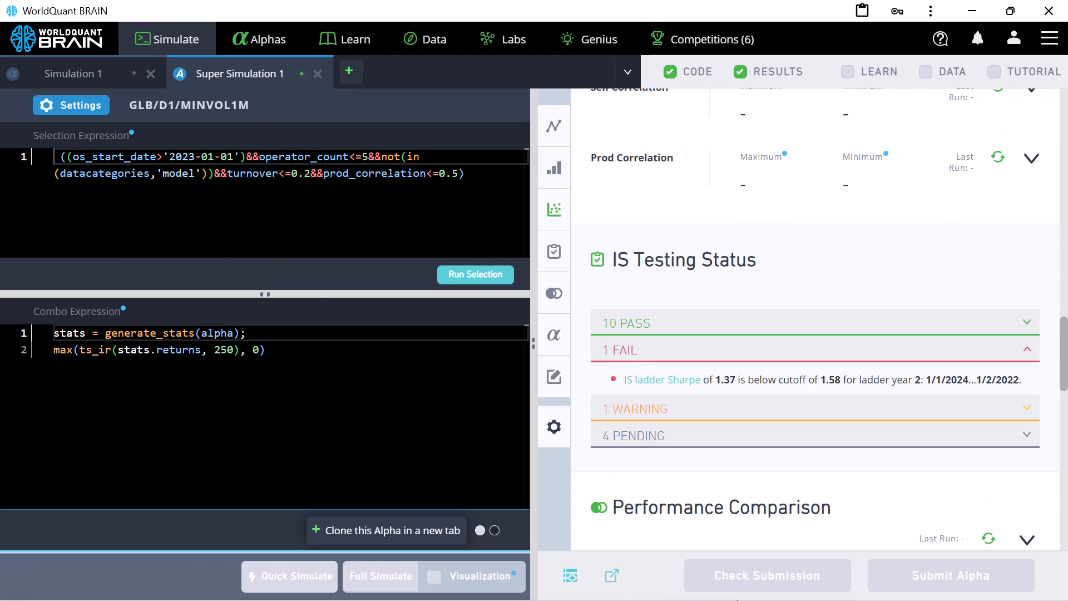
Replace Super Simulation 1's selection expression with number 7 from the Word document: own*(turnover<=0.275&&in(tags,'PowerPoolSelected')&&neutralization=='STATISTICAL').
click(810, 579)
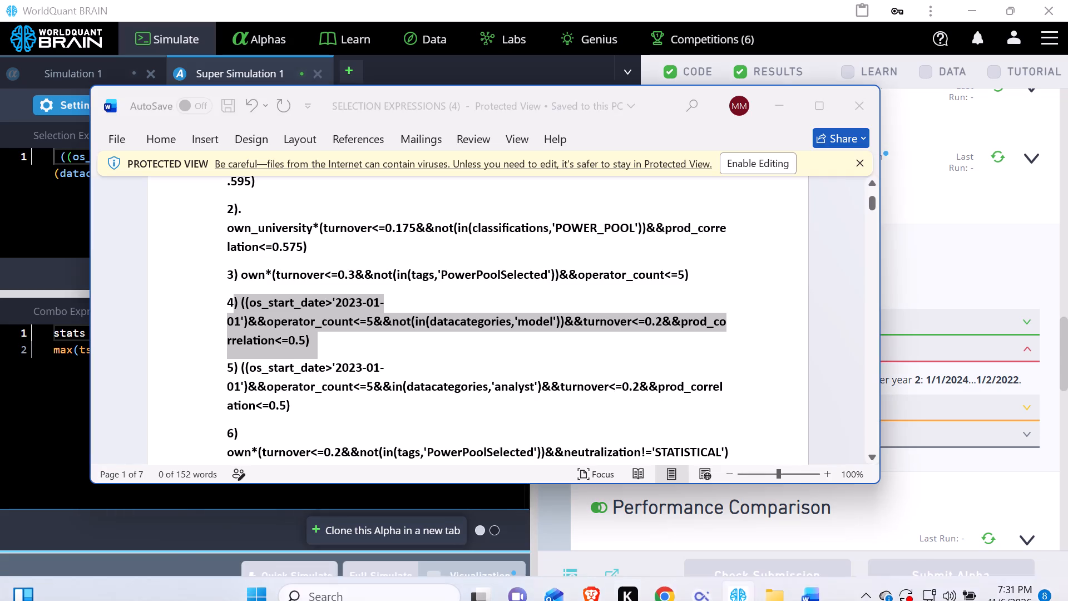
scroll(234, 368, down, 3)
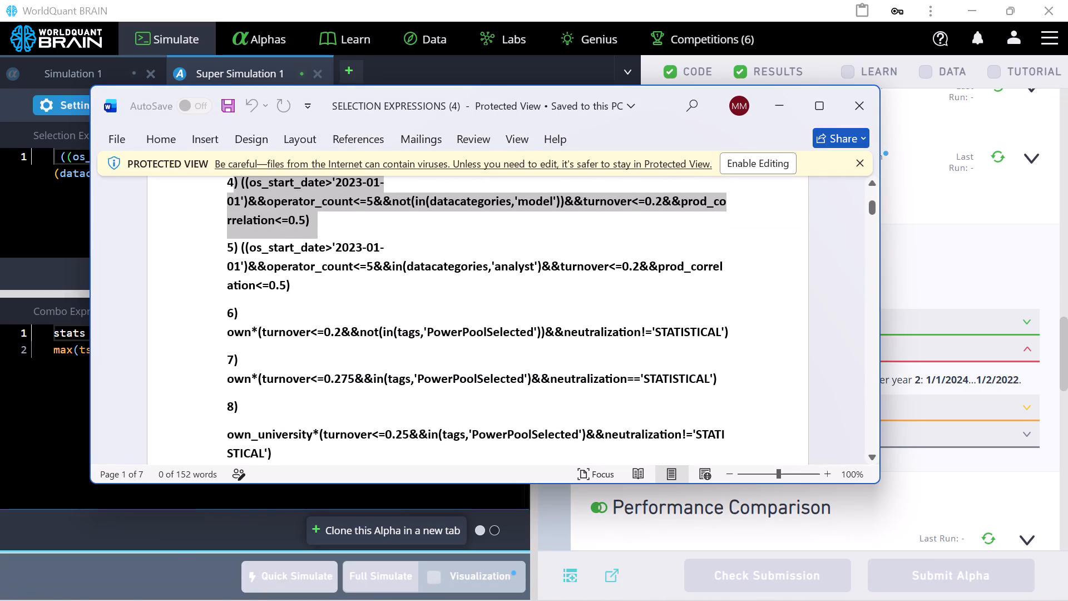
drag(228, 376, 592, 348)
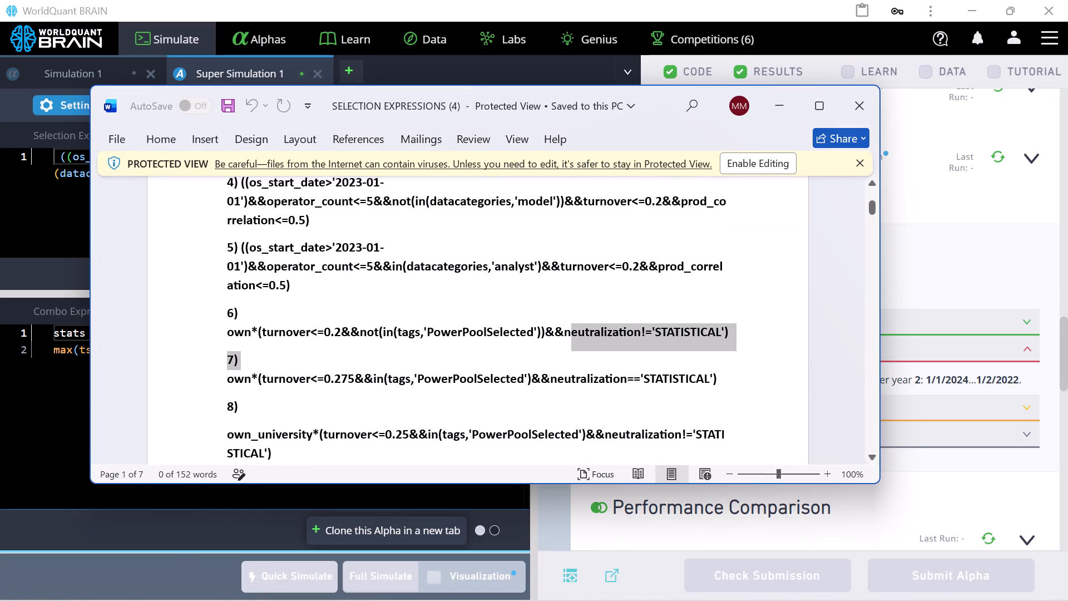
drag(592, 348, 761, 382)
right_click(599, 382)
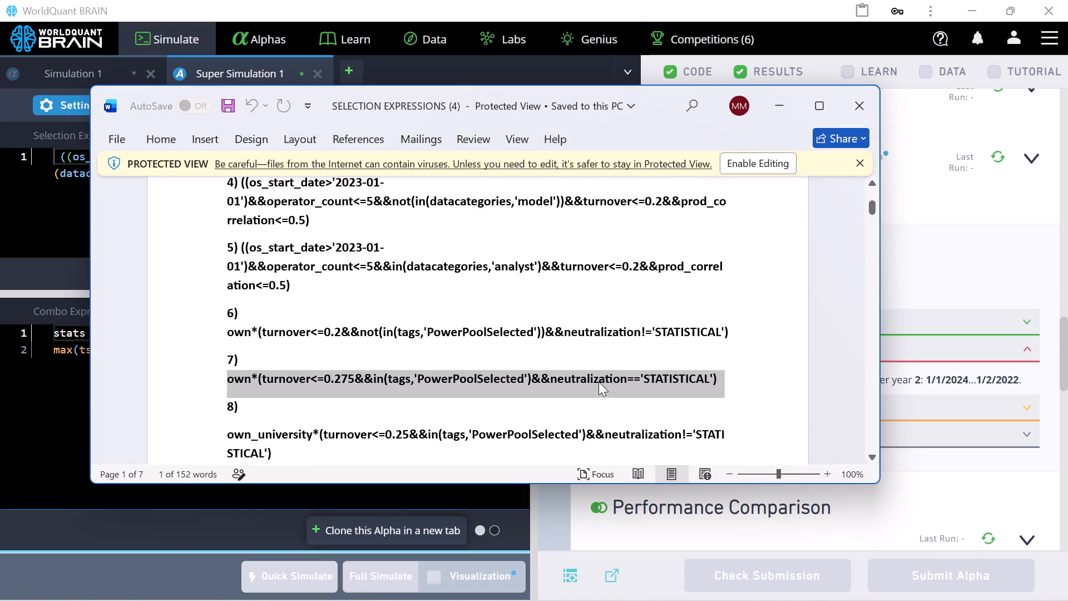
click(612, 106)
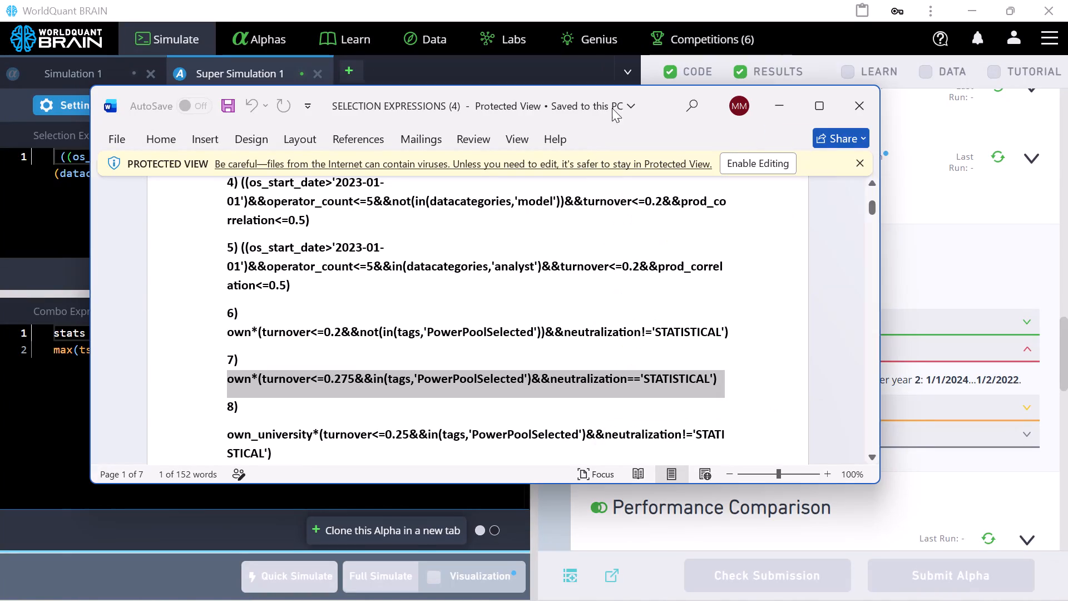
click(0, 231)
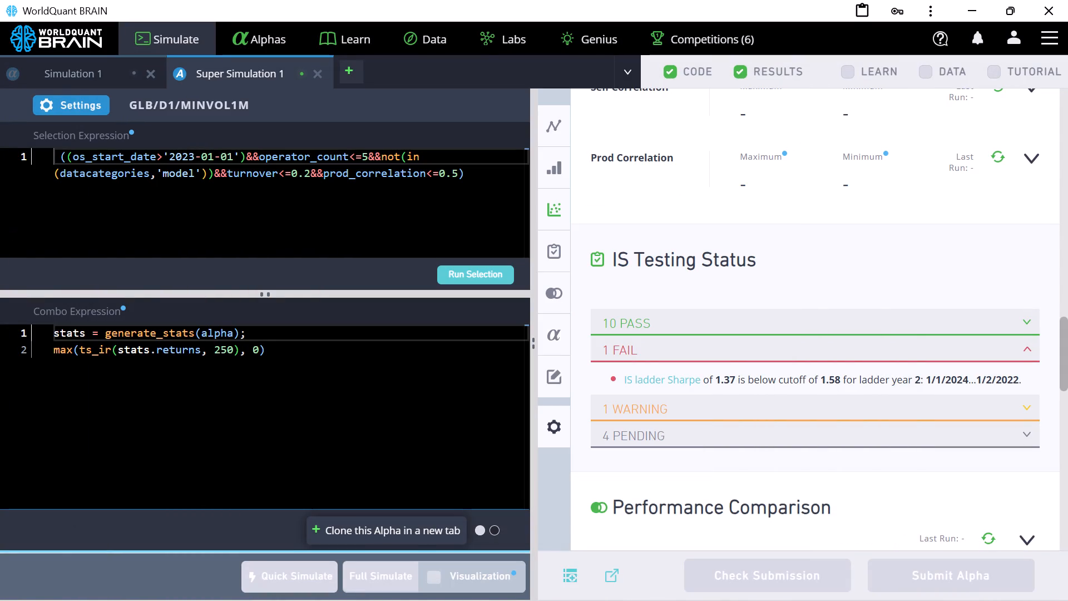
drag(467, 171, 0, 125)
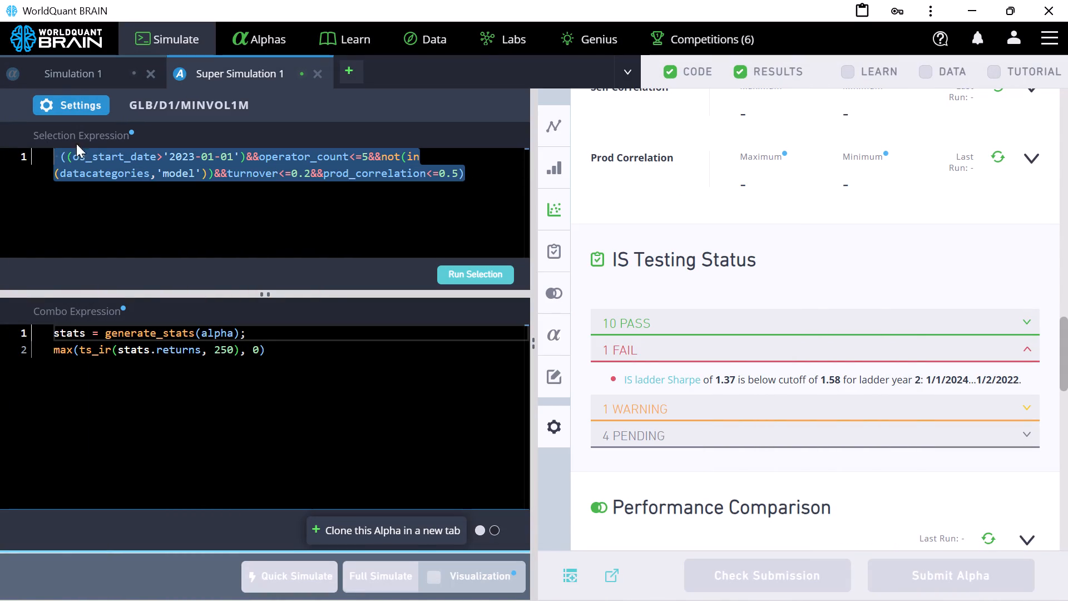
right_click(98, 161)
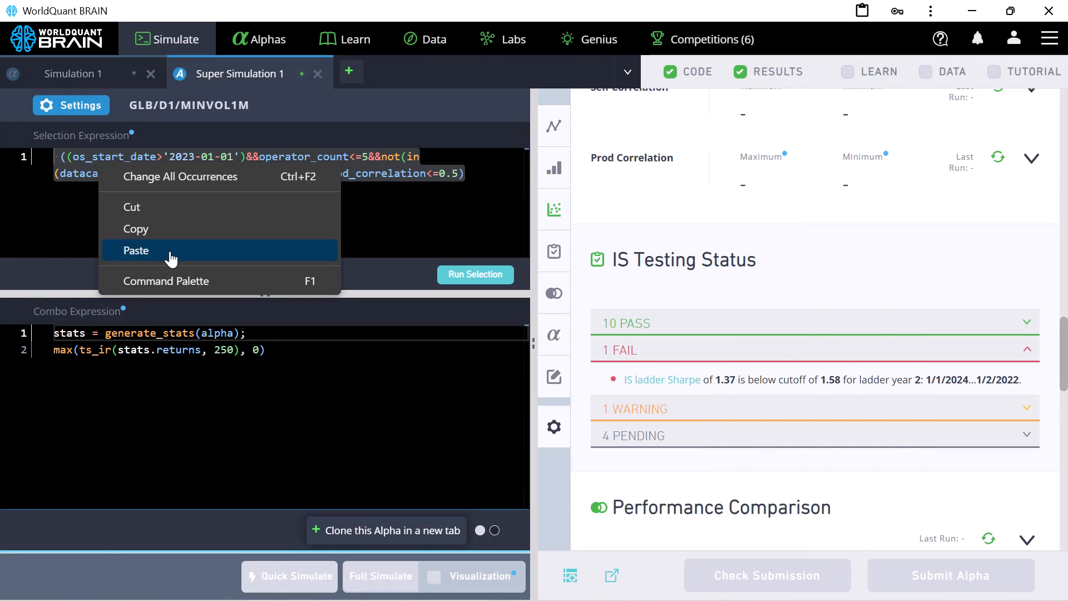
click(170, 251)
Run the new selection for GLB/D1/MINVOL1M and start a full simulation.
click(495, 273)
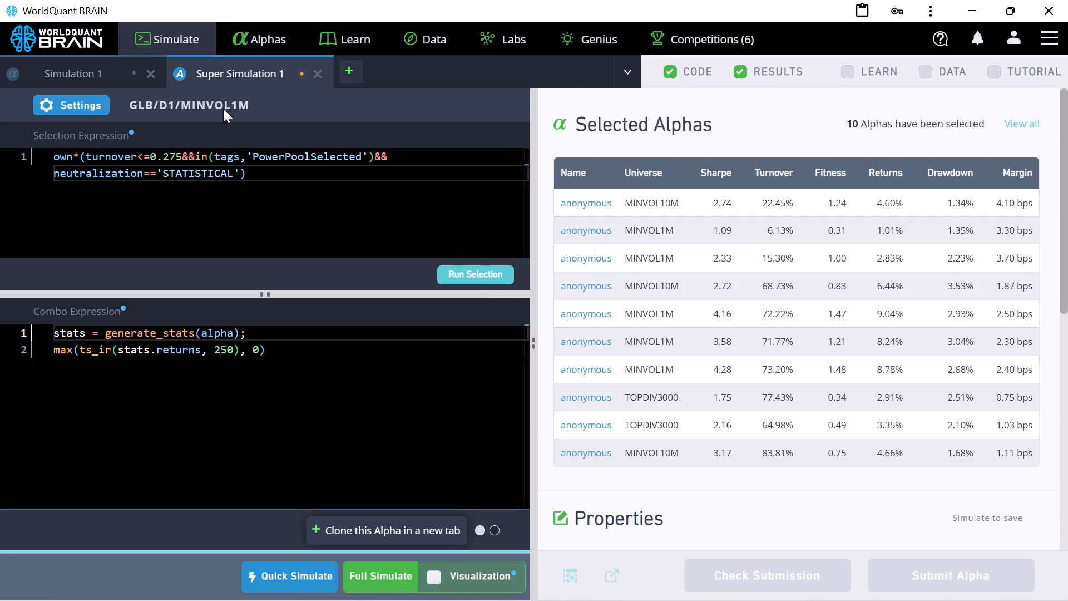
click(364, 572)
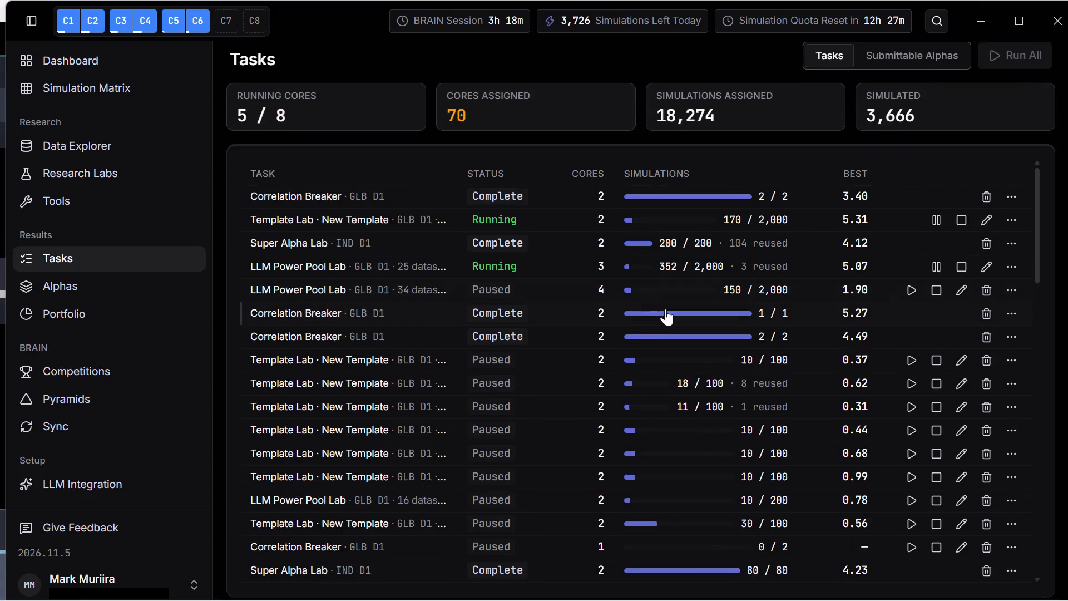
scroll(665, 309, up, 2)
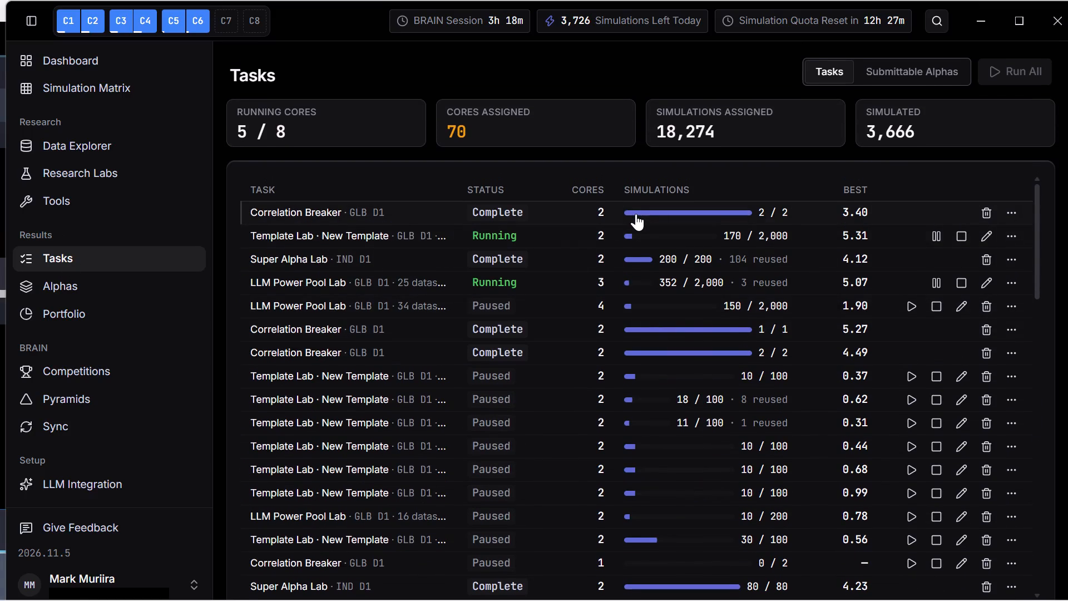
click(636, 214)
scroll(967, 558, down, 3)
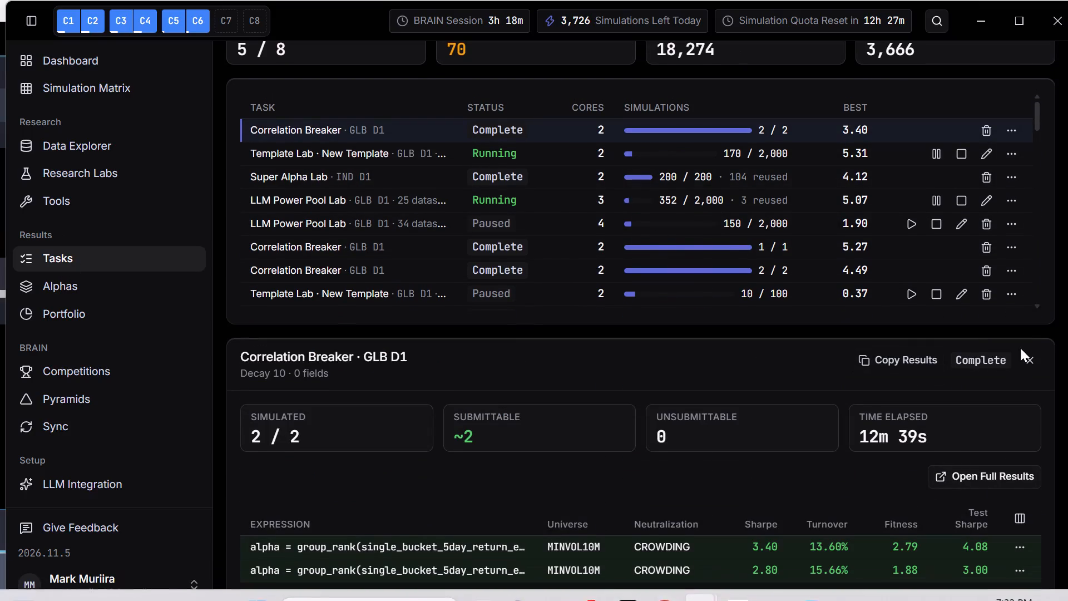
click(822, 542)
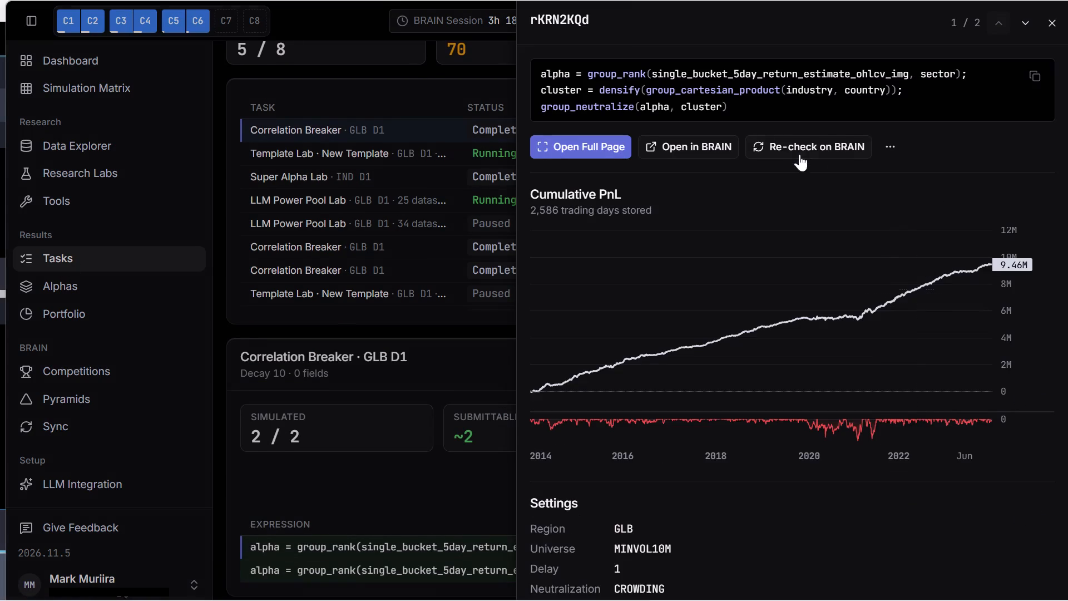
click(607, 139)
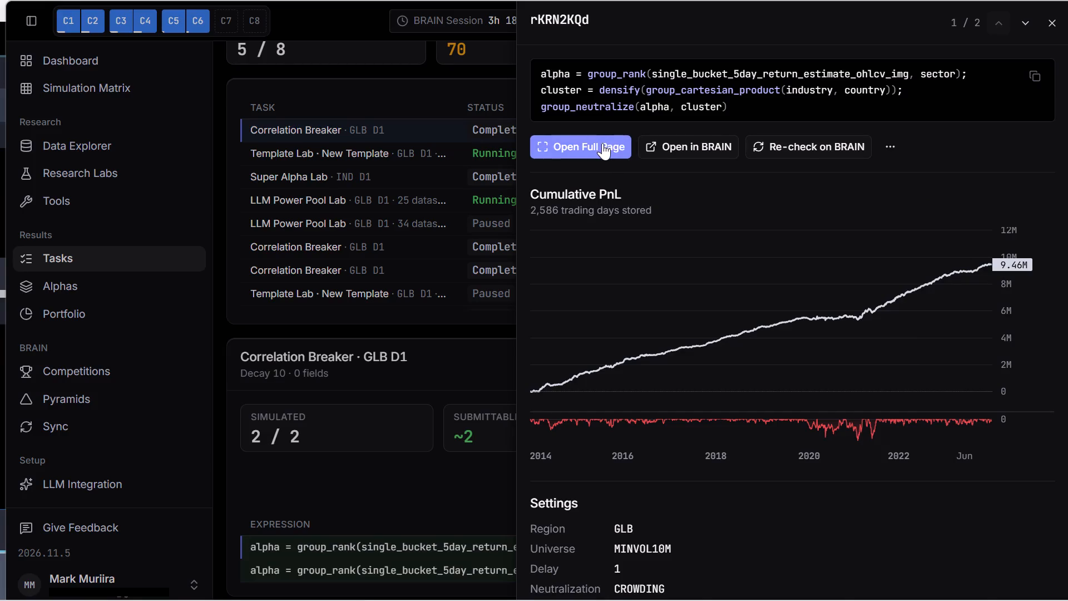
click(602, 144)
Reveal the test period for alpha rKRN2KQd and review its chart, IS testing status and IS summary.
scroll(1067, 300, down, 6)
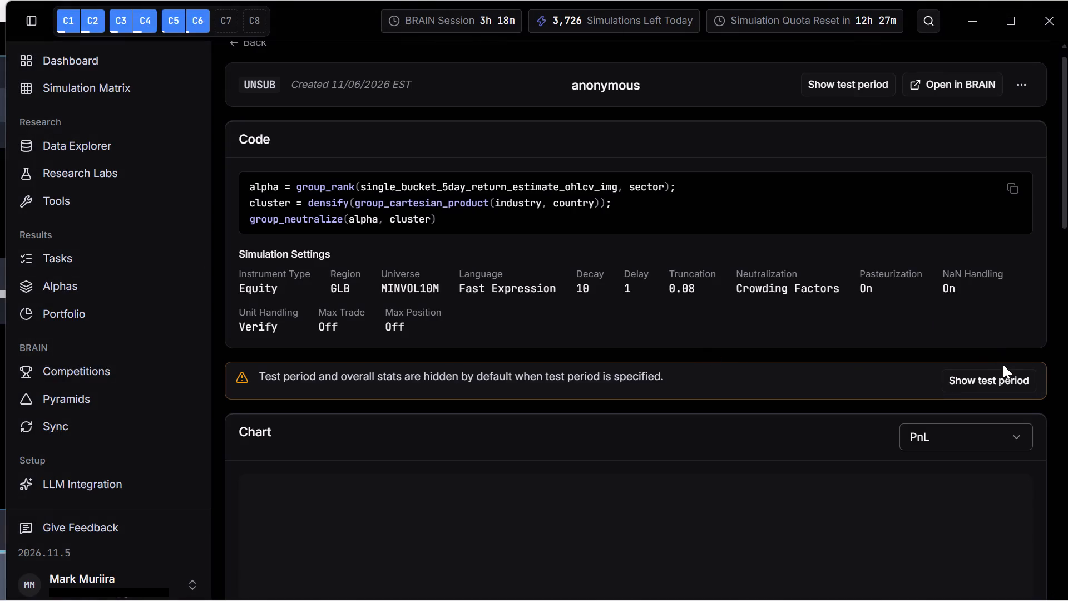
click(1003, 377)
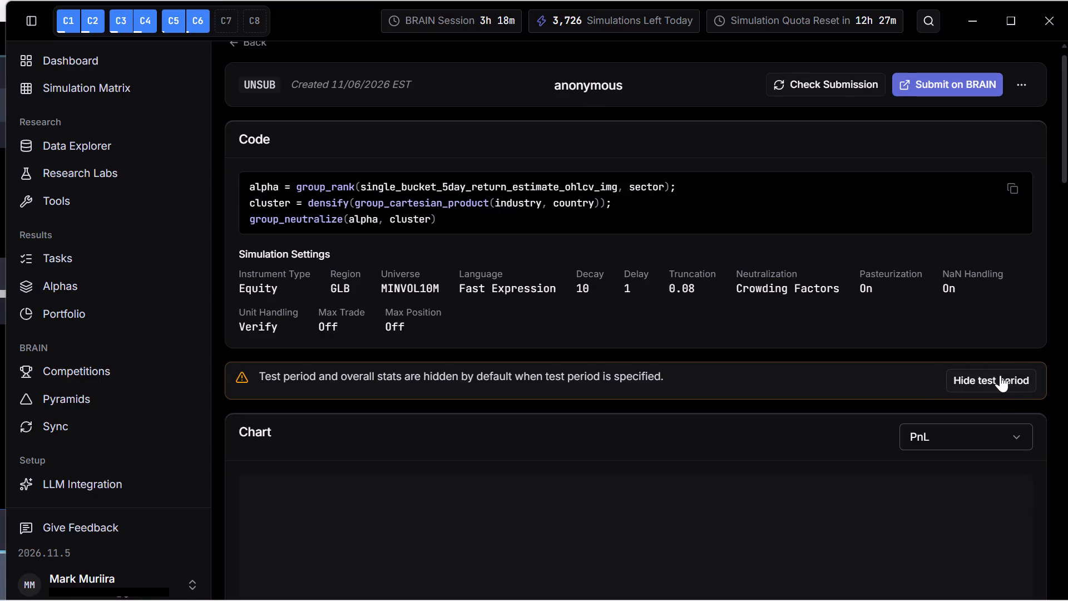
scroll(1067, 367, down, 7)
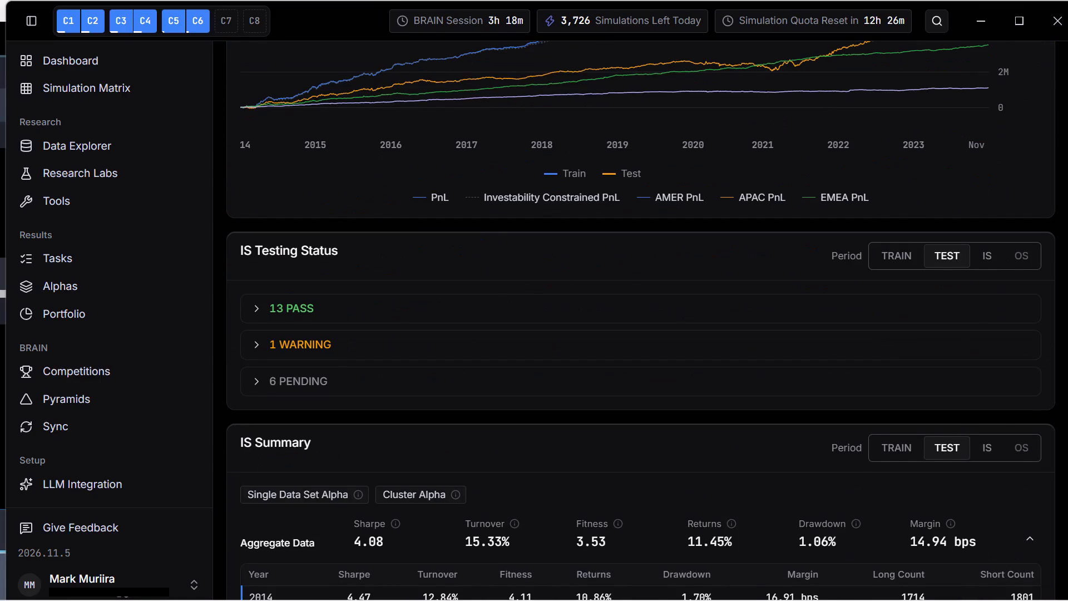
scroll(1067, 454, down, 2)
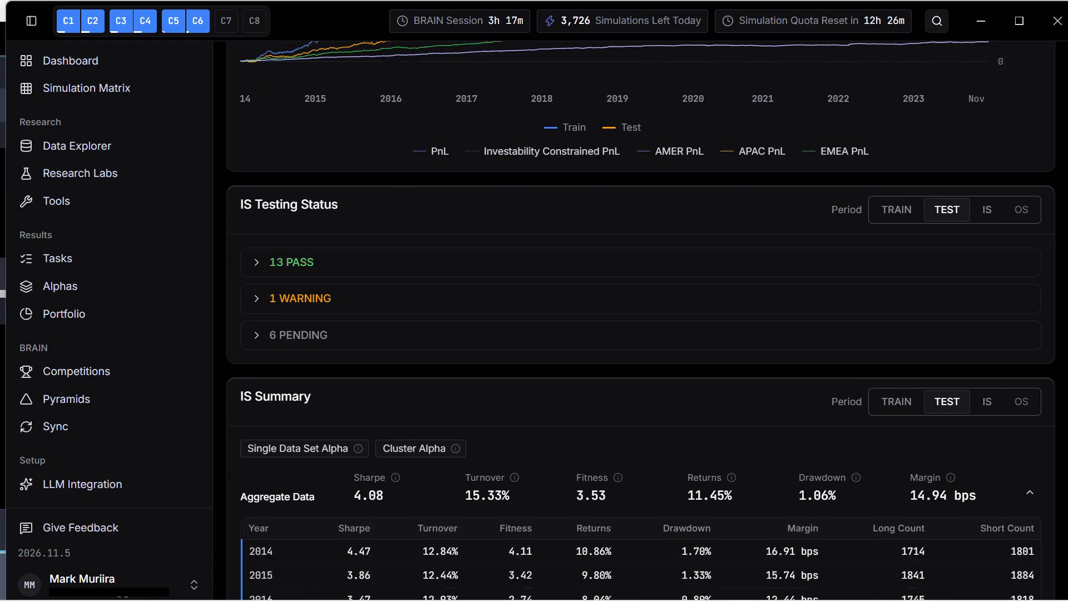
Write alpha rKRN2KQd's Power Pool description with AI, review its passed tests meanwhile, and save the properties to BRAIN.
scroll(1067, 454, down, 19)
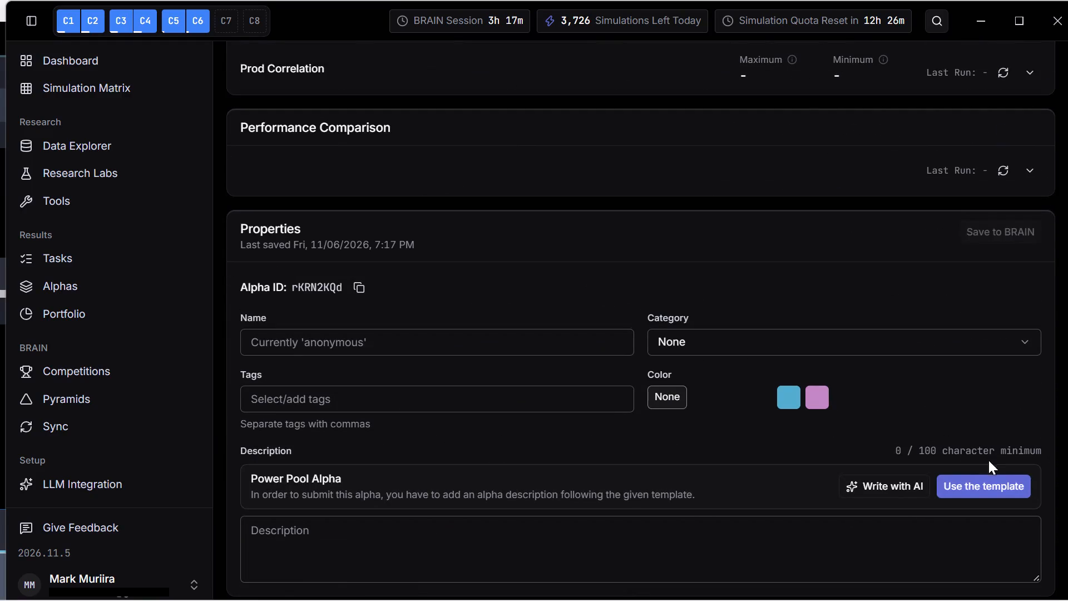
click(972, 489)
click(890, 486)
scroll(1067, 383, up, 4)
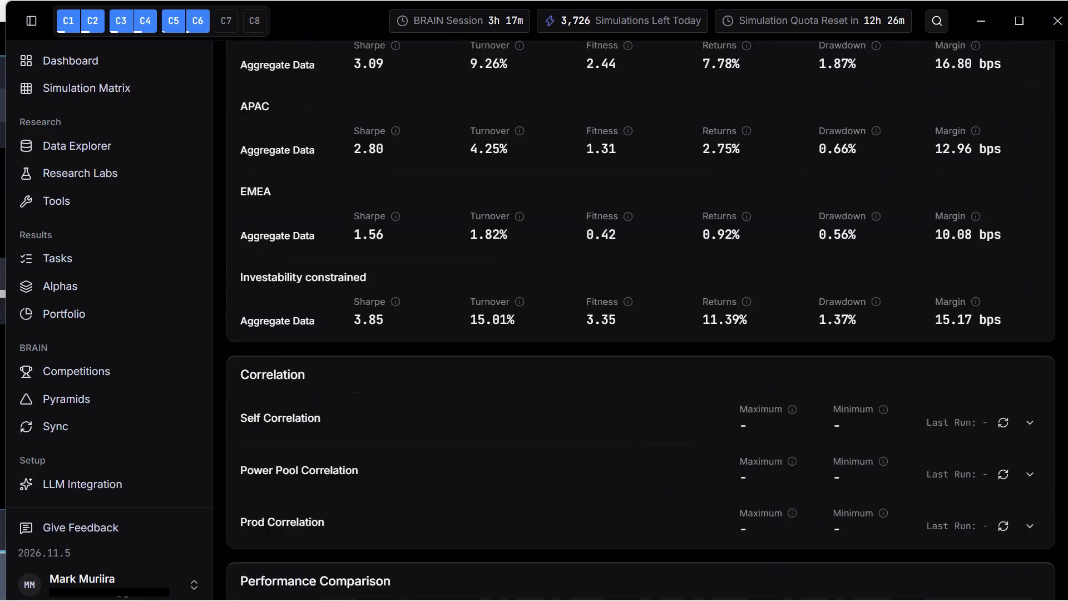
scroll(1067, 365, up, 10)
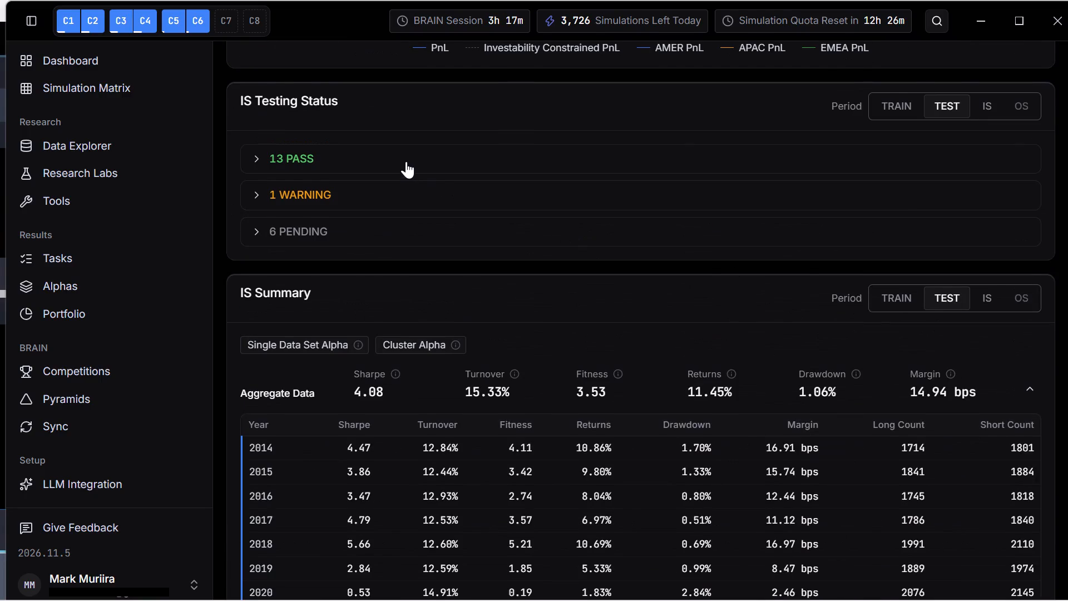
click(406, 159)
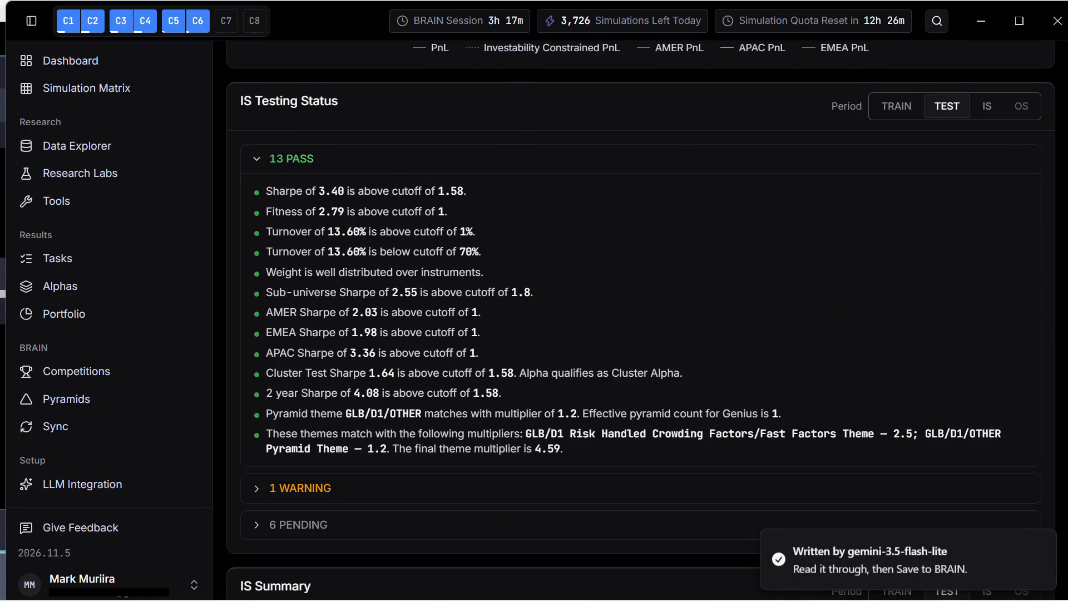
scroll(1064, 385, down, 6)
scroll(1067, 386, down, 20)
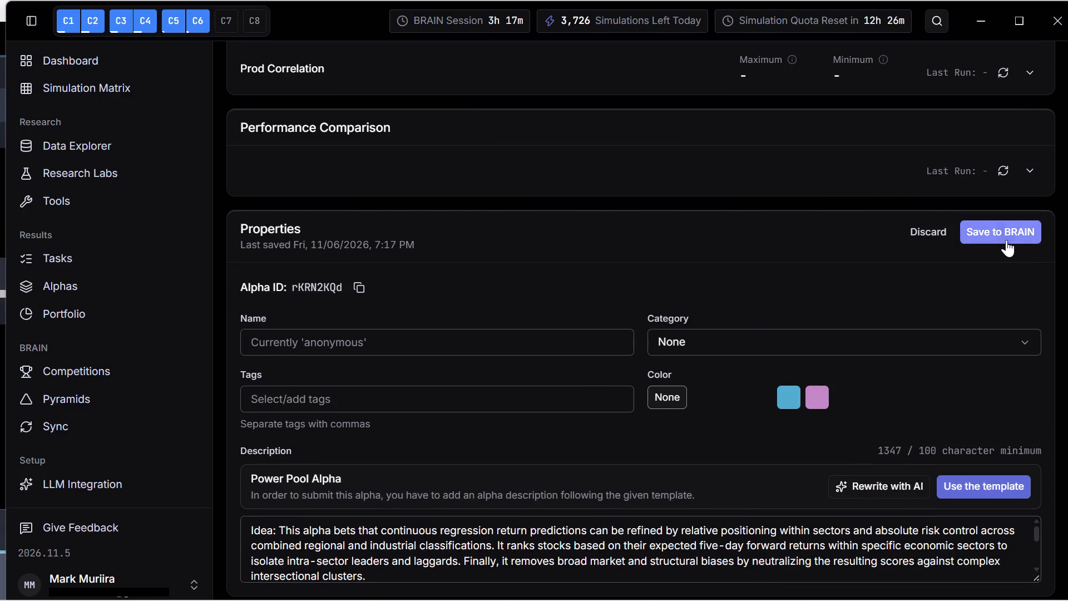
click(1003, 230)
Open alpha rKRN2KQd on the BRAIN website for submission and reveal its test period there.
scroll(1067, 366, up, 20)
scroll(1067, 366, up, 7)
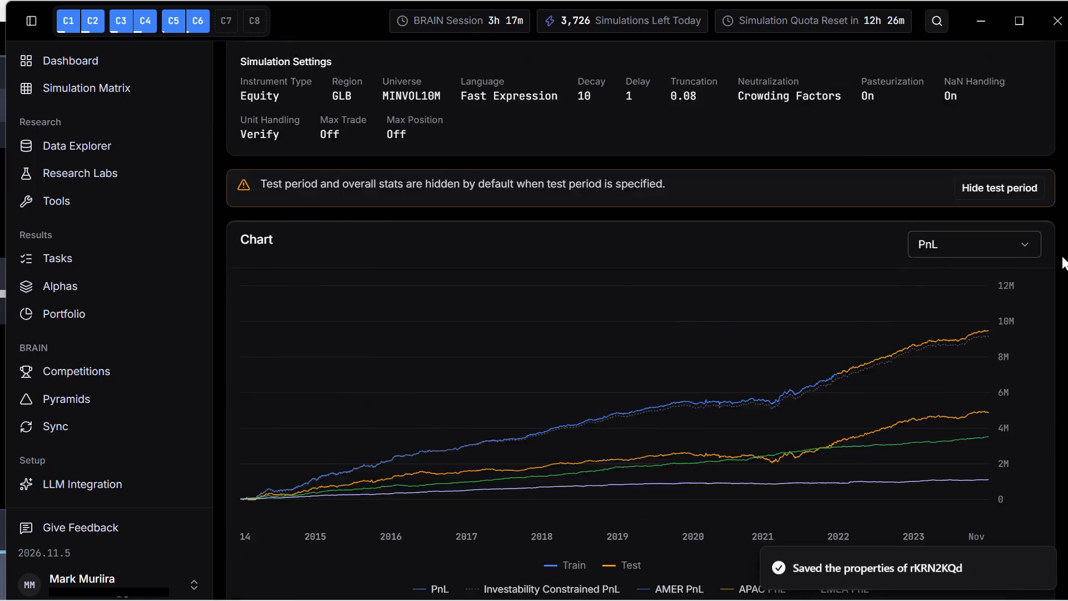
scroll(1062, 256, up, 2)
click(924, 105)
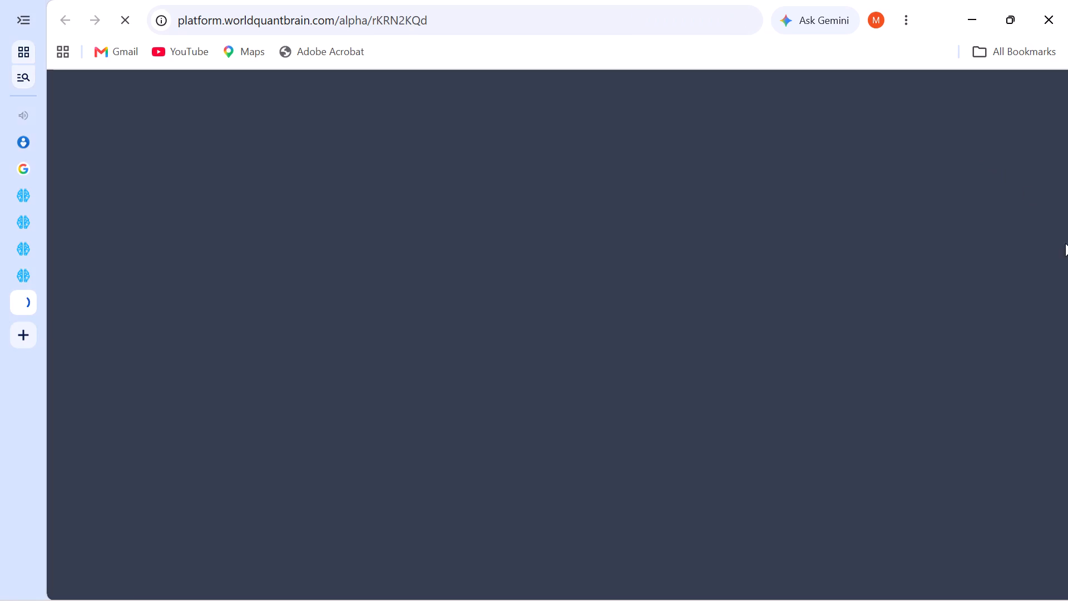
scroll(447, 487, up, 1)
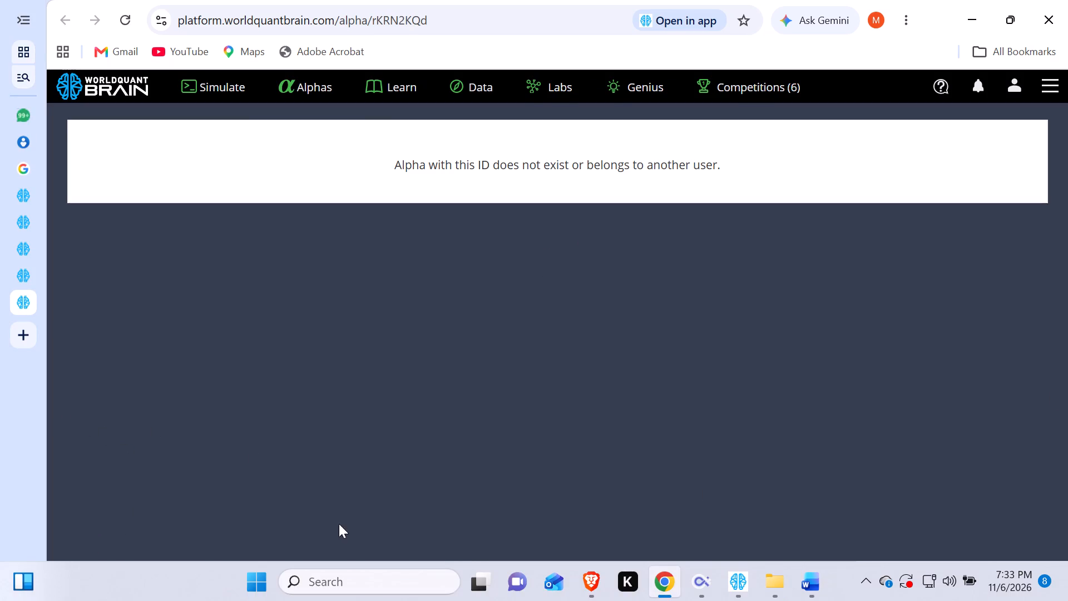
click(148, 549)
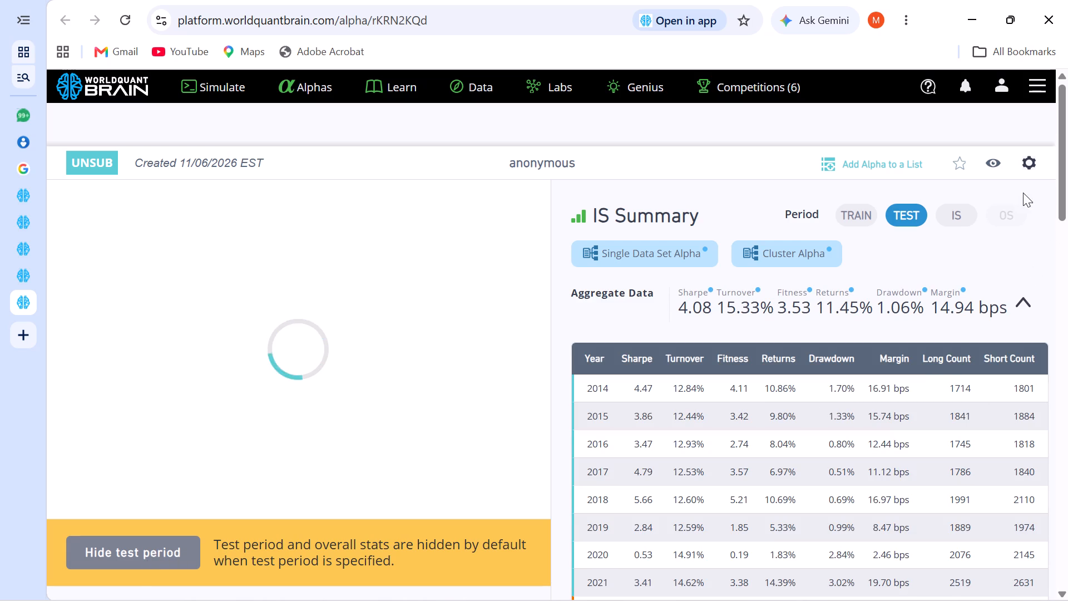
Review alpha rKRN2KQd's IS-period summary, correlation section and list of passed tests on BRAIN.
click(953, 210)
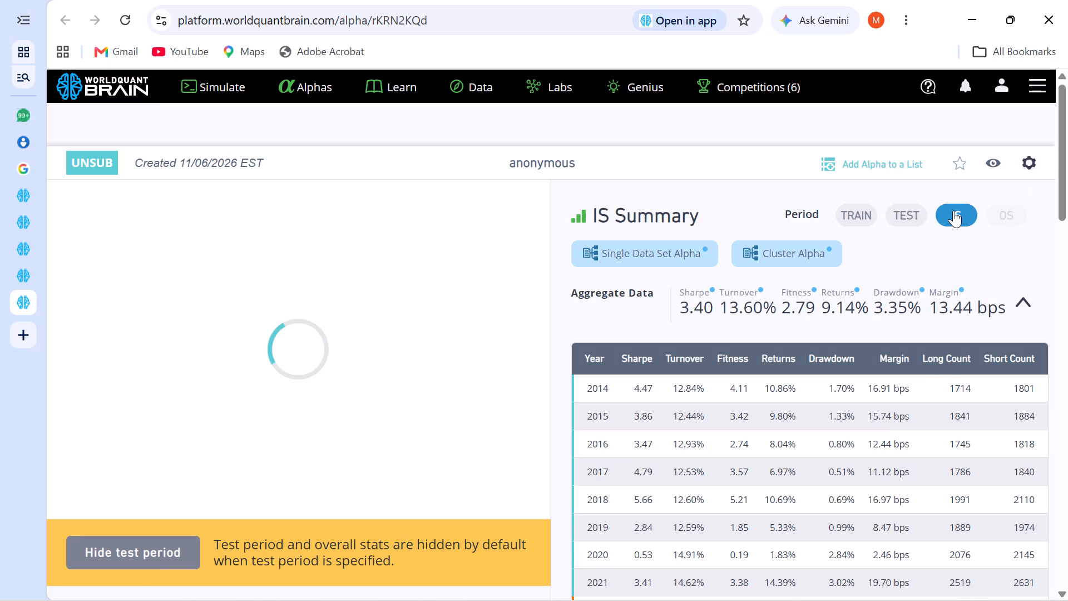
scroll(987, 422, down, 6)
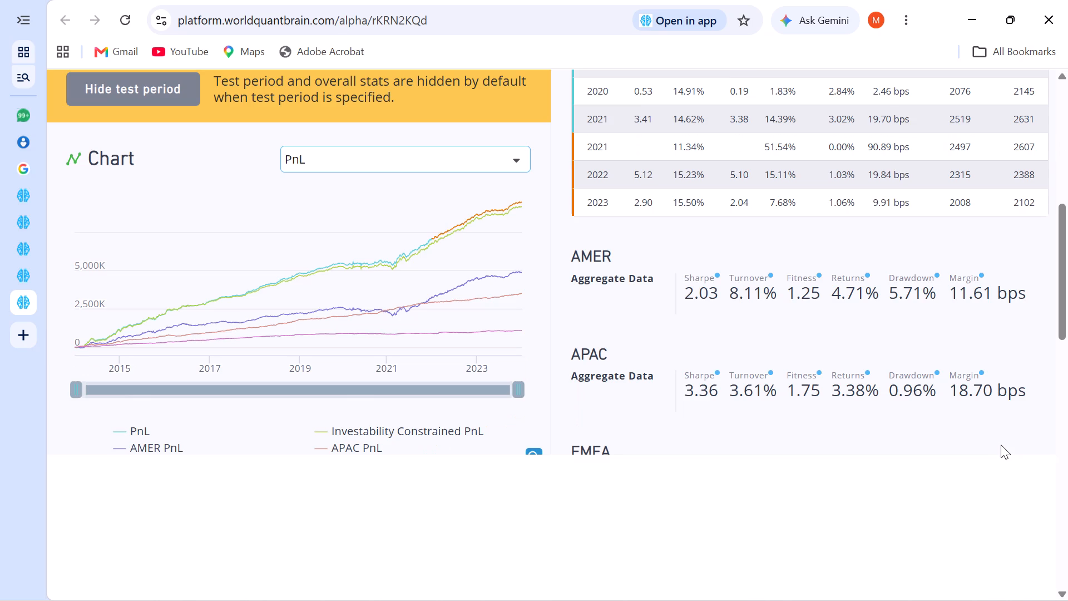
scroll(1001, 445, down, 14)
scroll(234, 415, up, 4)
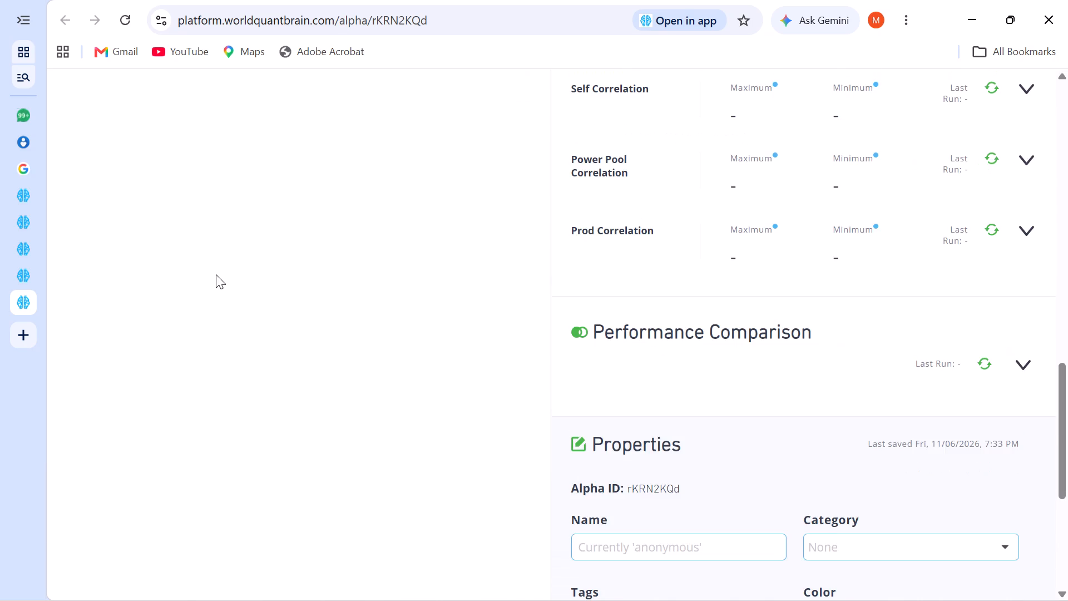
scroll(250, 340, up, 4)
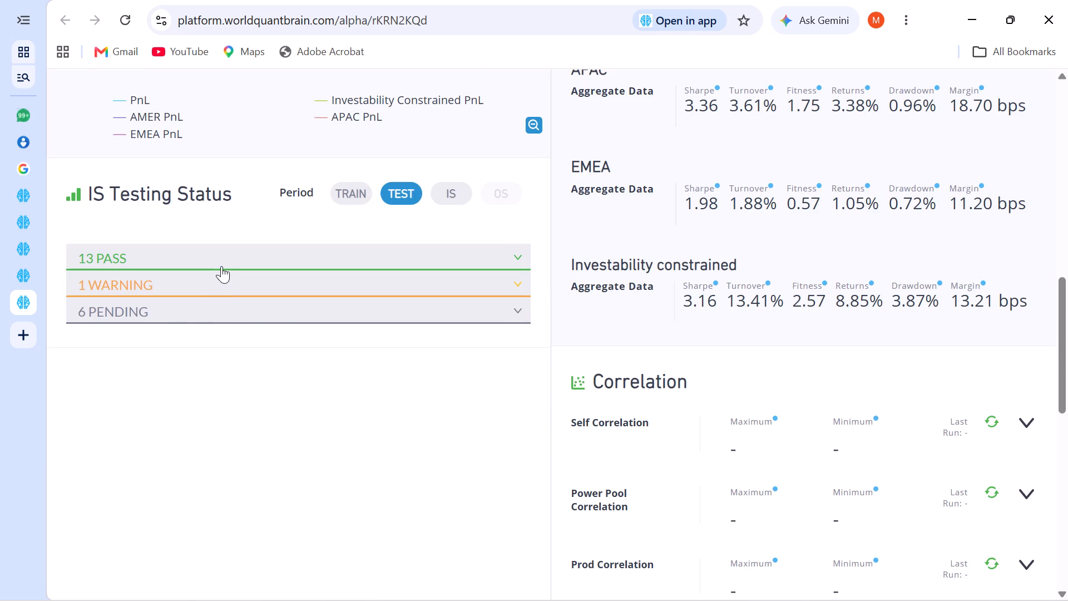
click(221, 266)
Submit alpha rKRN2KQd on BRAIN after checking its saved description, and return to its IS testing status.
scroll(313, 426, down, 5)
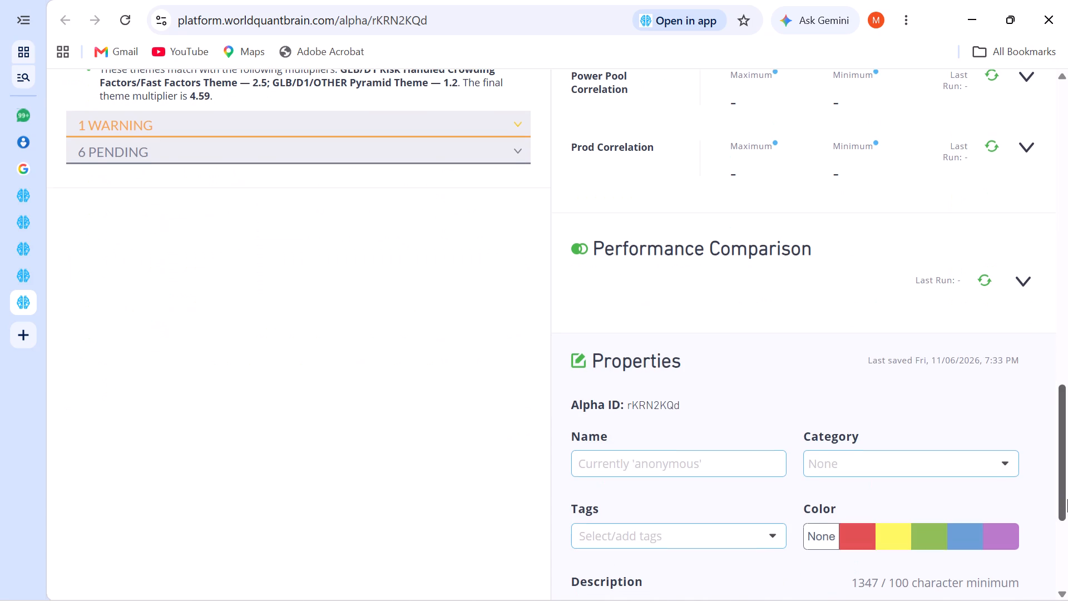
scroll(1067, 515, down, 6)
scroll(1066, 564, down, 5)
scroll(1067, 446, down, 3)
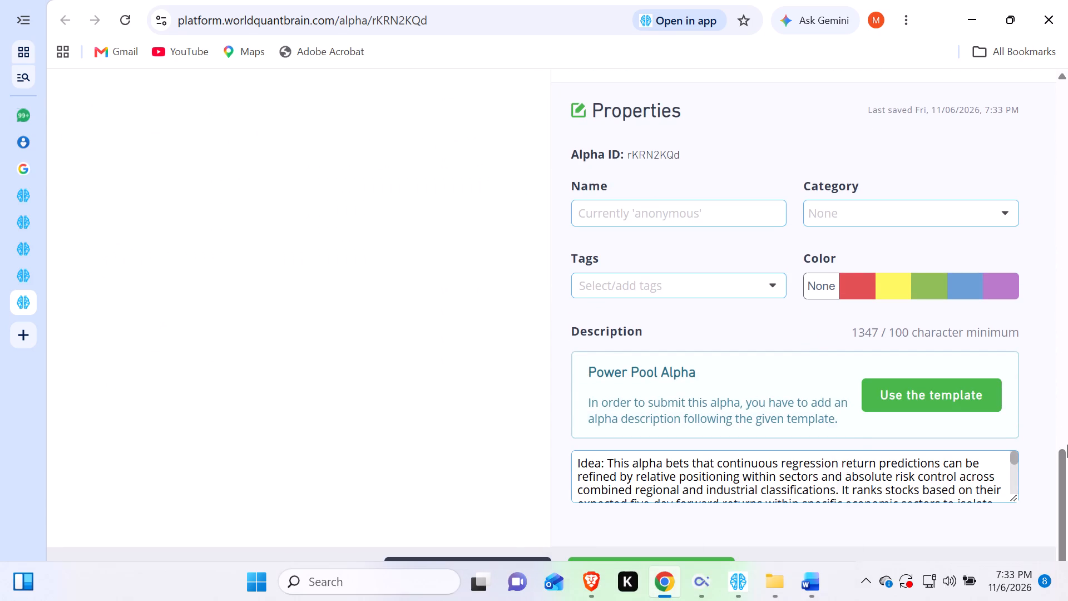
drag(660, 565, 668, 570)
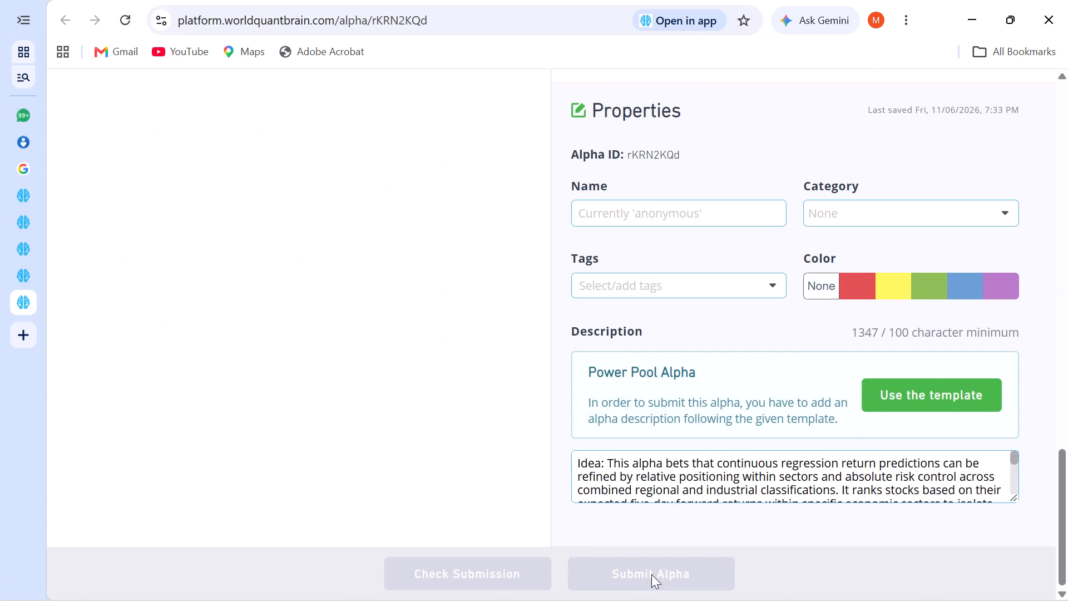
scroll(636, 322, up, 5)
scroll(696, 383, up, 5)
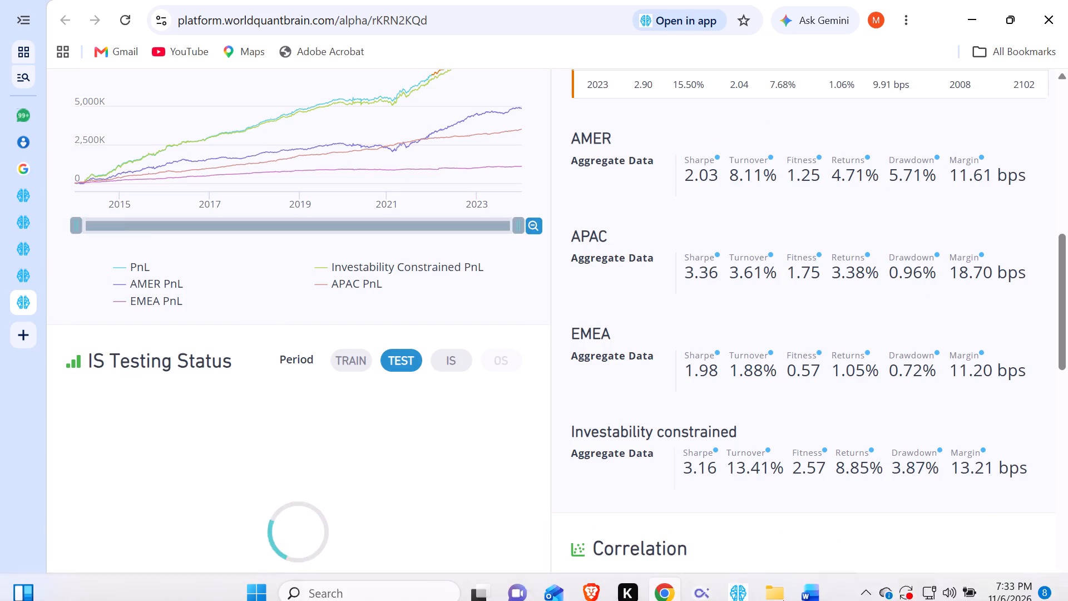
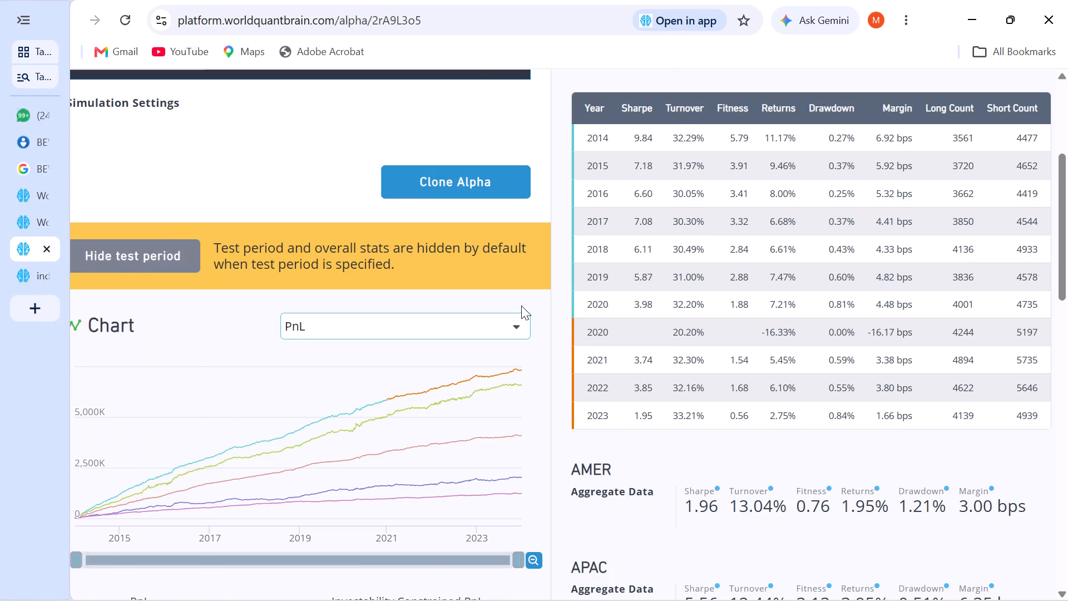
scroll(671, 343, down, 7)
scroll(683, 357, up, 2)
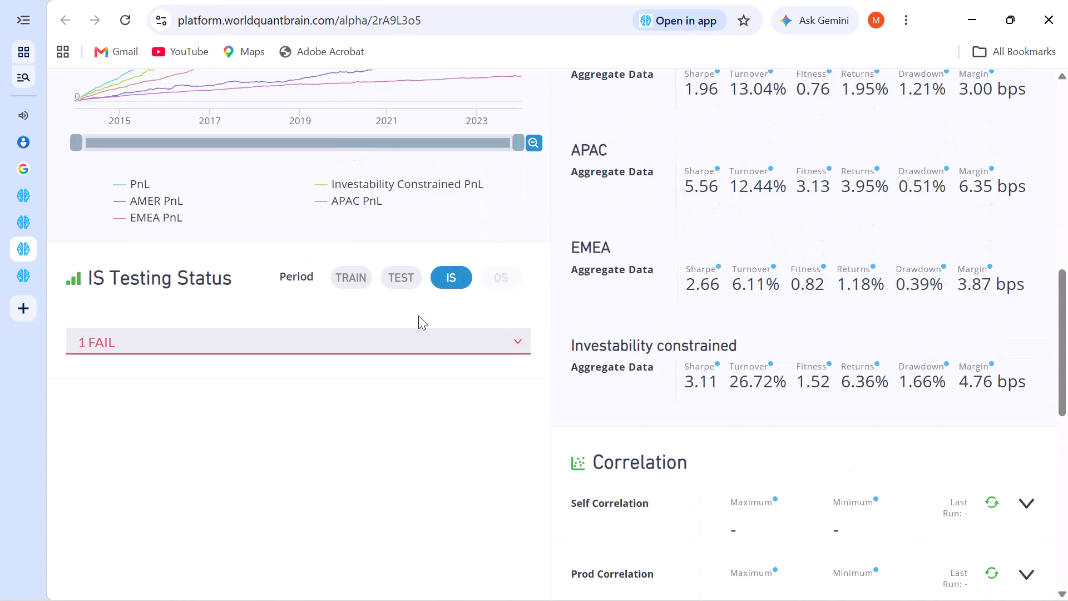
click(165, 345)
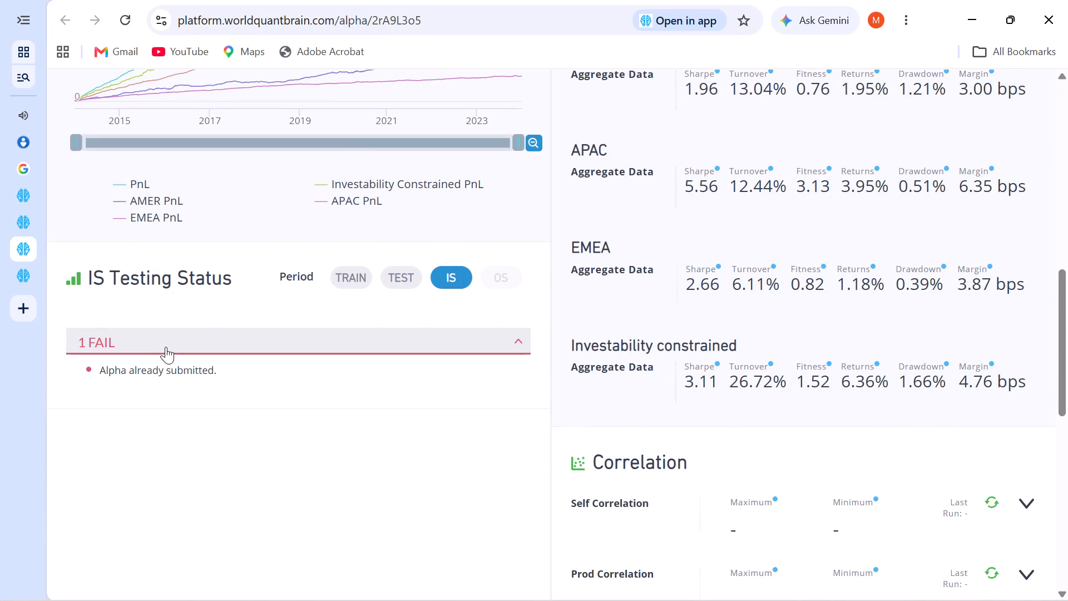
scroll(891, 283, up, 10)
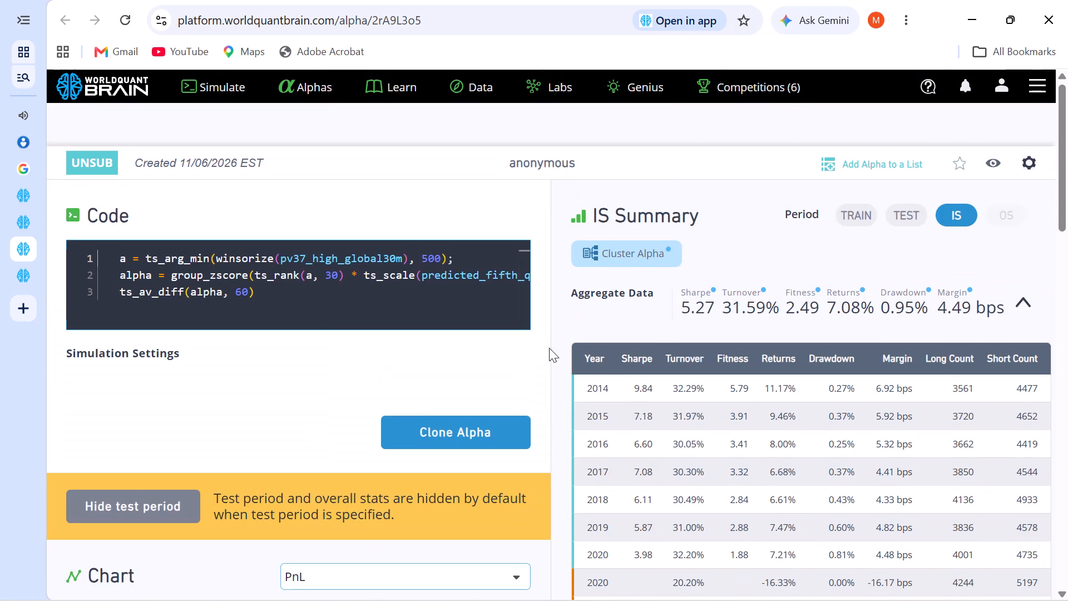
click(424, 430)
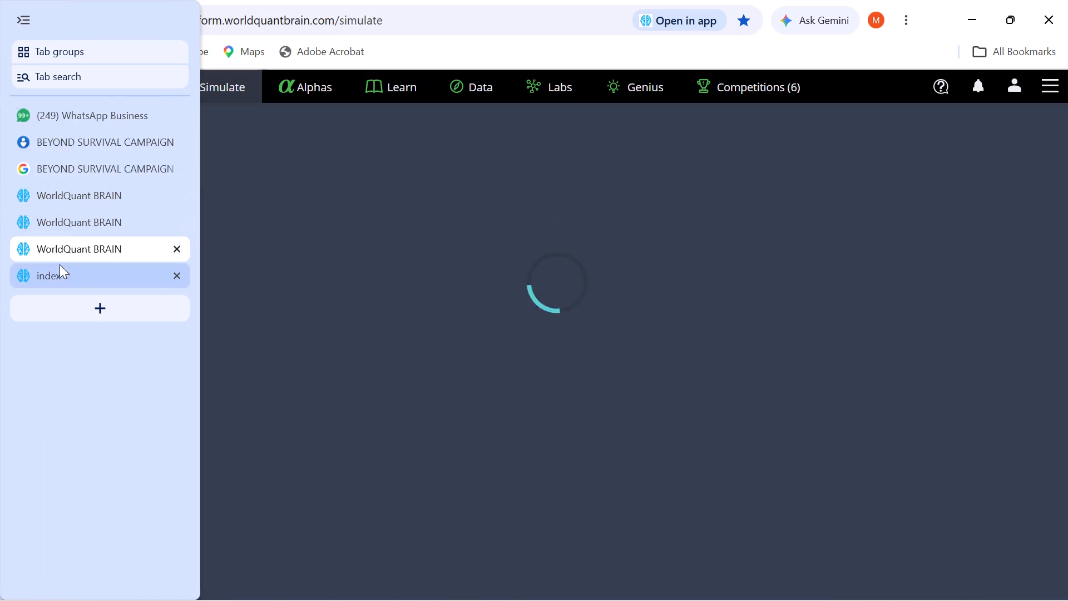
Switch to alpha 2rAXprqP, reveal its test period, set the summary to the IS period and submit the alpha.
click(58, 272)
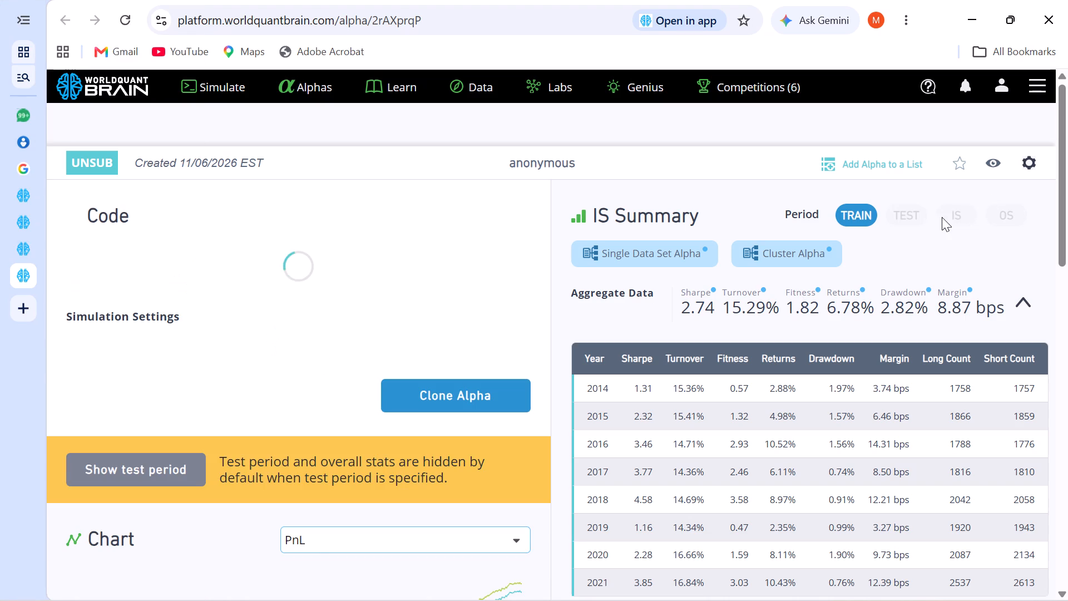
click(162, 491)
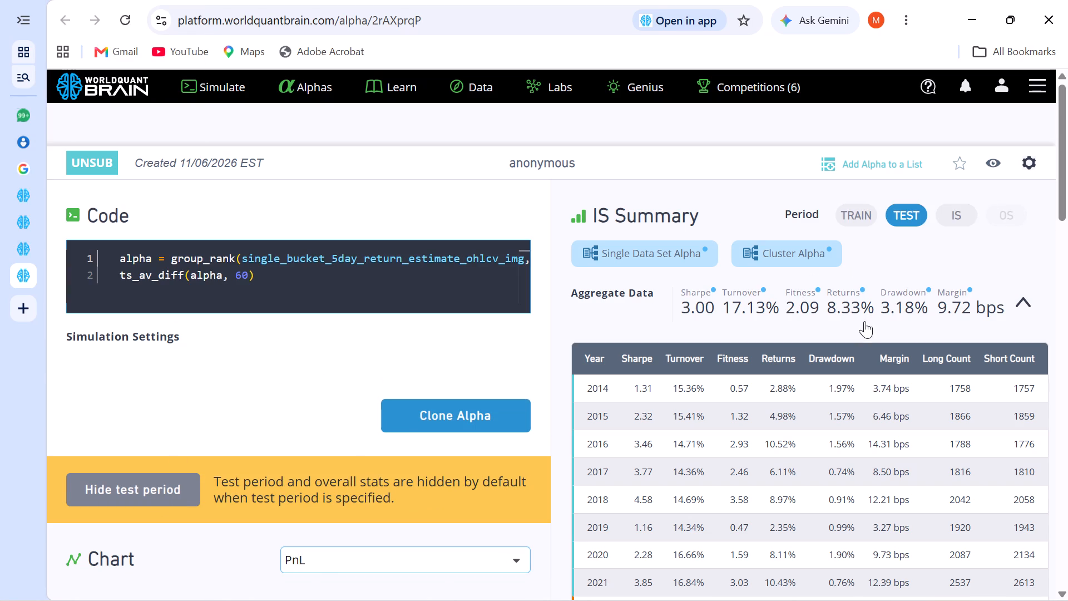
click(955, 215)
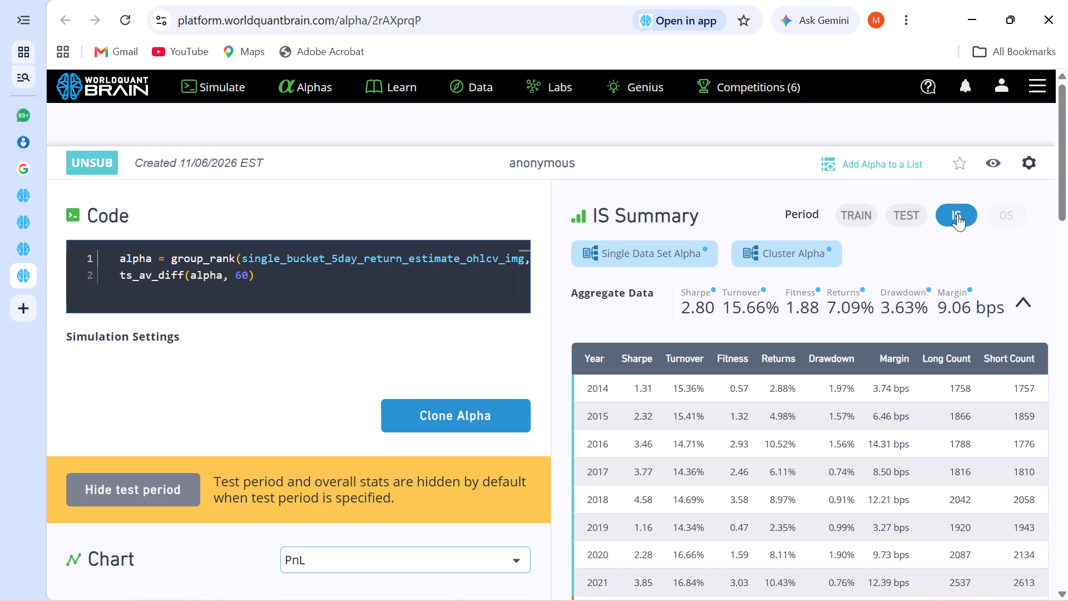
scroll(957, 391, down, 8)
scroll(510, 370, down, 2)
scroll(694, 238, down, 14)
drag(616, 567, 625, 568)
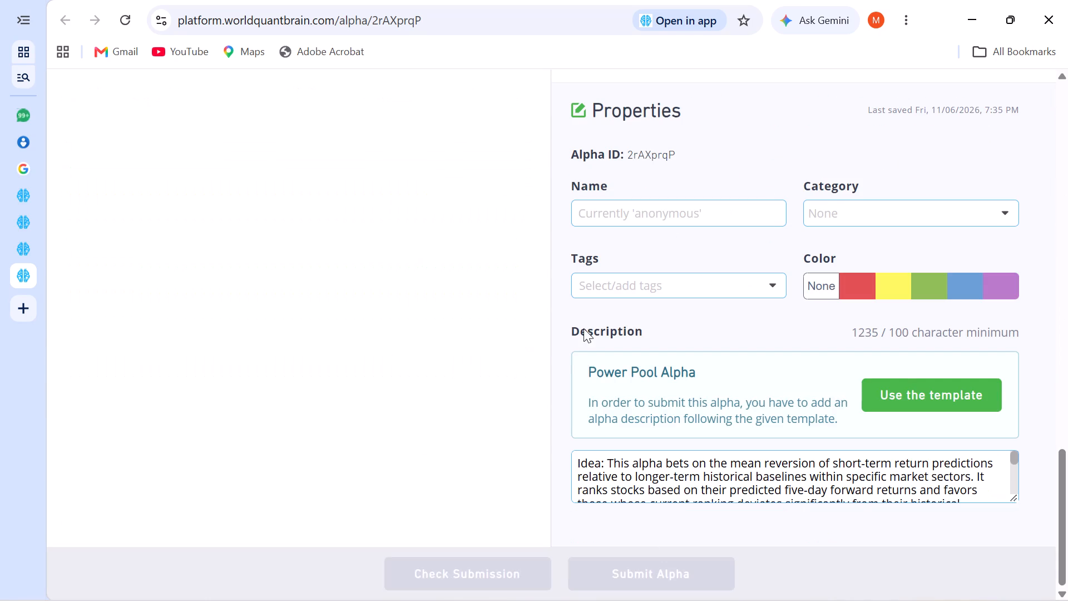
scroll(587, 186, up, 16)
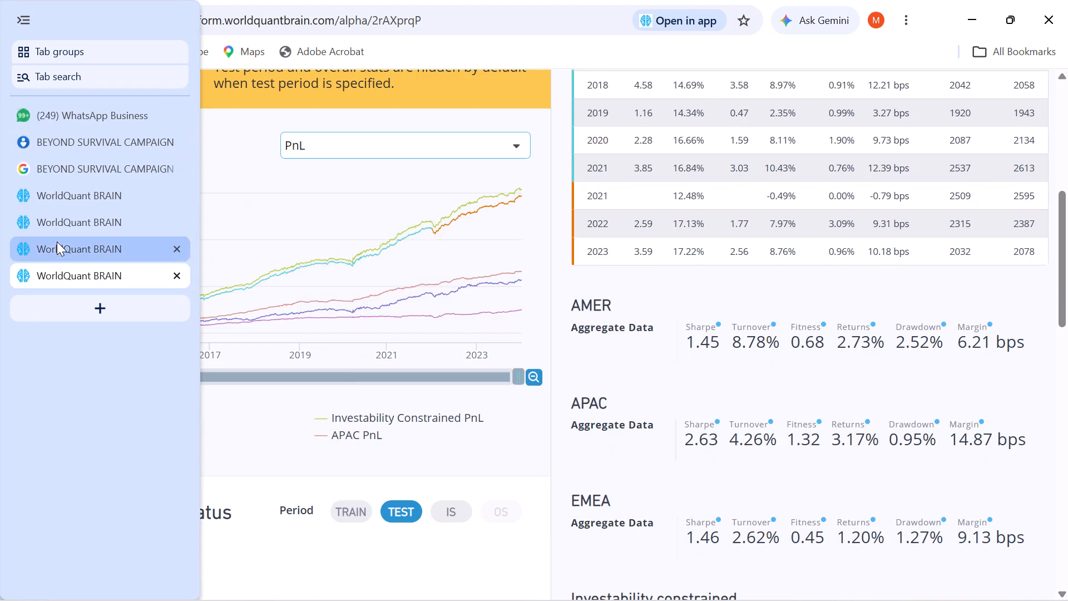
Return to the simulator's browser page, open Genius and examine the eligibility criteria, activity, pyramid counts and pyramid theme multipliers for GLB D1.
click(57, 242)
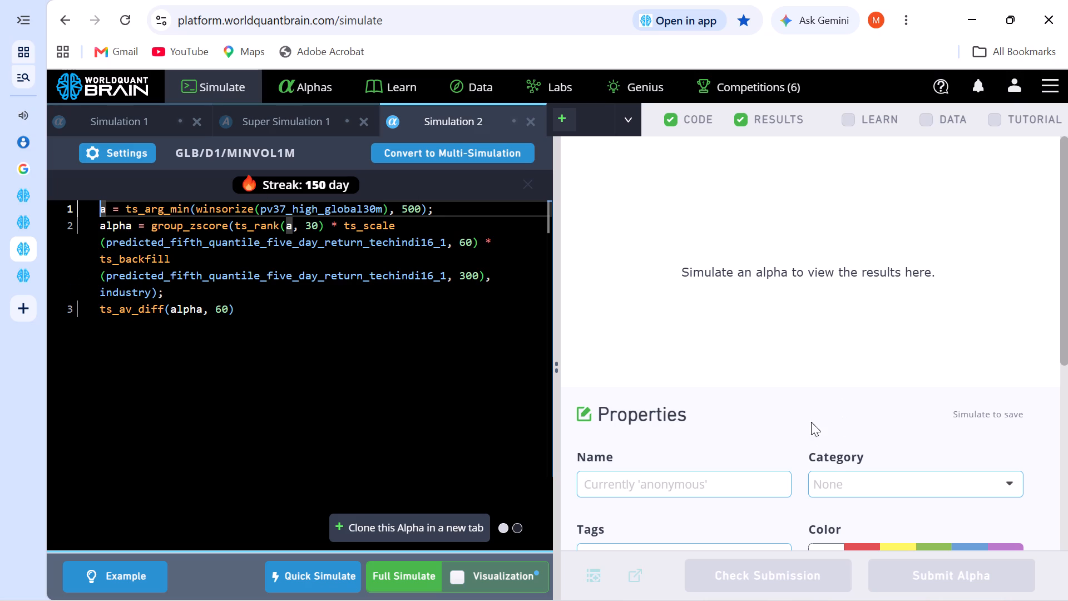
click(637, 95)
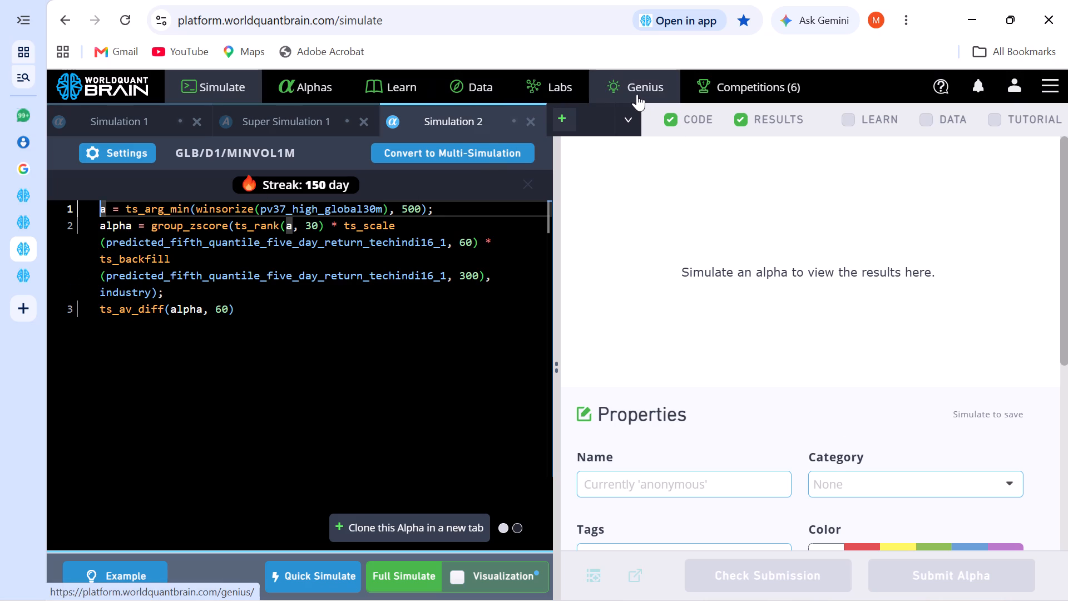
scroll(626, 439, down, 3)
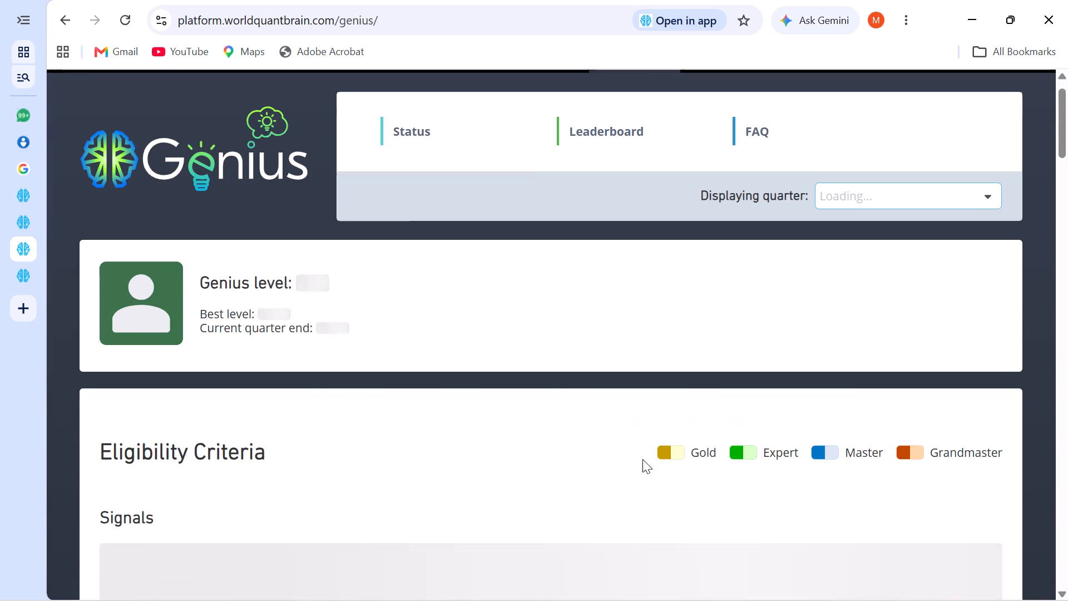
scroll(642, 459, down, 3)
scroll(1067, 475, down, 16)
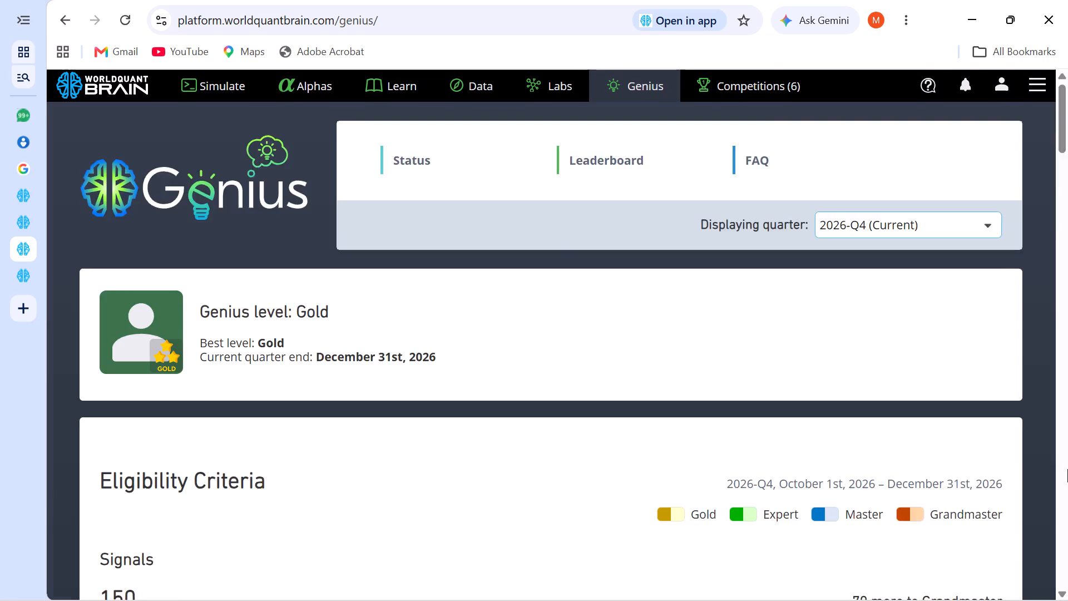
scroll(1067, 469, down, 2)
scroll(1000, 444, down, 6)
scroll(1047, 445, down, 13)
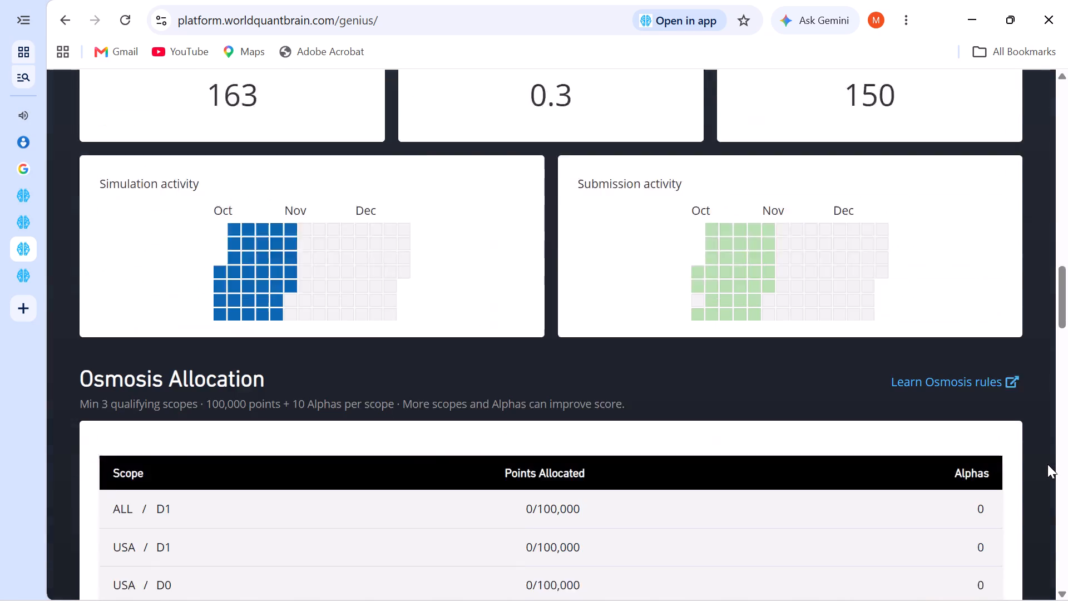
scroll(1049, 464, down, 15)
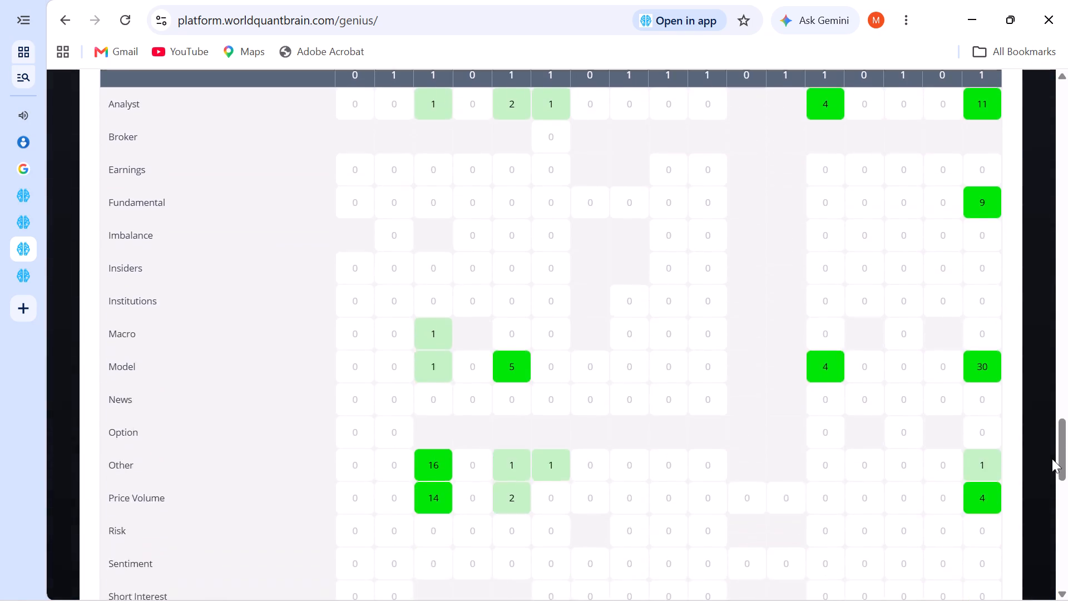
scroll(1052, 459, down, 5)
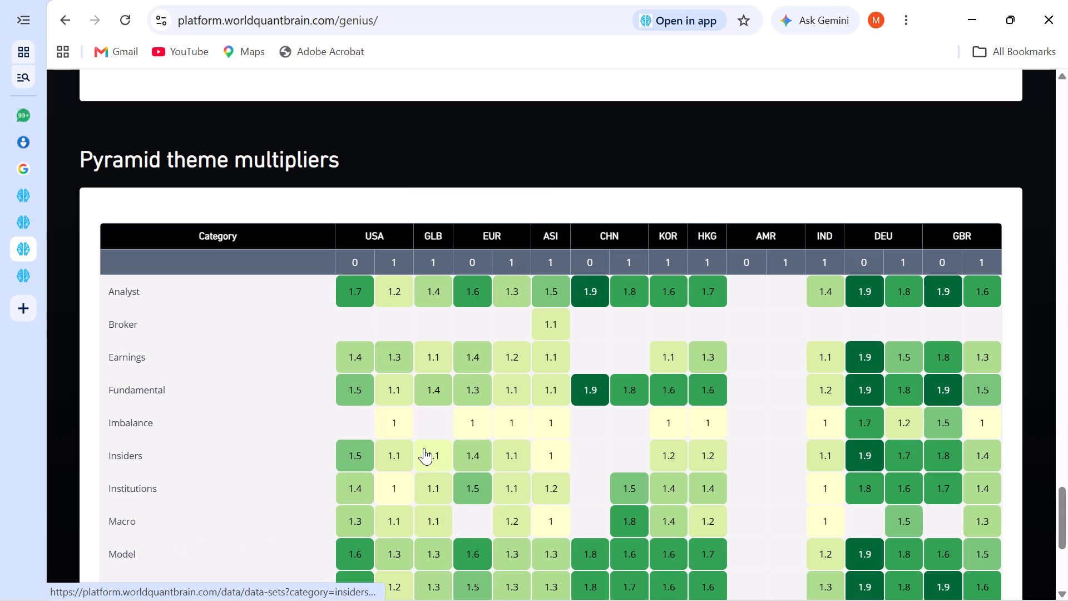
scroll(428, 293, down, 4)
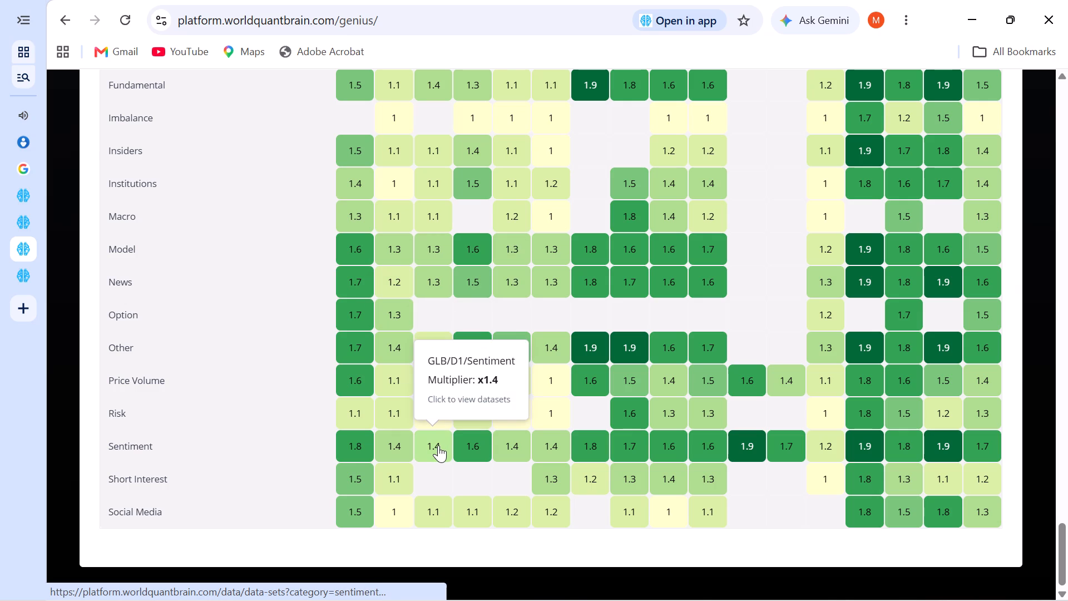
scroll(438, 396, up, 3)
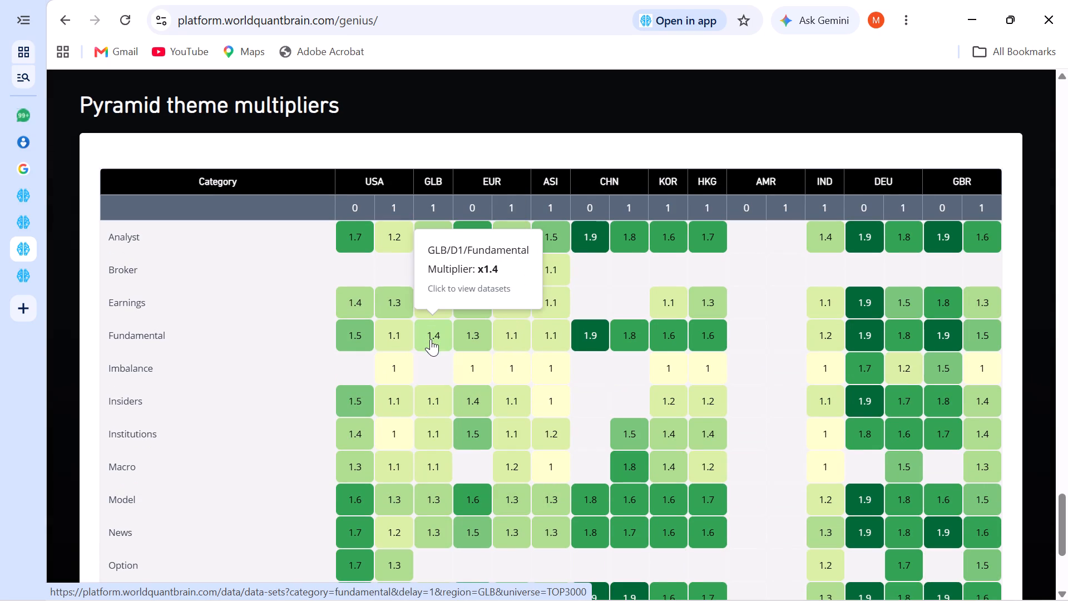
Open the datasets for GLB/D1/Fundamental from the pyramid theme multipliers and switch the category filter to Model.
click(431, 339)
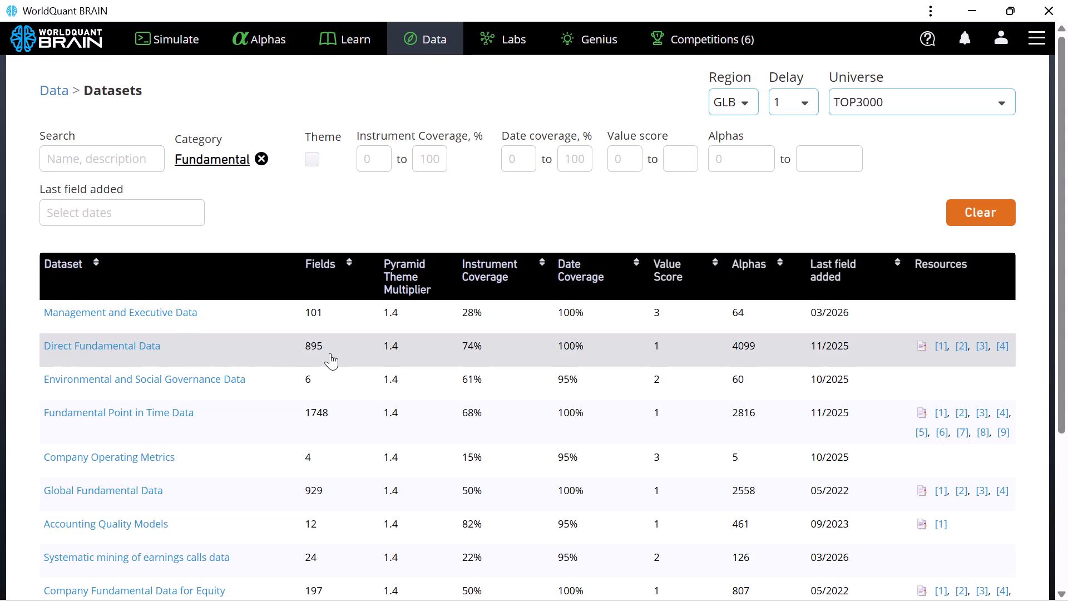
click(223, 159)
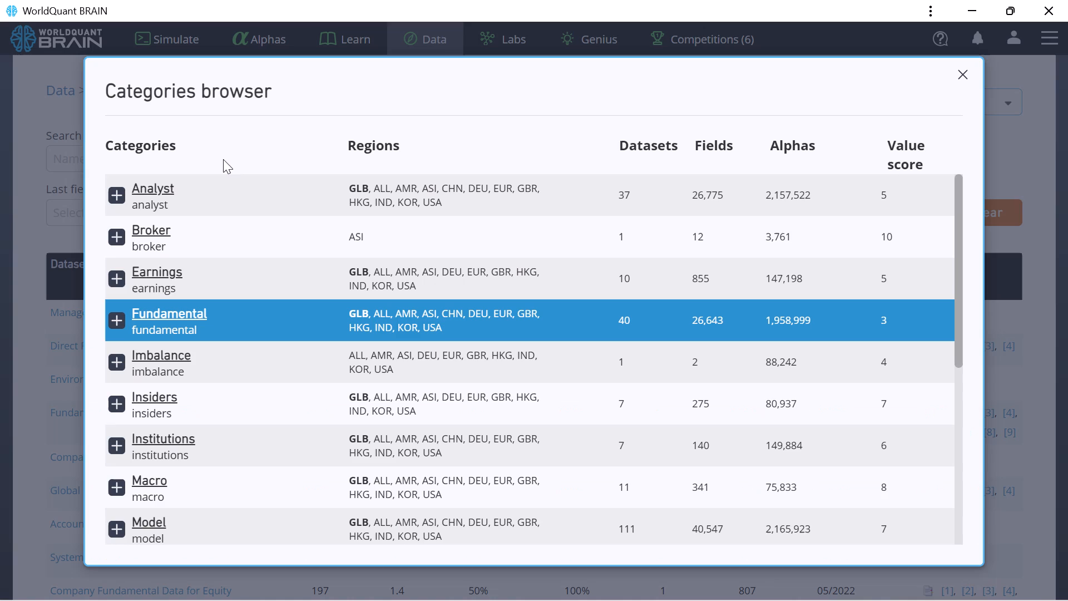
scroll(203, 317, down, 3)
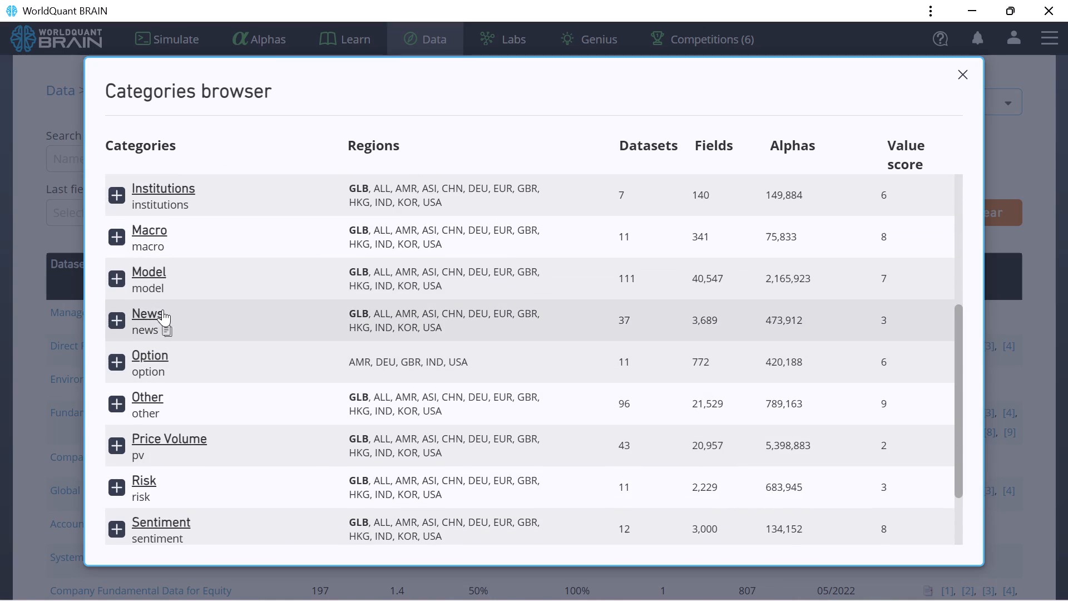
click(150, 274)
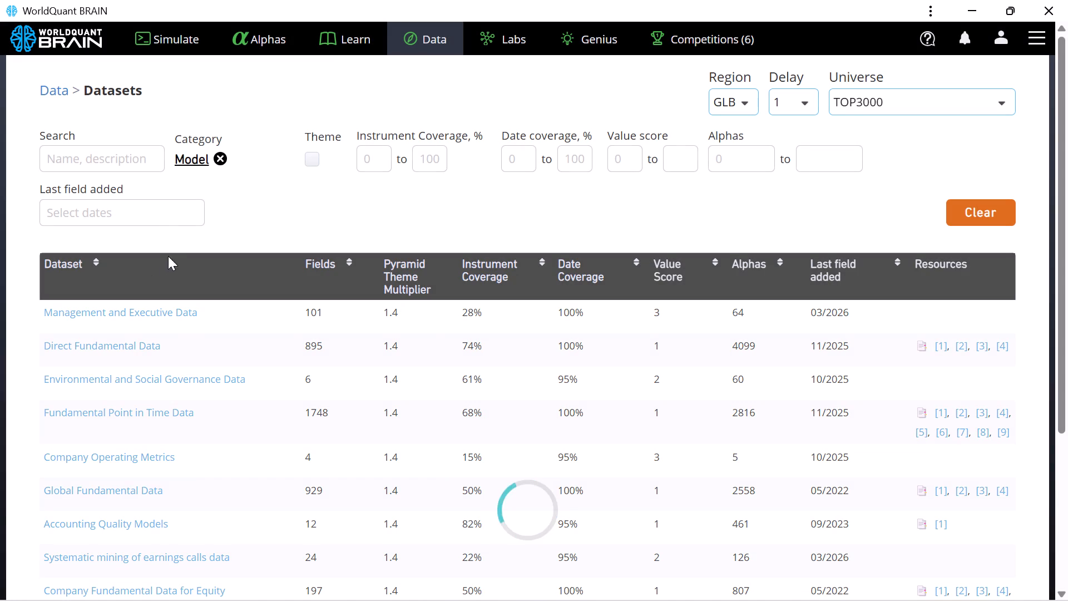
Change the dataset category to Other and review both pages of GLB D1 datasets.
click(191, 151)
scroll(144, 411, down, 4)
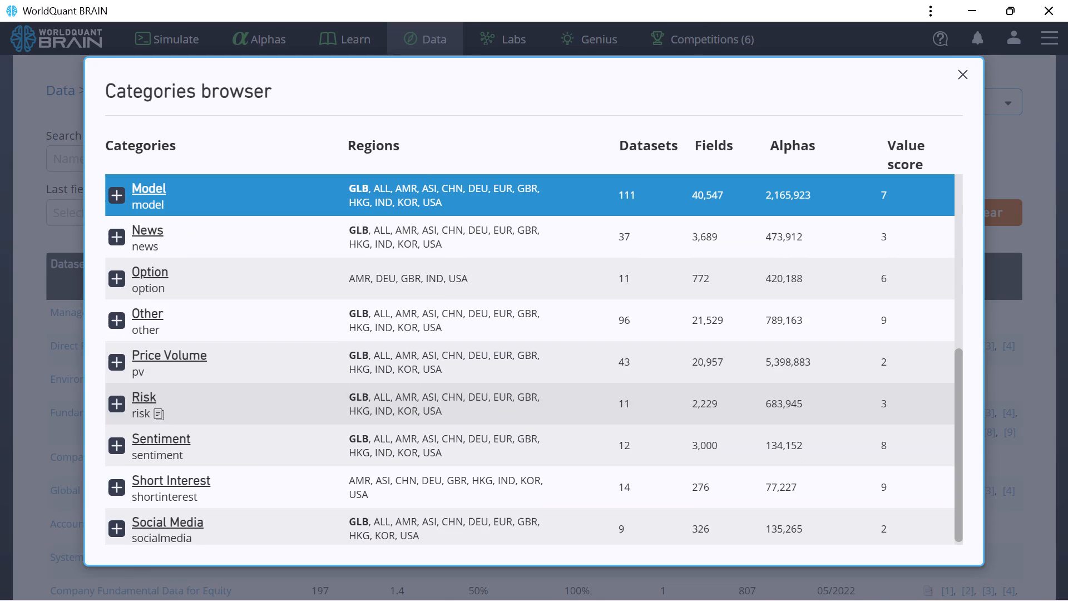
click(163, 307)
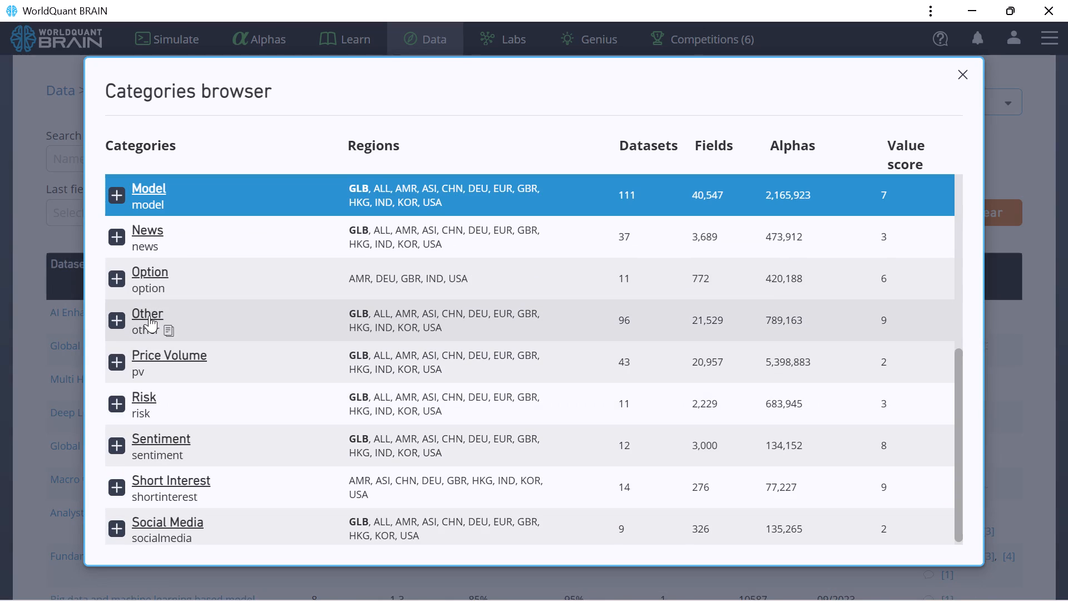
click(149, 316)
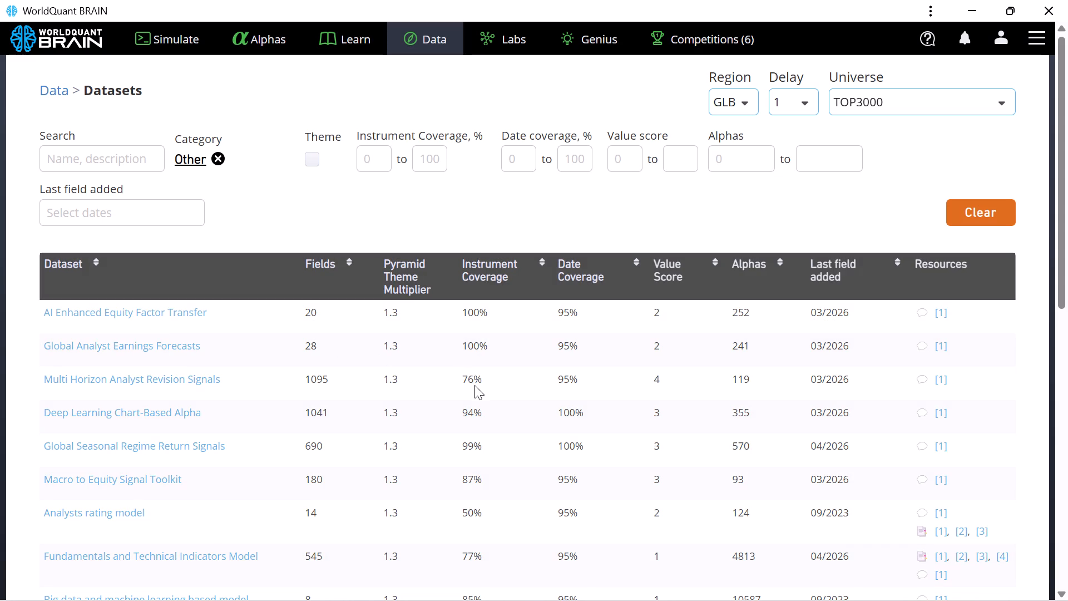
scroll(523, 416, down, 2)
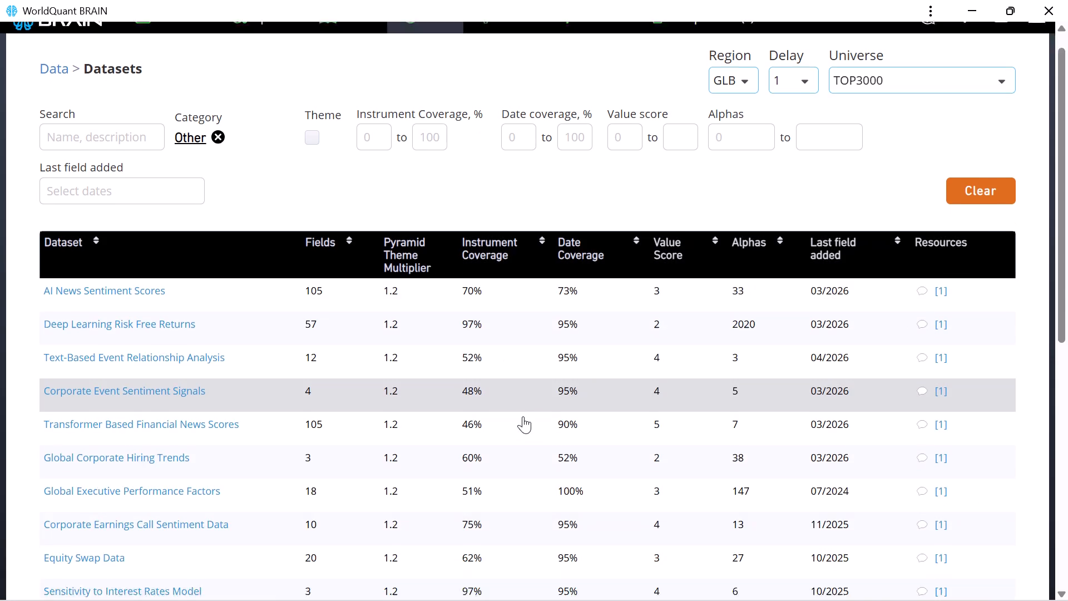
scroll(523, 416, down, 9)
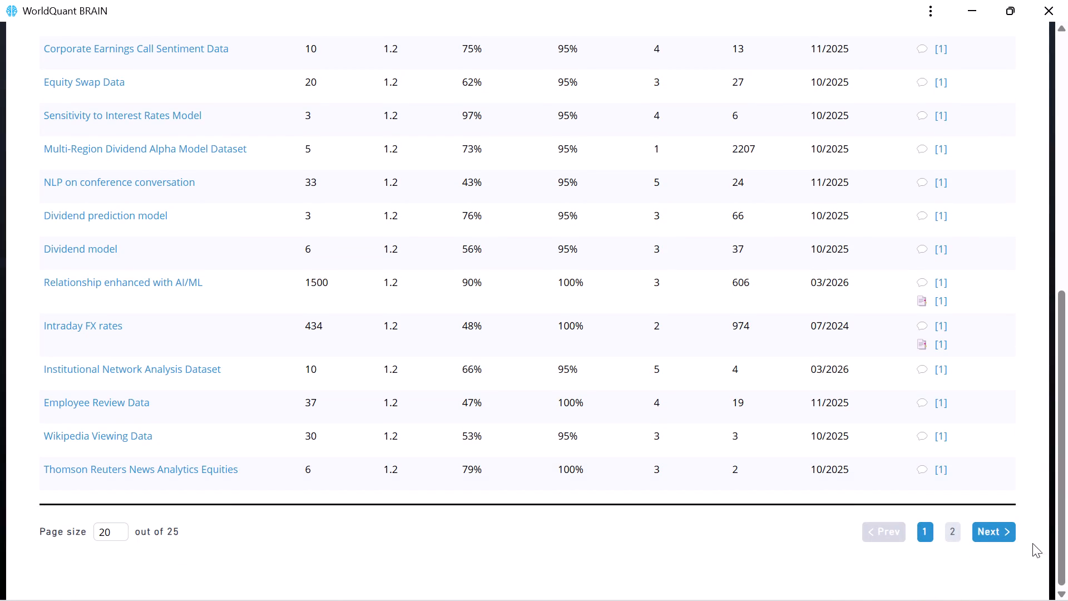
click(996, 530)
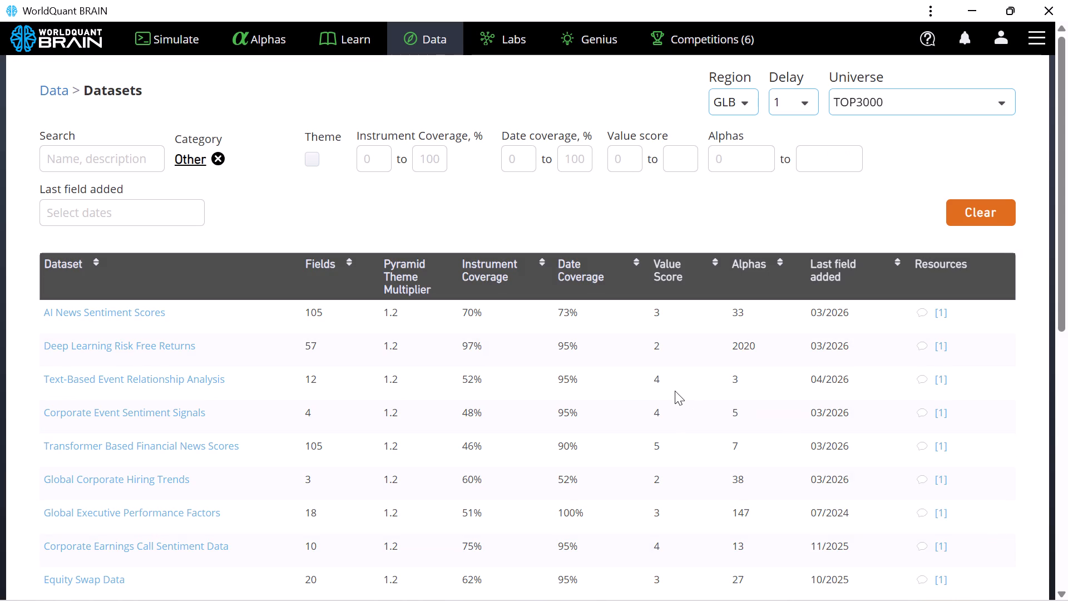
scroll(670, 388, down, 2)
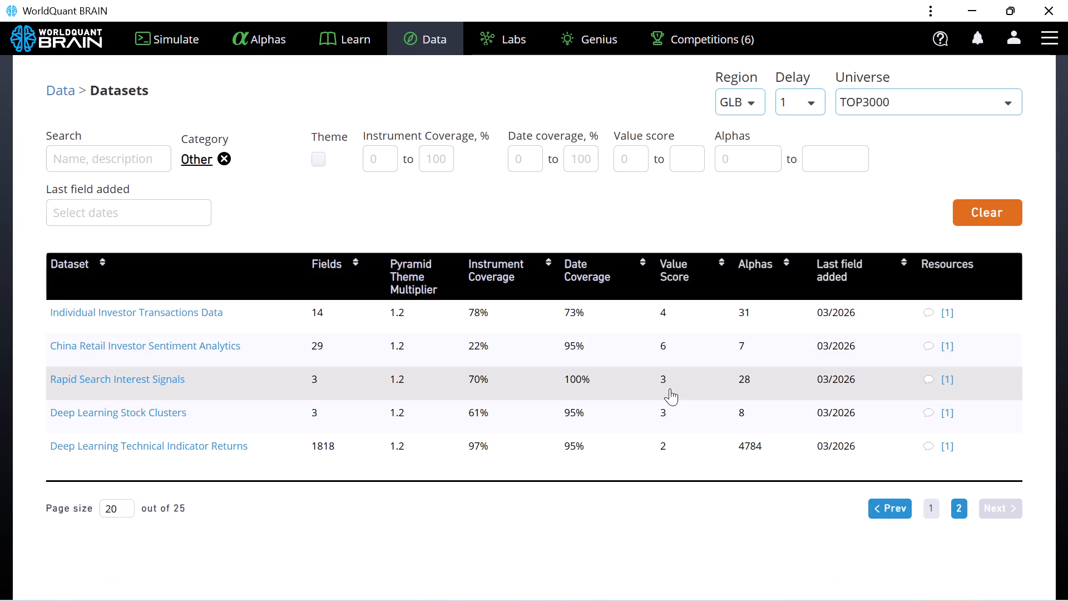
scroll(703, 326, up, 5)
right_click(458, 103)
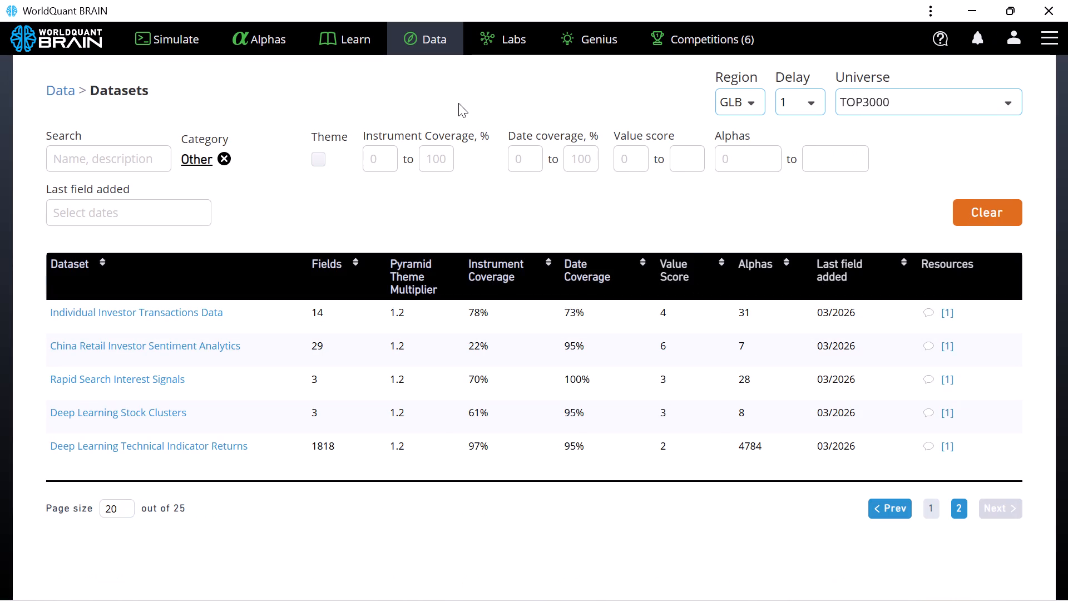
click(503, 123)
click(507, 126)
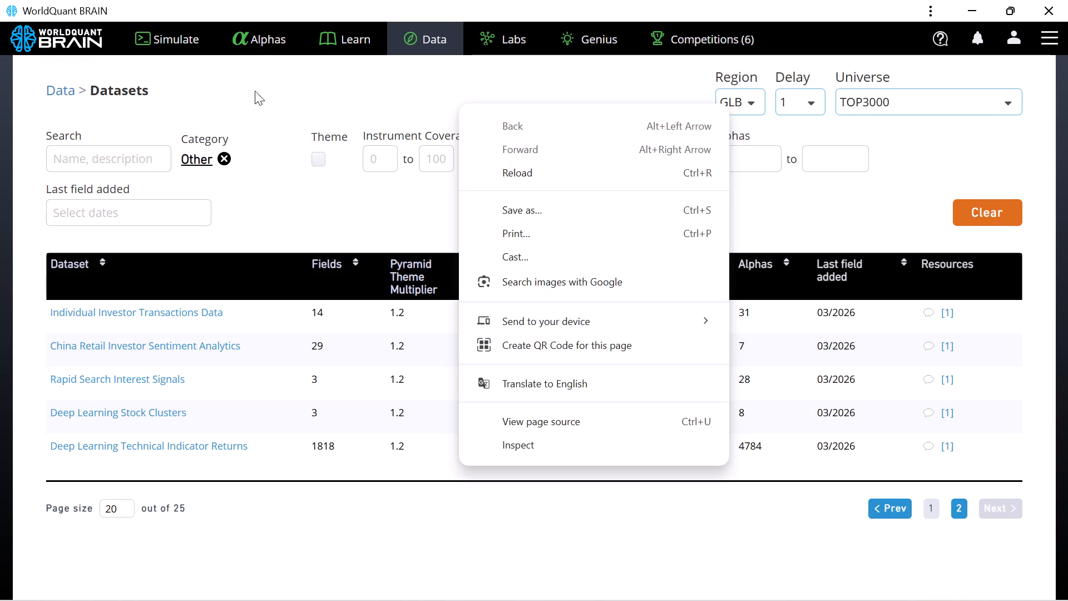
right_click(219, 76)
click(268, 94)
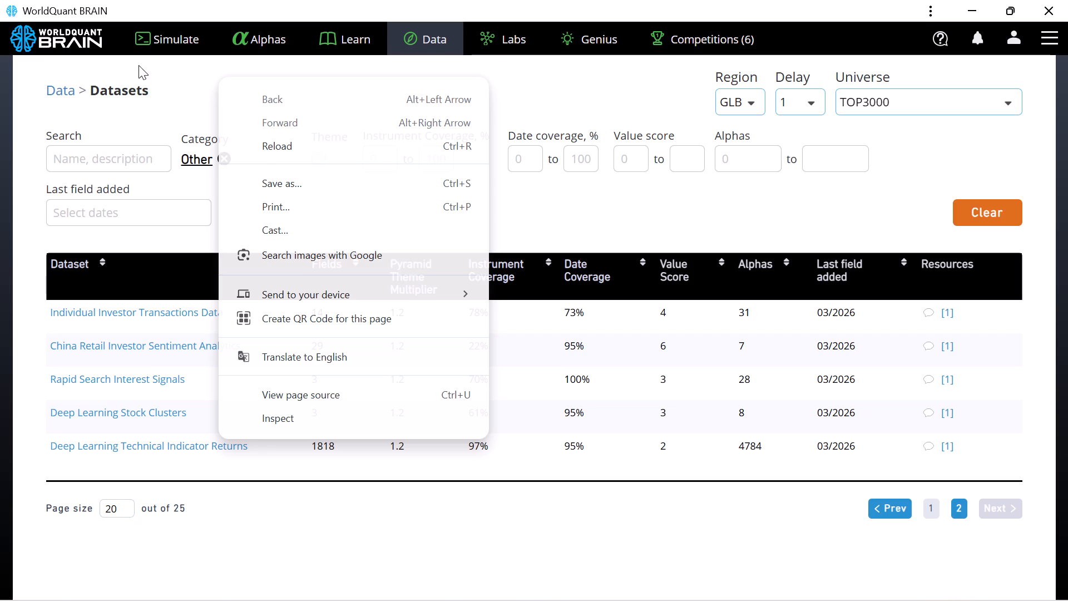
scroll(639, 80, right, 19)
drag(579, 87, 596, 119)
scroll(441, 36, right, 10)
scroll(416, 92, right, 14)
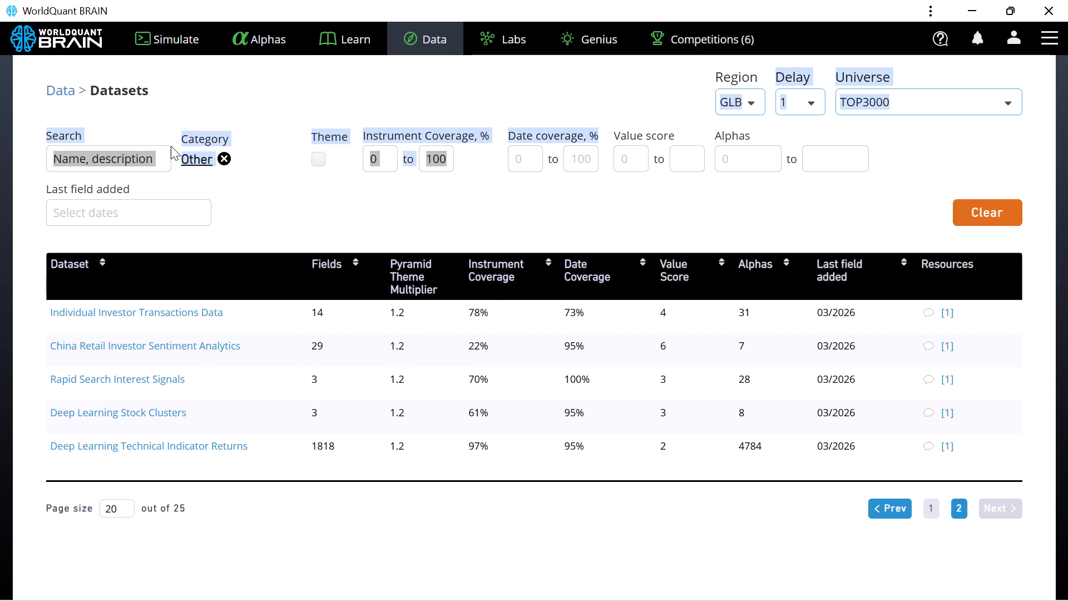
Change the dataset category filter to Model and review the GLB D1 model datasets.
click(194, 156)
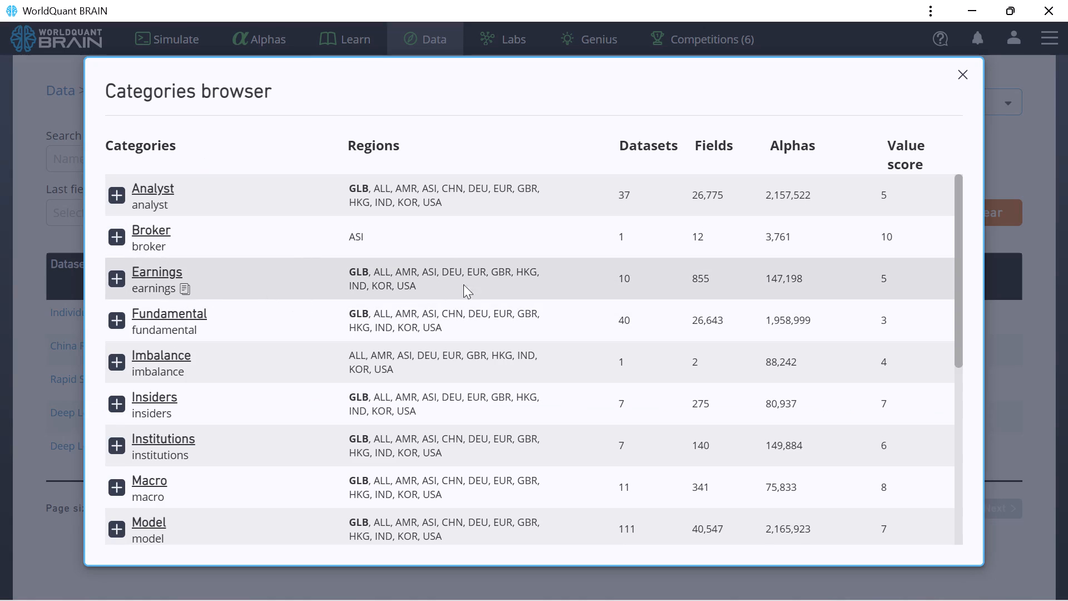
scroll(167, 405, down, 2)
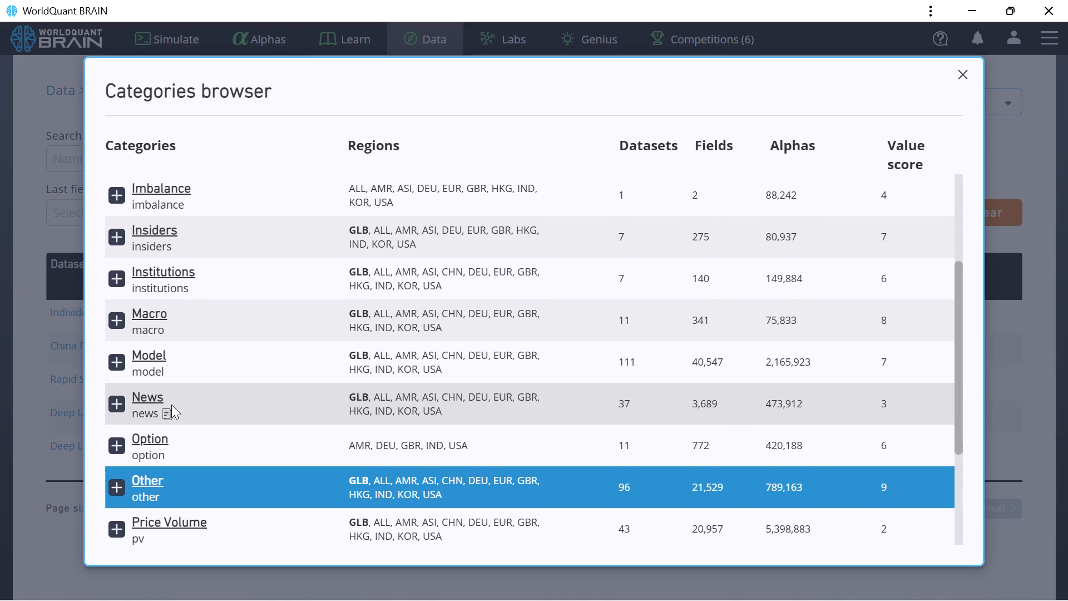
click(149, 357)
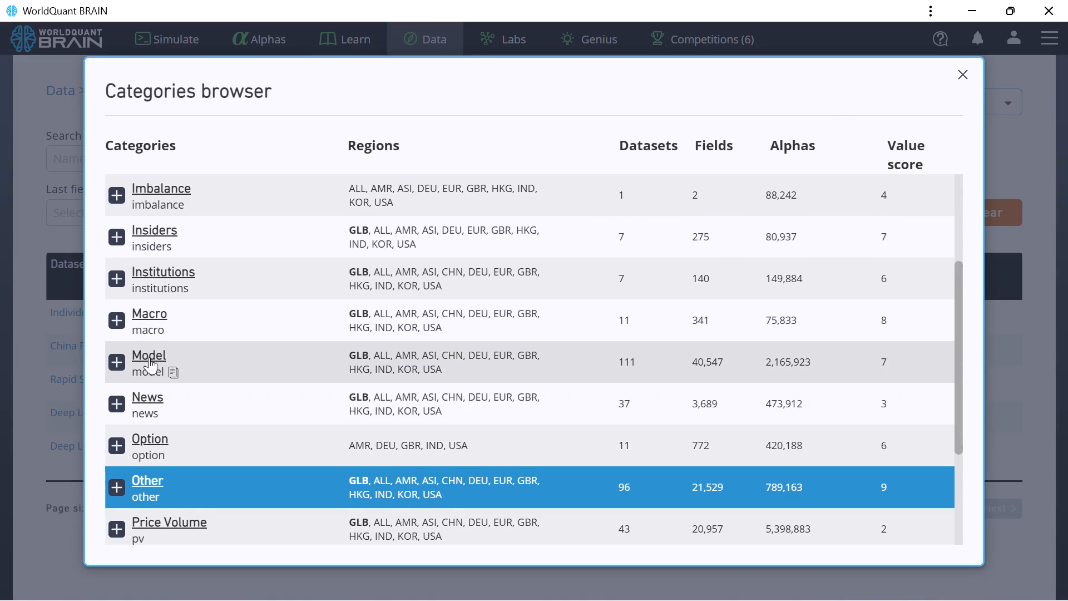
scroll(418, 403, down, 6)
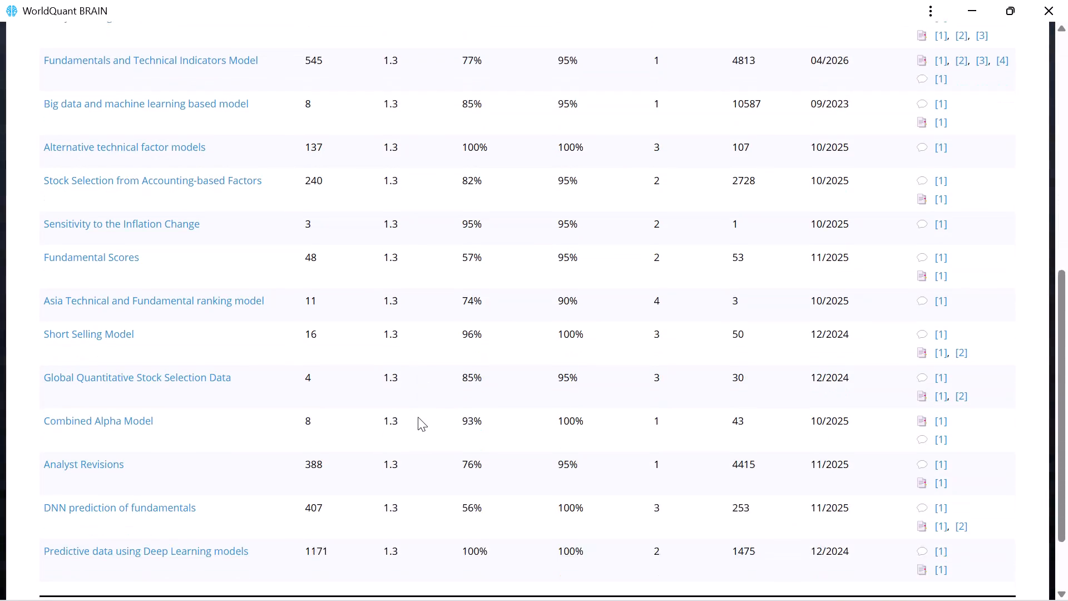
scroll(418, 417, down, 1)
scroll(418, 418, up, 11)
right_drag(253, 80, 247, 68)
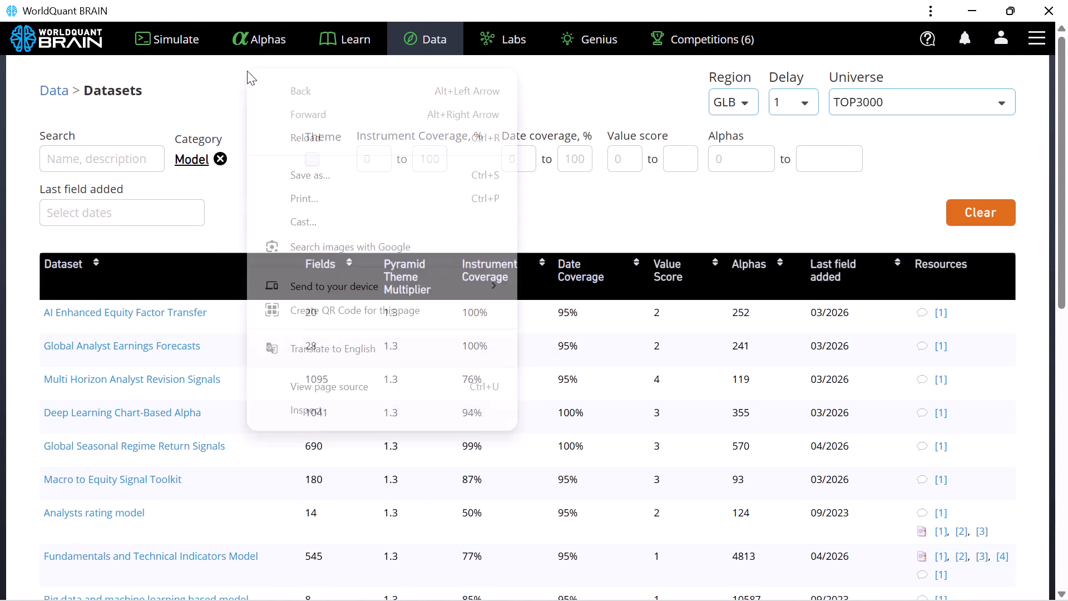
Filter the datasets by the Analyst category, open Estimations of Key Fundamentals and copy the field name anl14_actvalue_bvps_fp0.
click(186, 154)
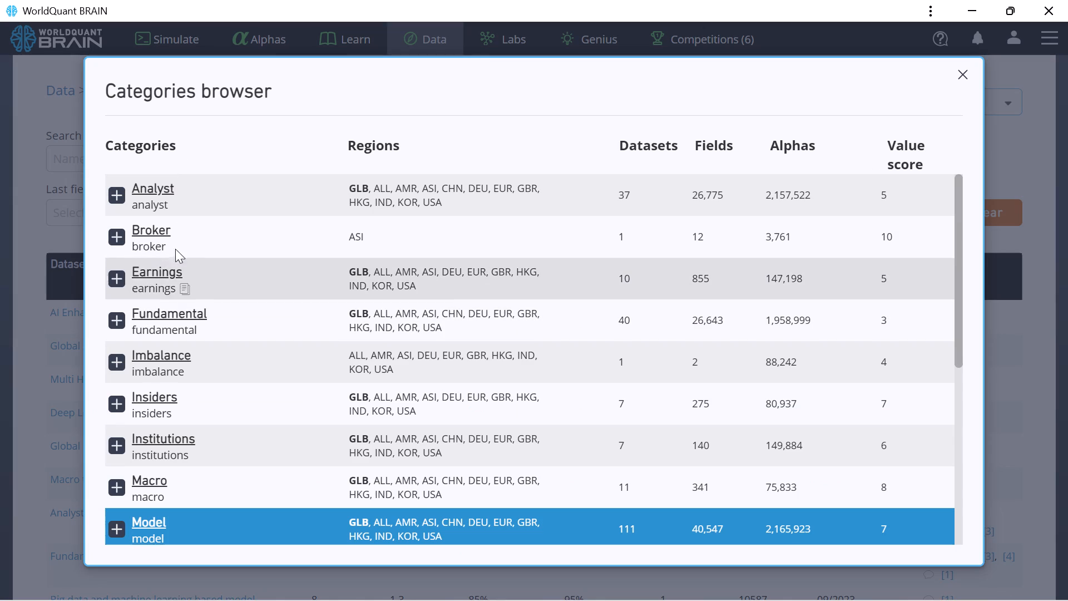
click(174, 188)
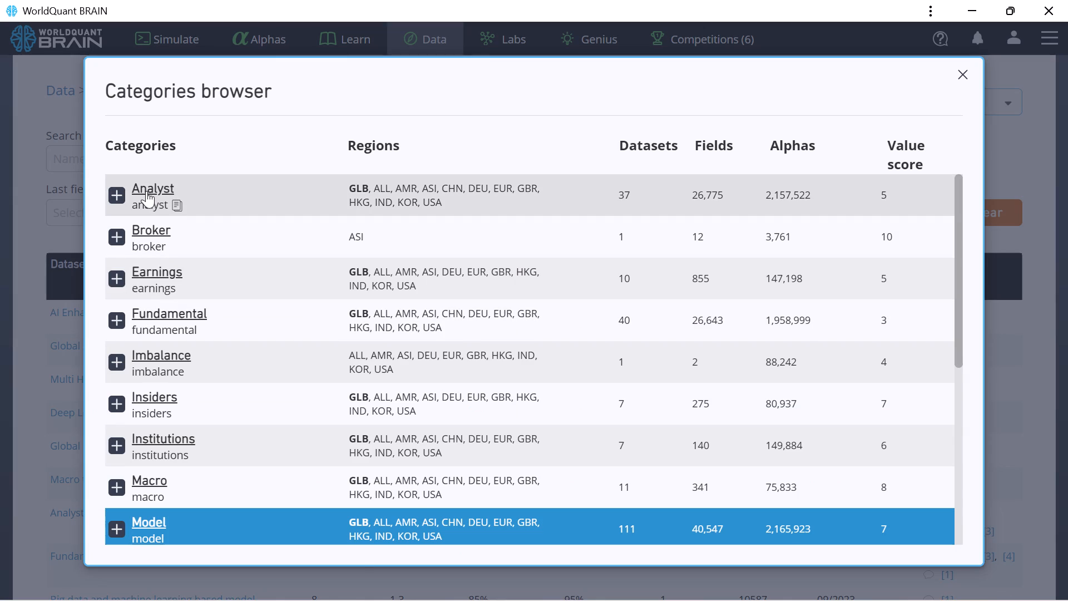
click(146, 191)
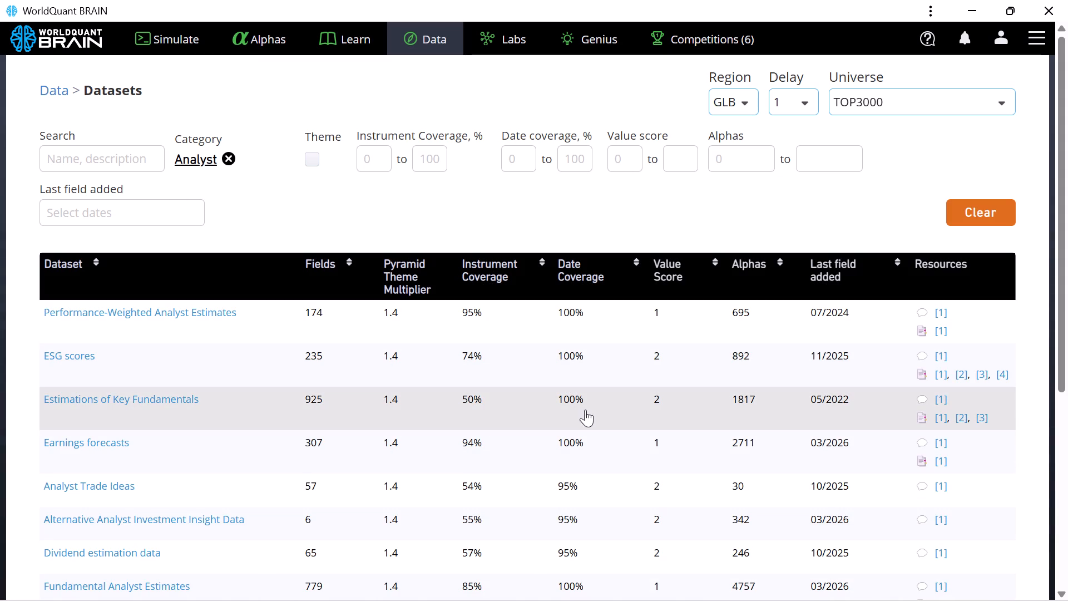
click(117, 395)
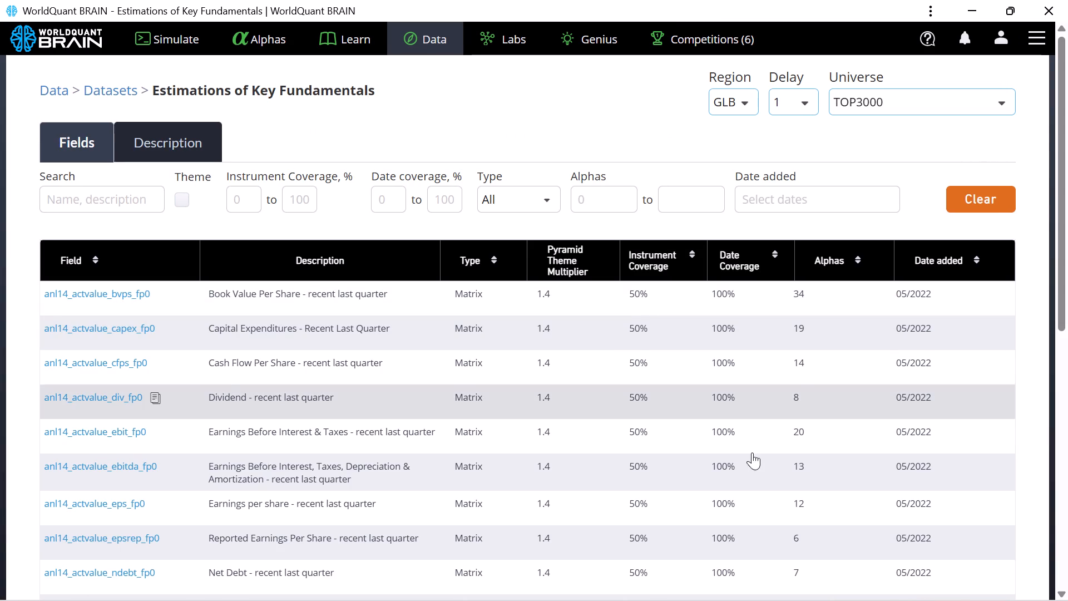
scroll(836, 461, down, 3)
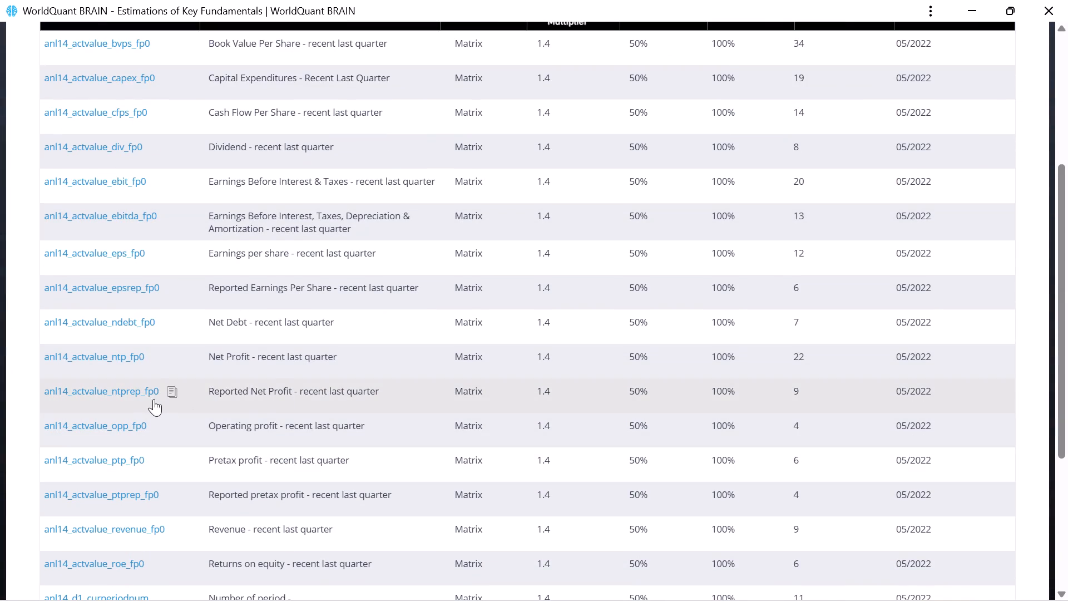
click(171, 390)
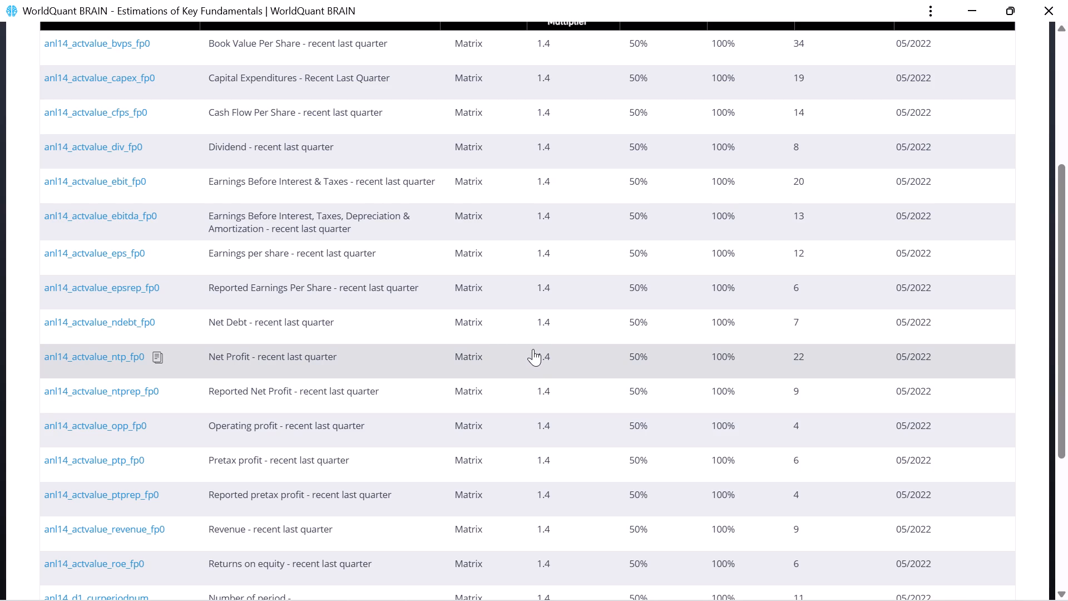
click(161, 45)
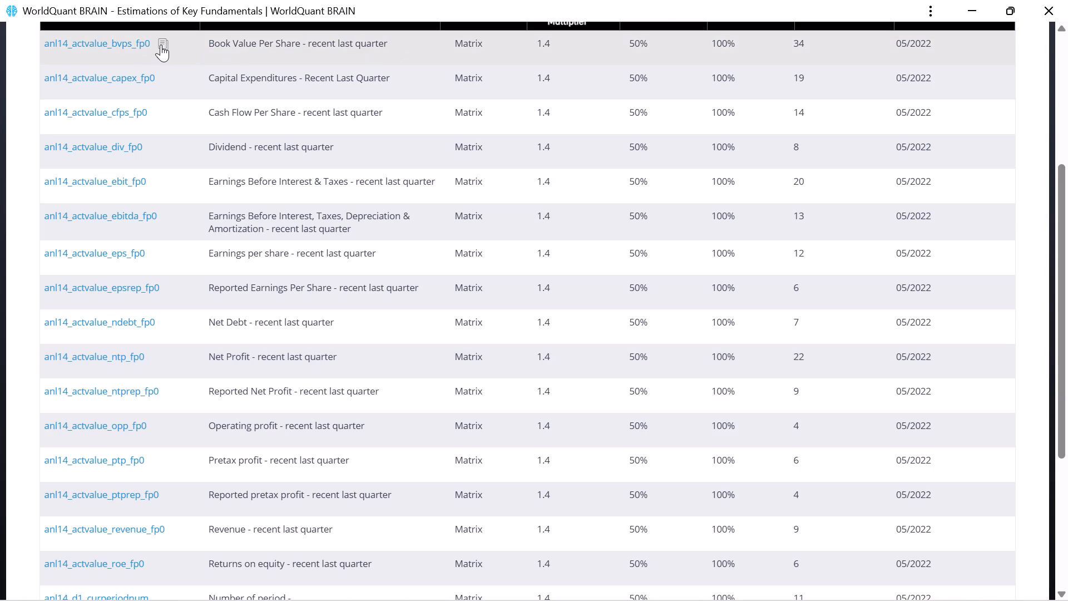
Return to the simulator, switch to the other BRAIN window, review the GLB/D1/MINVOL1M SuperAlpha's results and descriptions, and submit it.
scroll(304, 279, up, 12)
click(177, 40)
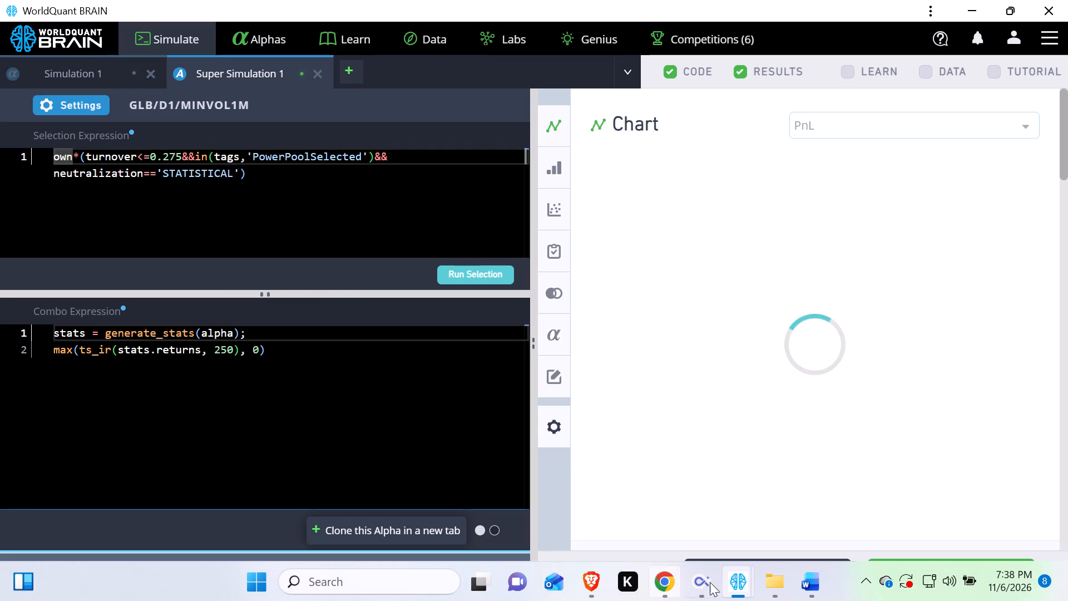
click(656, 505)
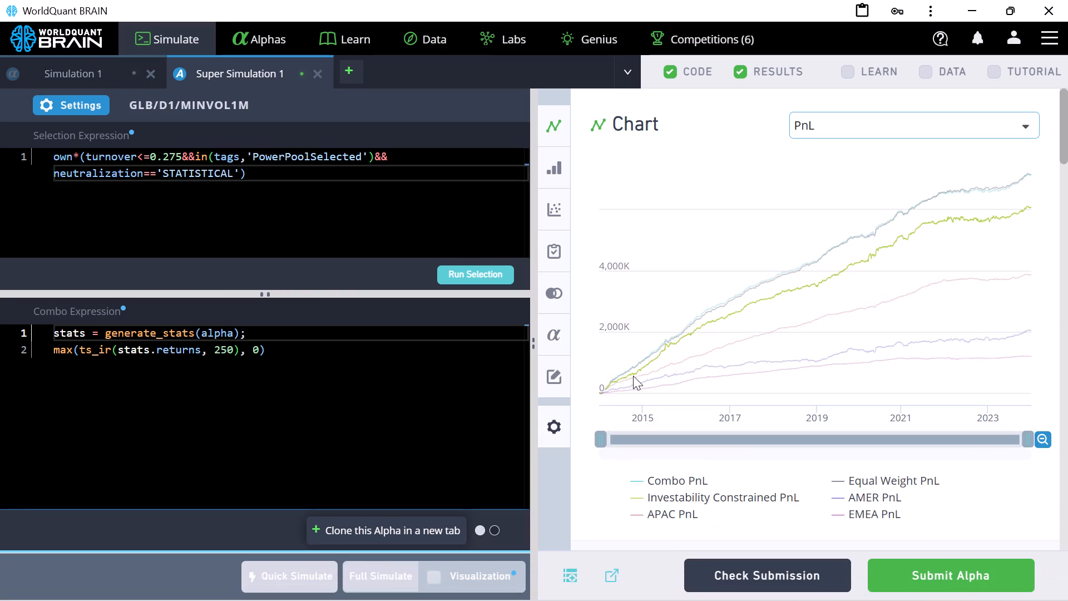
scroll(780, 379, down, 5)
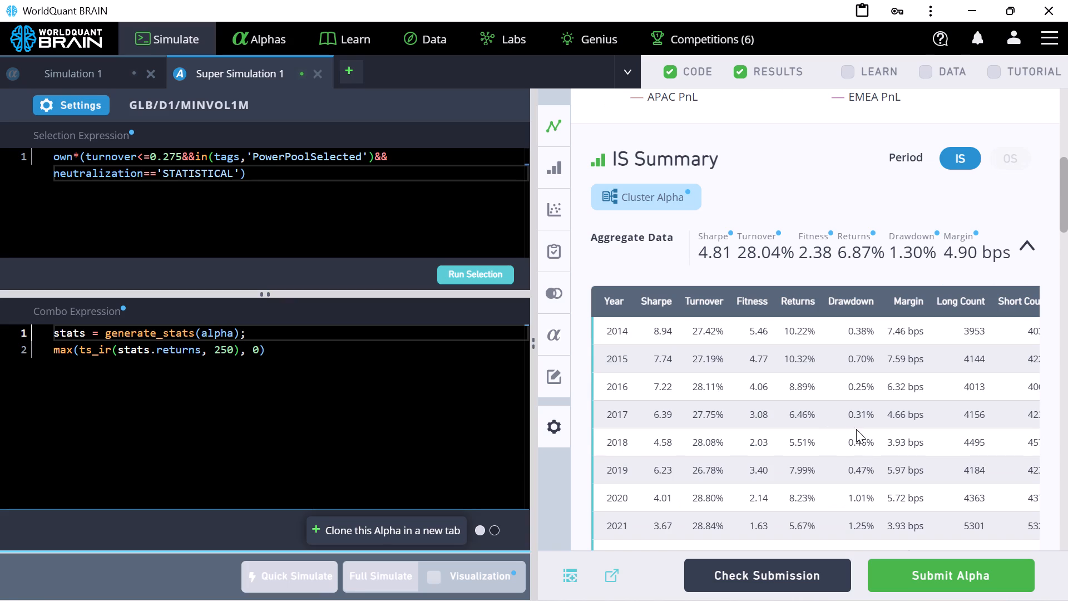
scroll(853, 401, down, 20)
scroll(909, 454, down, 7)
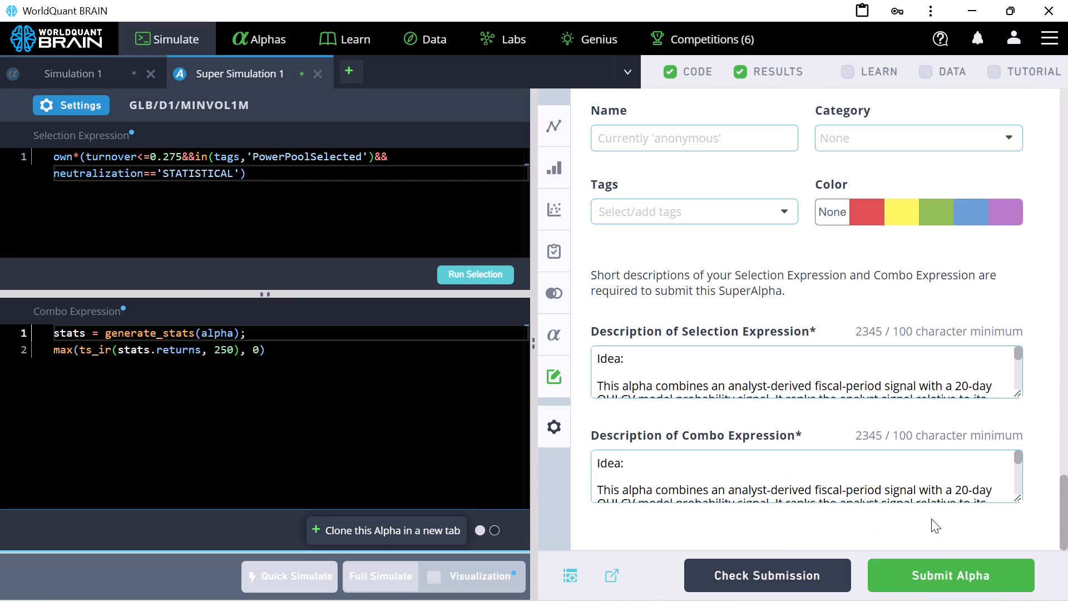
click(932, 583)
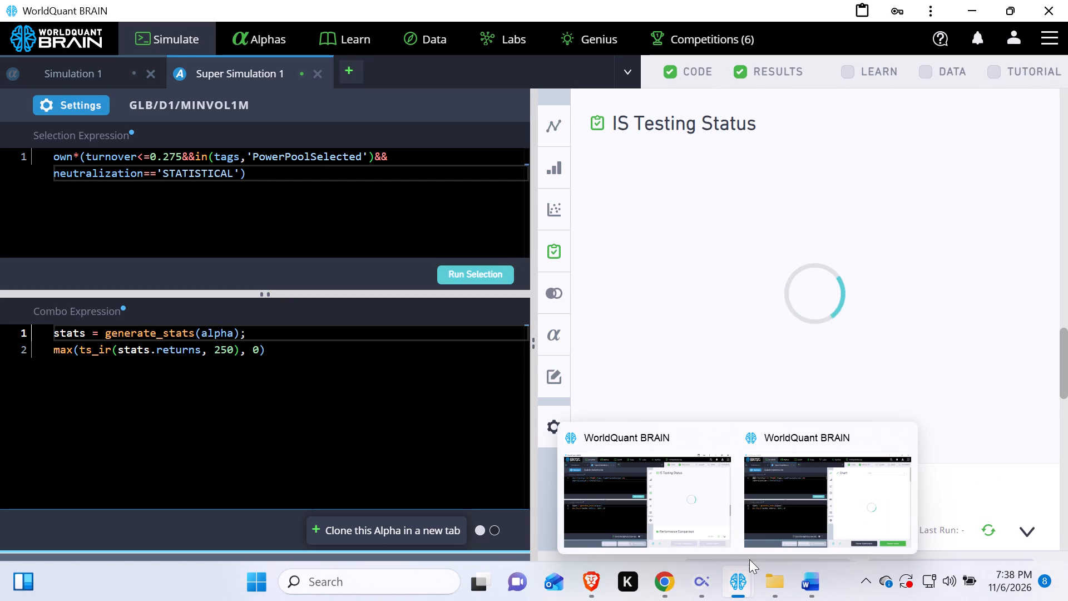
Switch between the two simulator windows to check on the SuperAlpha's submission tests and the loading chart.
click(817, 523)
click(644, 495)
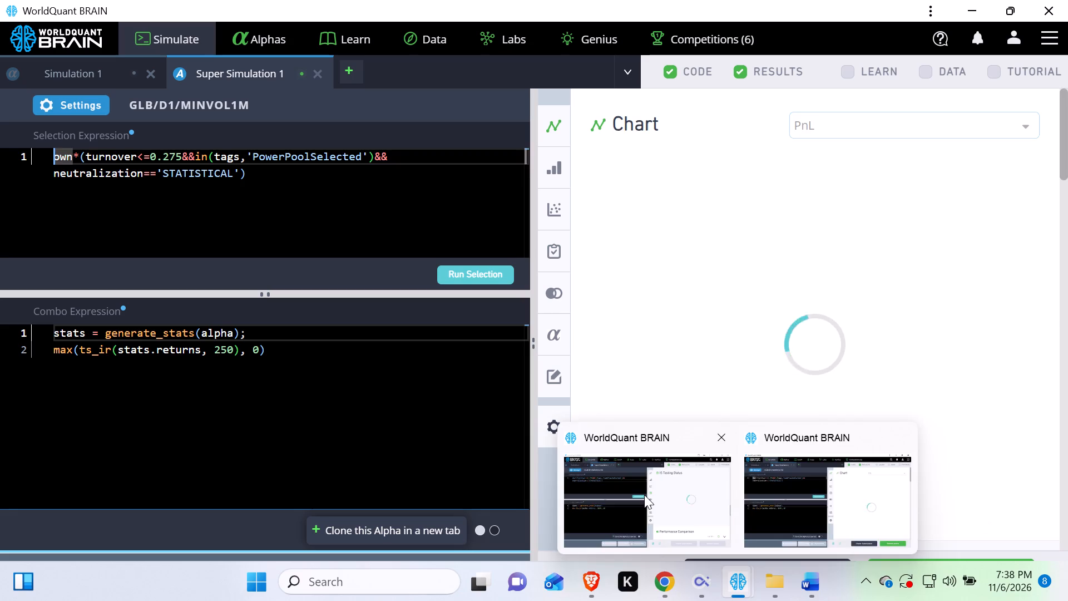
click(817, 557)
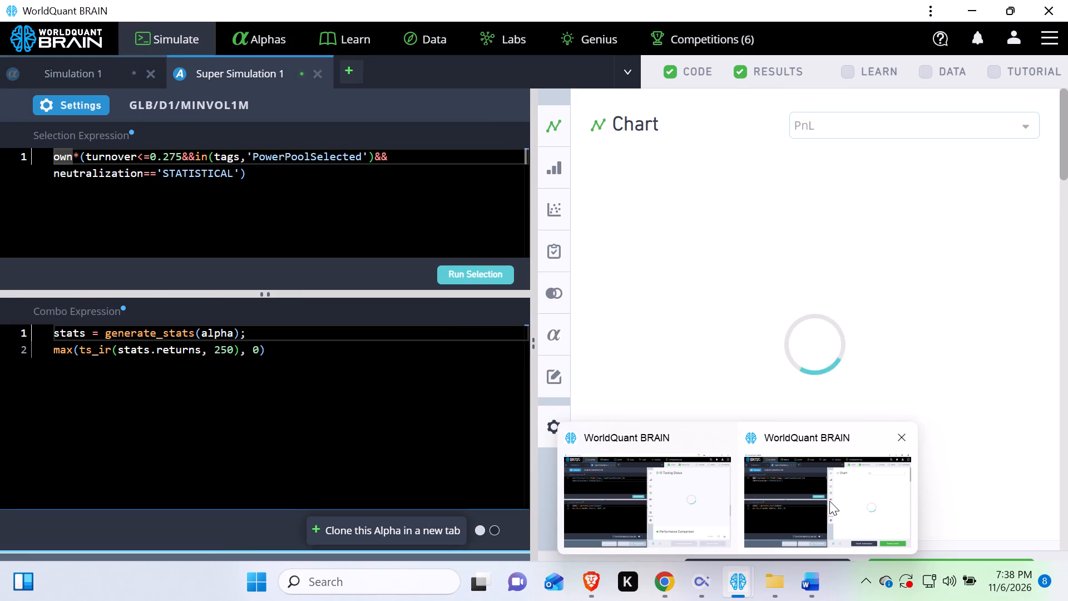
click(676, 502)
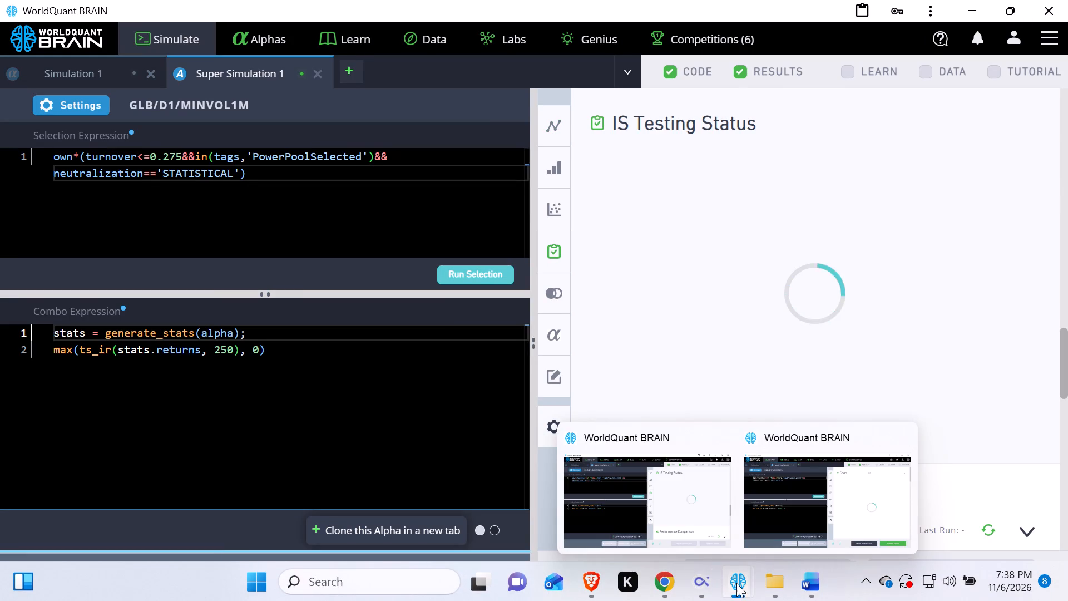
click(807, 526)
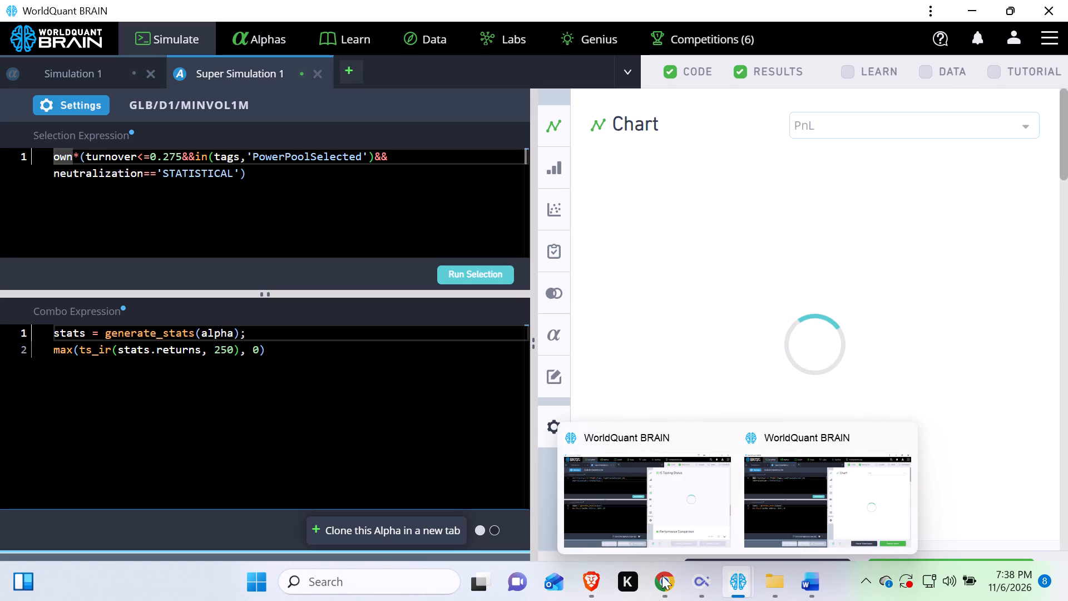
click(665, 503)
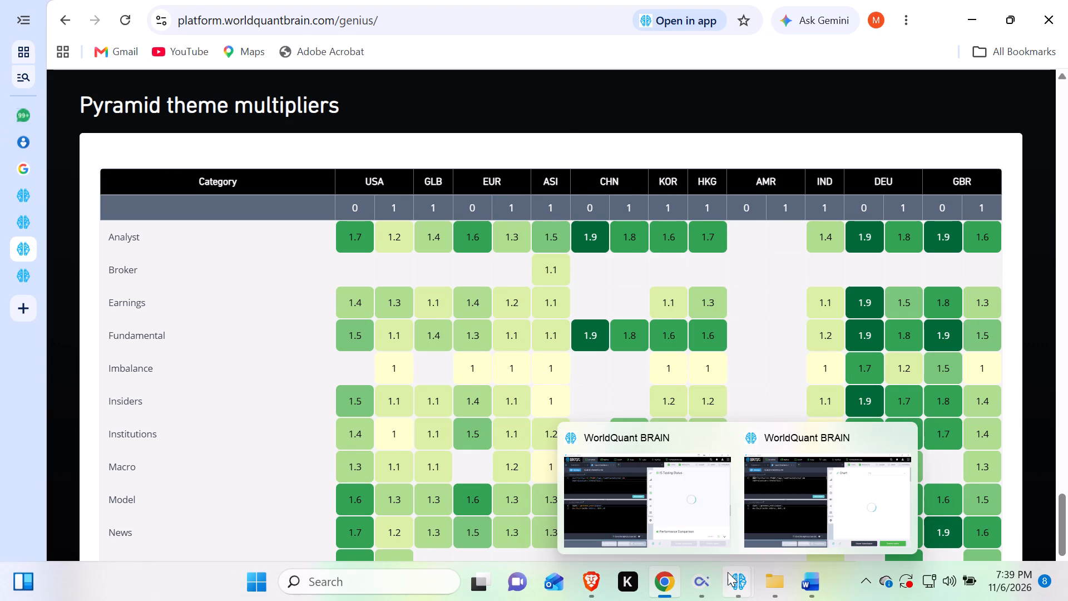
Switch to alpha 2rAXprqP in the browser and examine the failed check in its IS Testing Status.
click(47, 279)
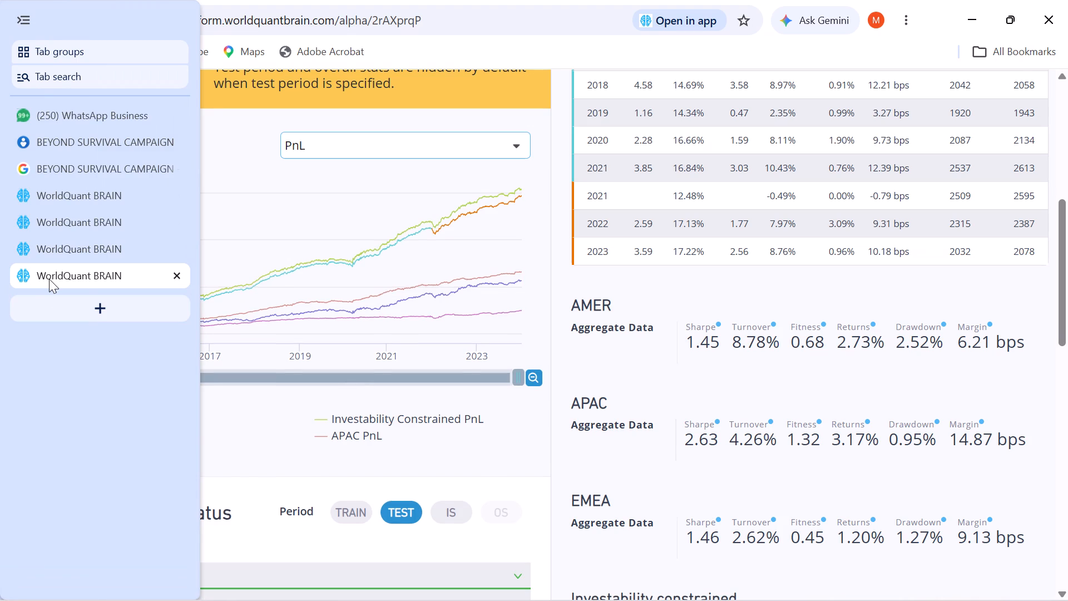
scroll(596, 344, up, 10)
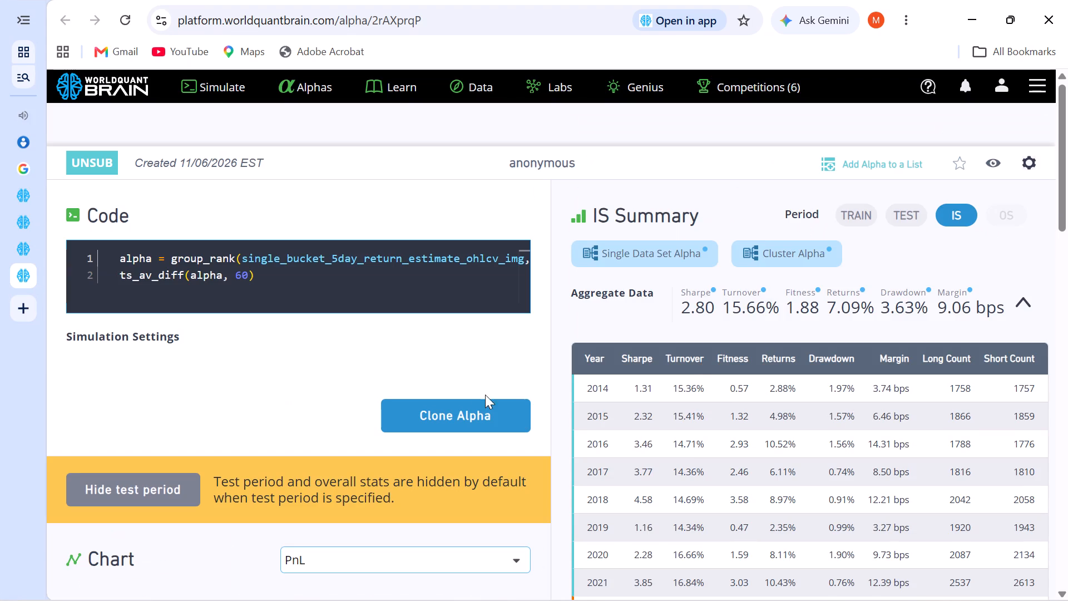
scroll(953, 442, down, 13)
scroll(922, 465, up, 5)
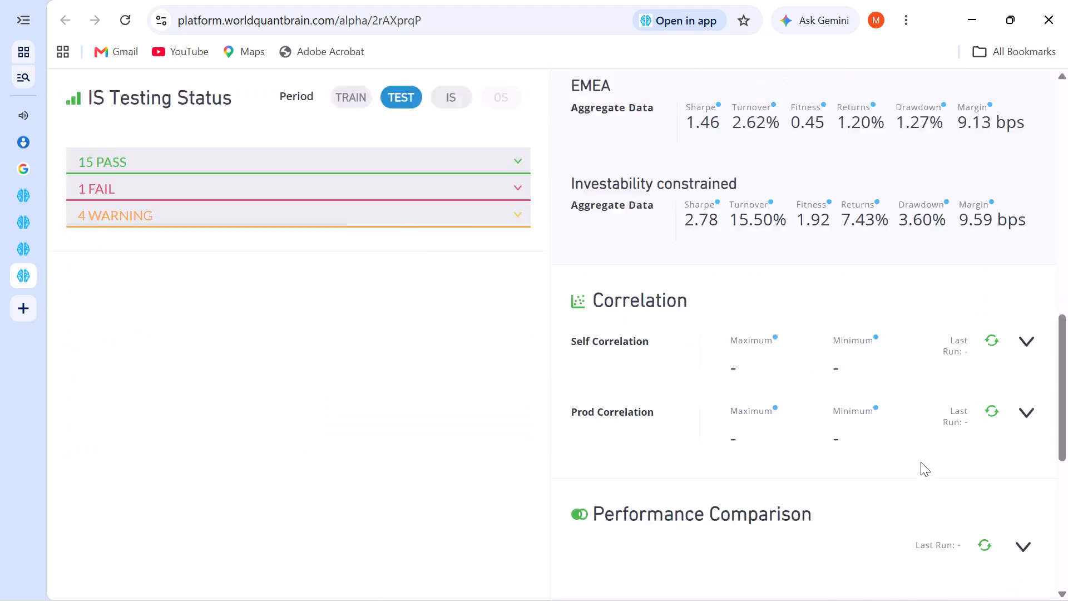
scroll(921, 462, up, 1)
click(383, 430)
click(383, 430)
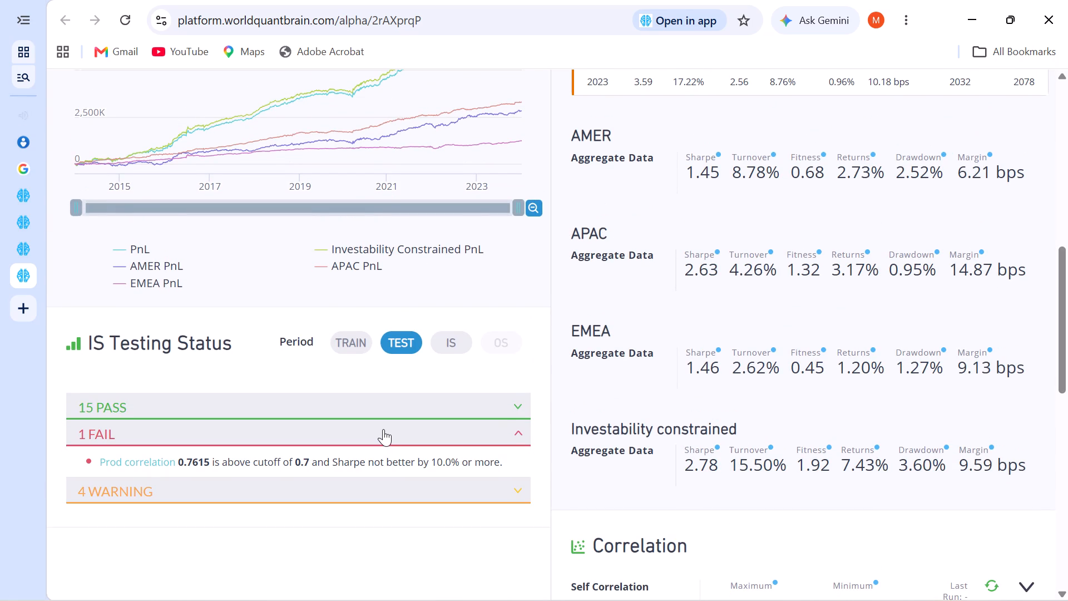
scroll(578, 297, up, 9)
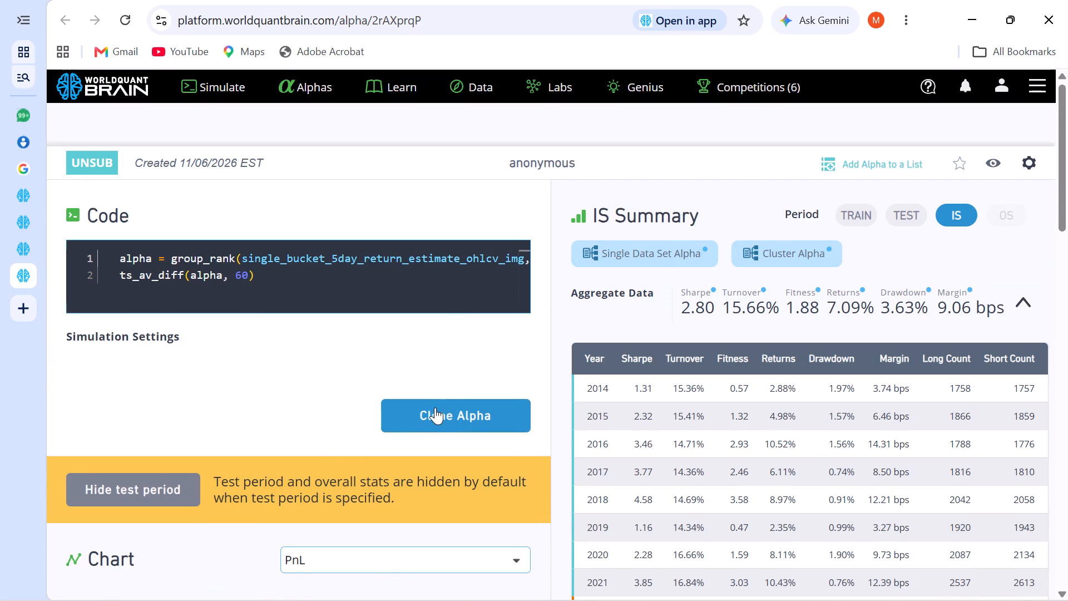
Clone alpha 2rAXprqP, replace the data field in group_rank with anl14_actvalue_bvps_fp0 and run a full simulation.
click(433, 411)
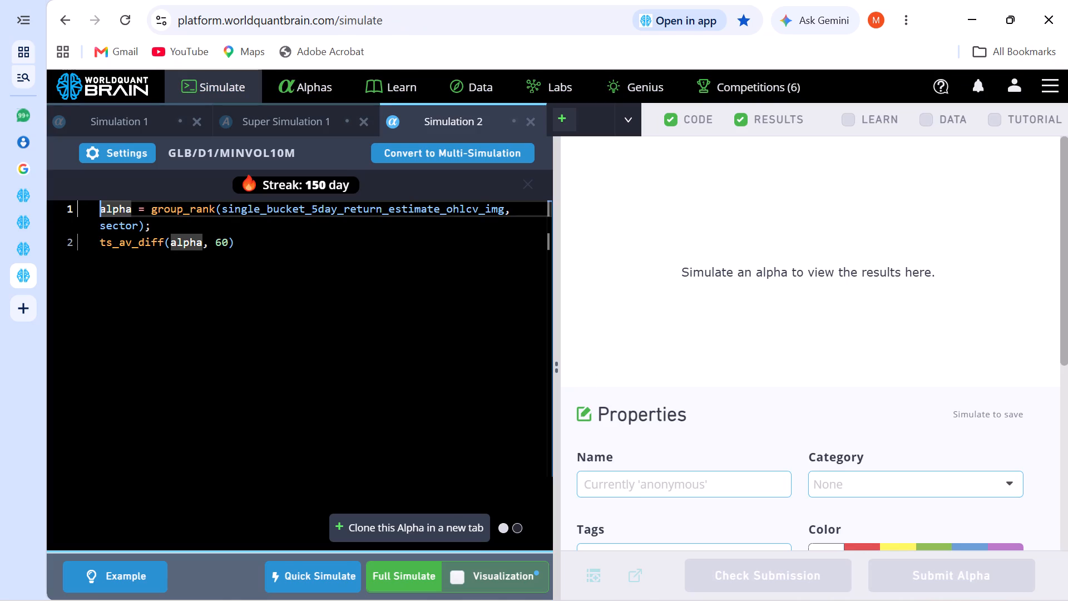
double_click(319, 206)
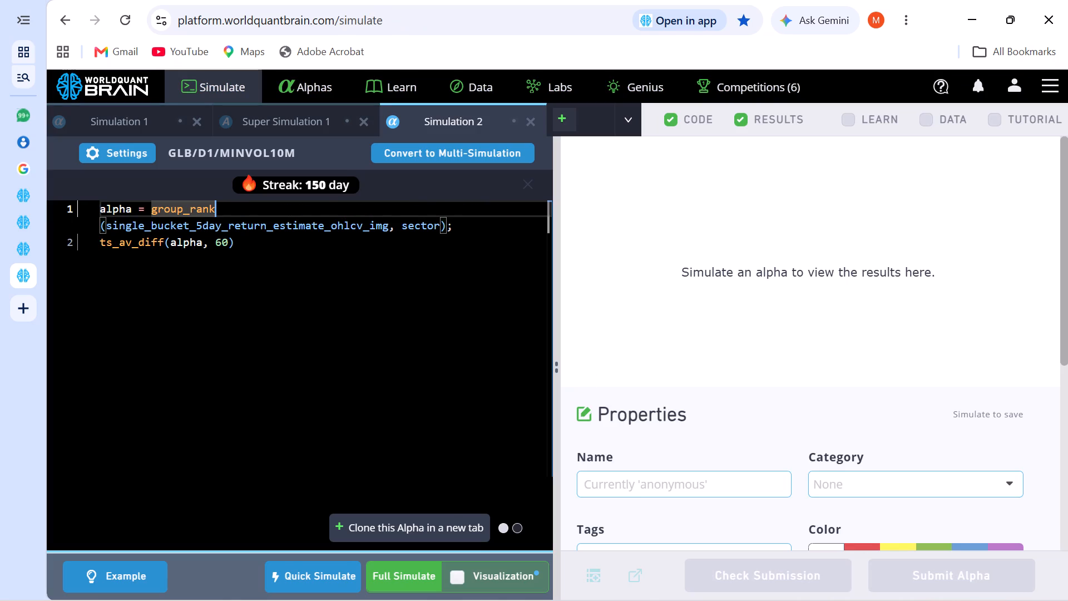
double_click(296, 225)
right_click(296, 225)
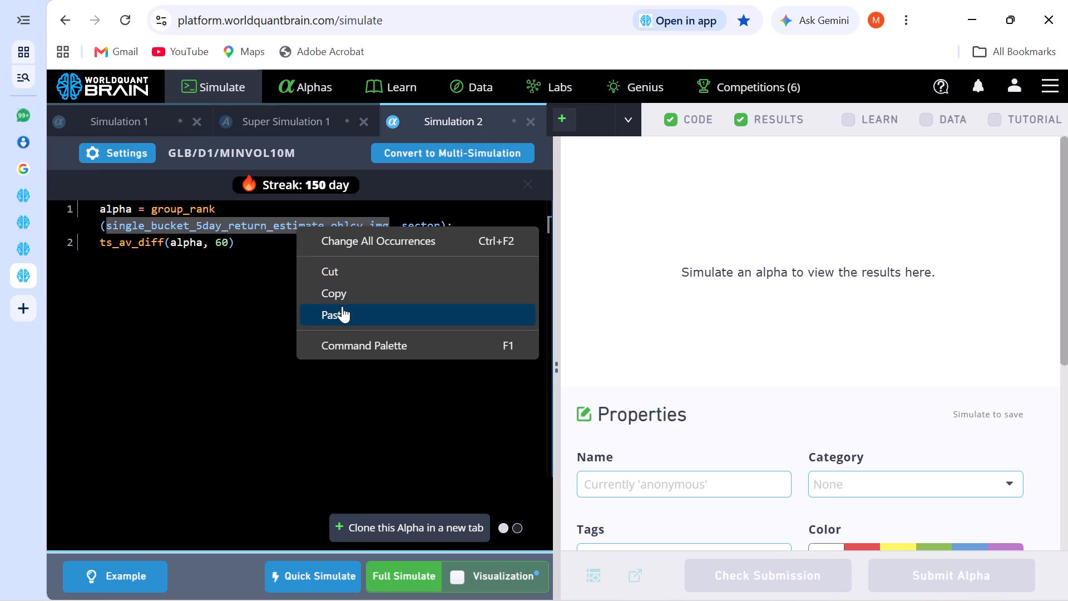
click(342, 309)
drag(417, 561, 415, 571)
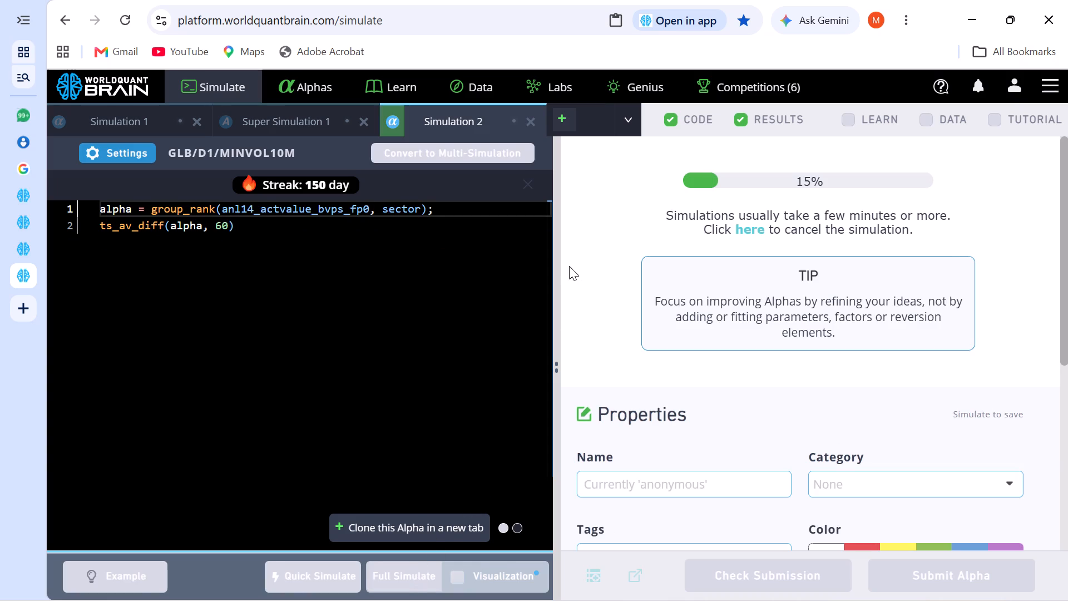
Close the Genius page with the pyramid theme multipliers and agree to leave the site.
click(96, 242)
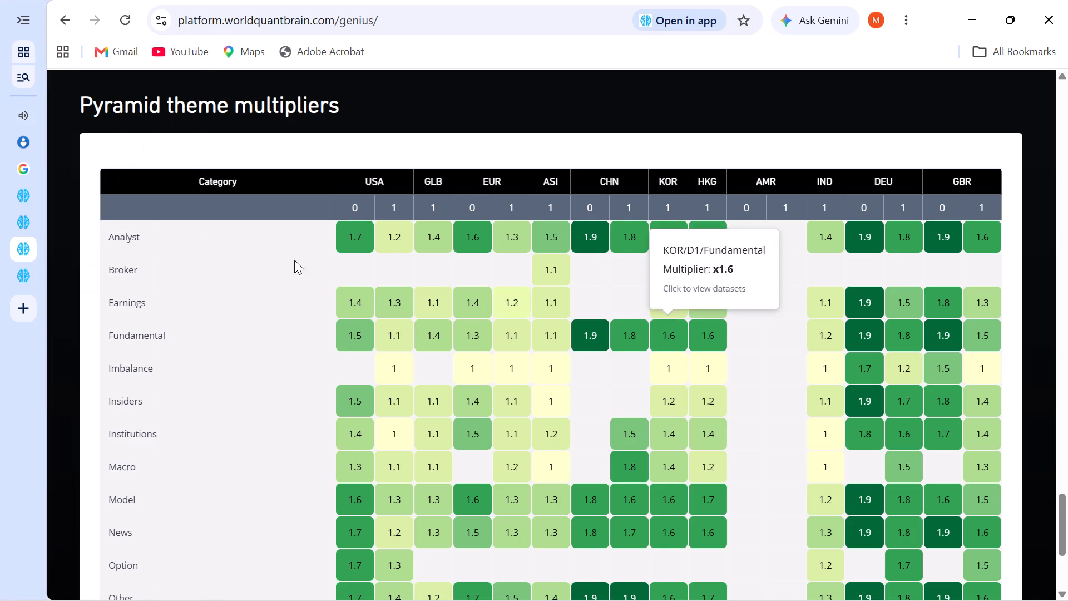
click(181, 249)
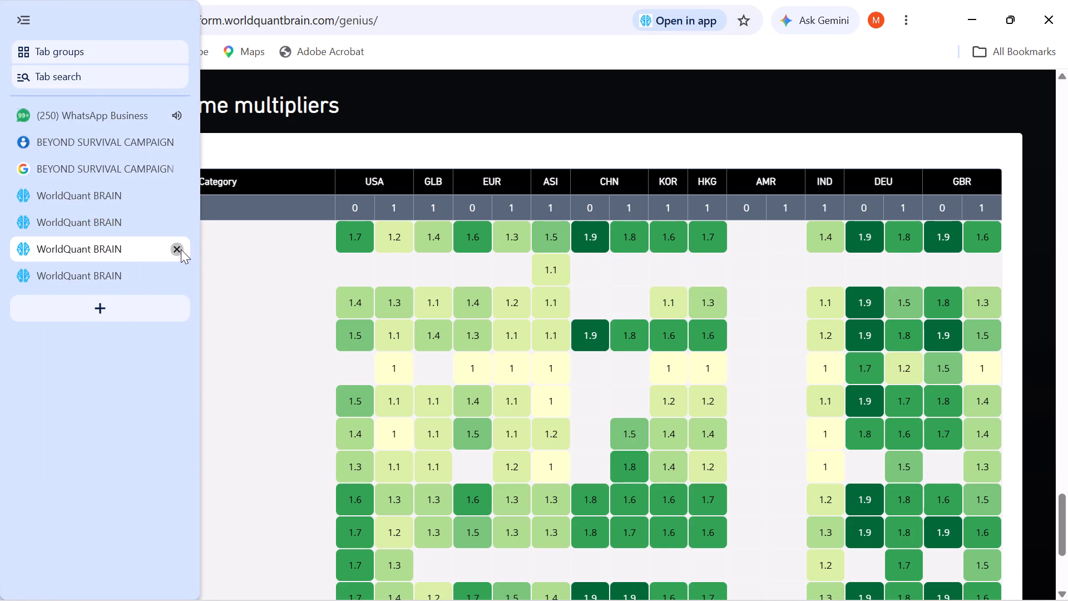
click(607, 124)
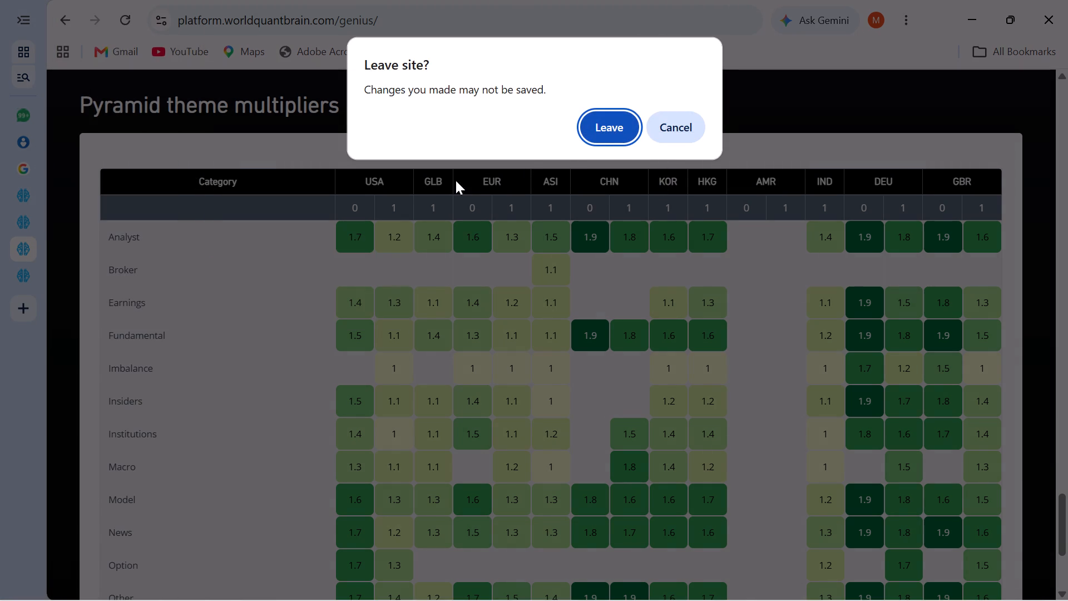
click(607, 126)
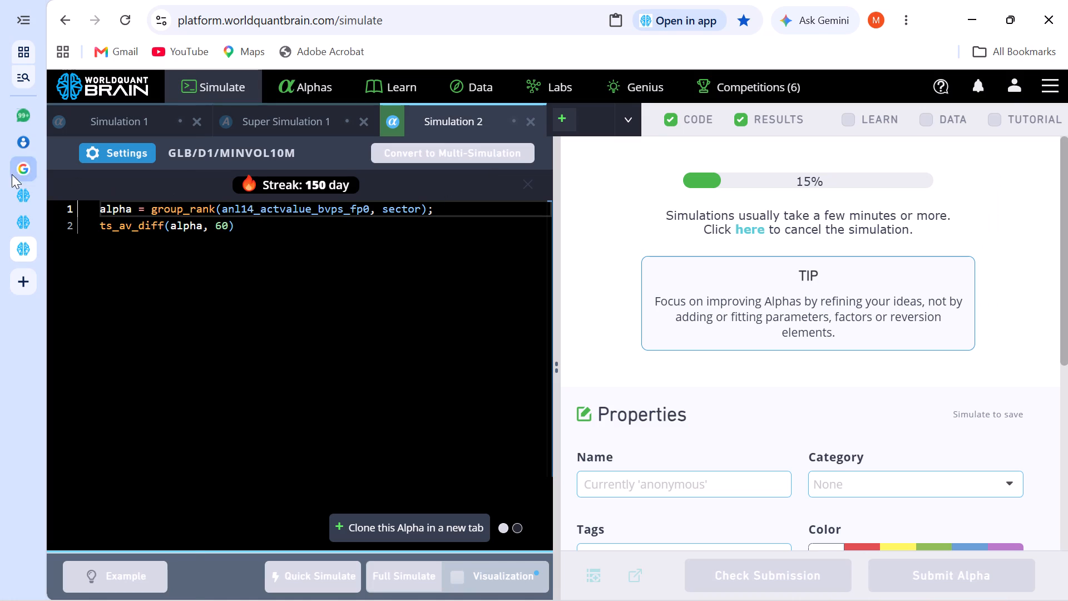
Review the performance and IS testing results of SuperAlpha gJeXdN3M and close its page.
click(43, 231)
scroll(521, 301, down, 4)
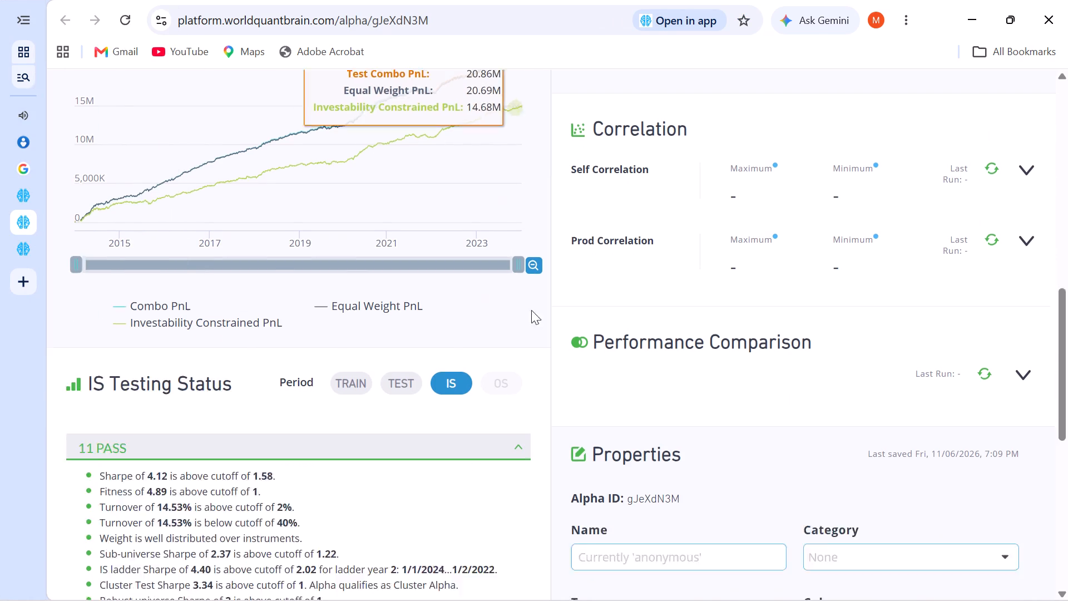
scroll(531, 310, down, 3)
scroll(550, 254, up, 10)
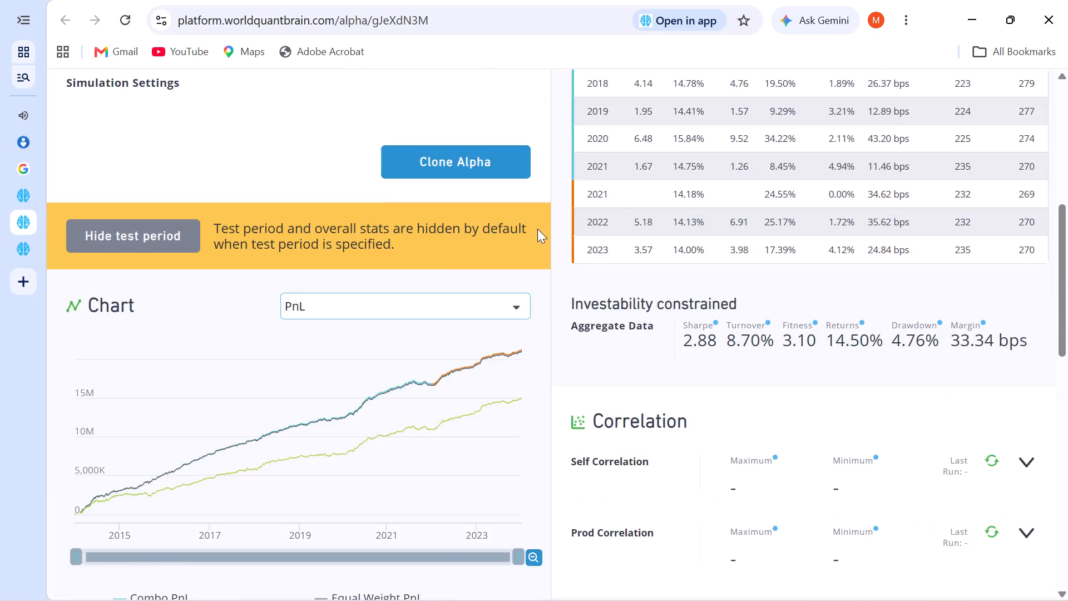
scroll(541, 229, up, 5)
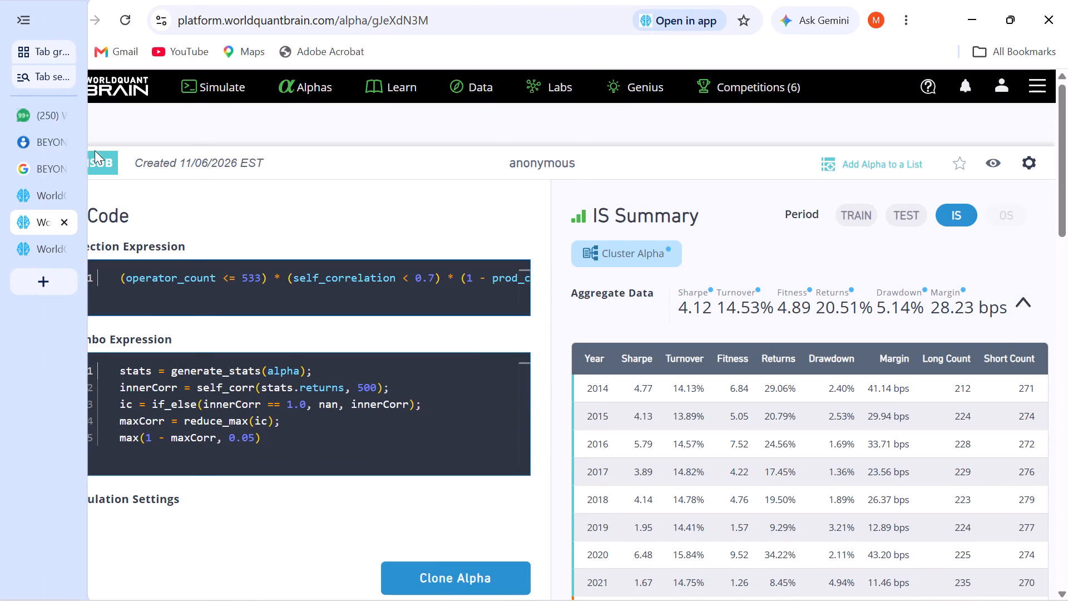
click(181, 227)
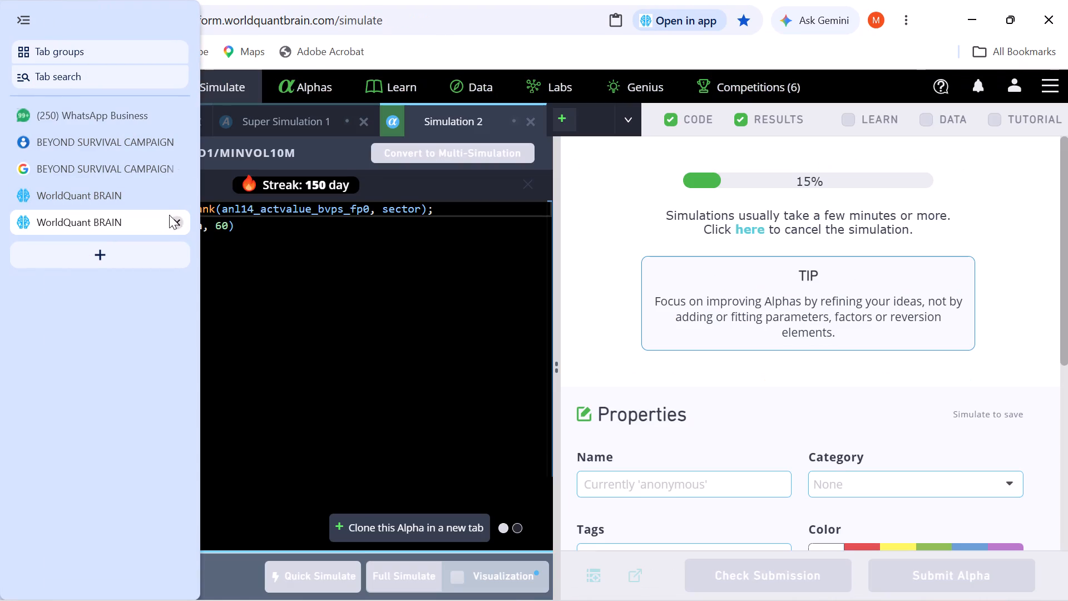
Switch to the page of alpha 1YNlnNkM.
click(132, 199)
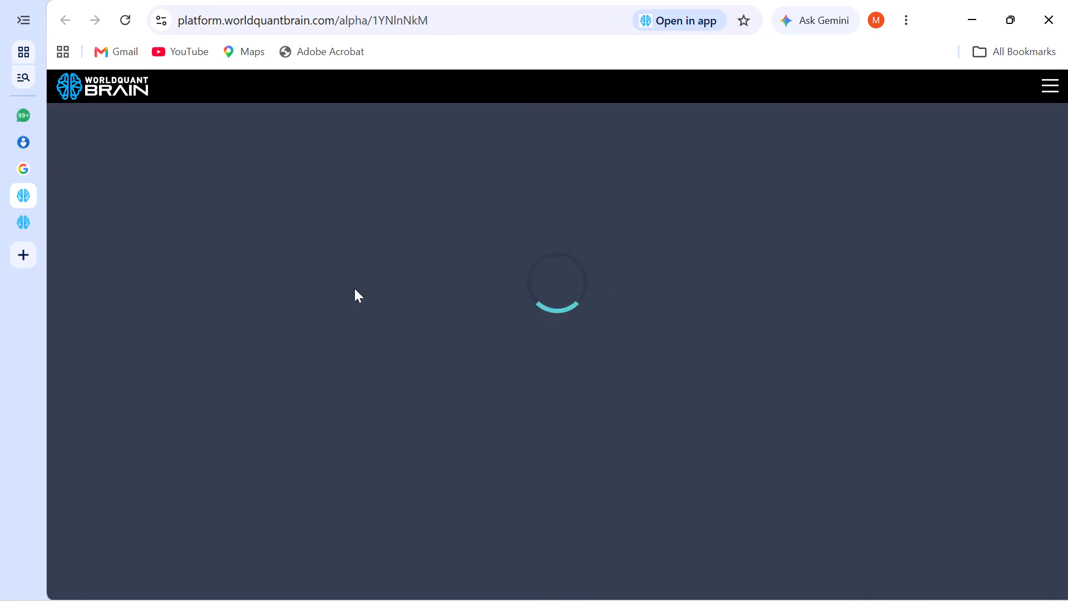